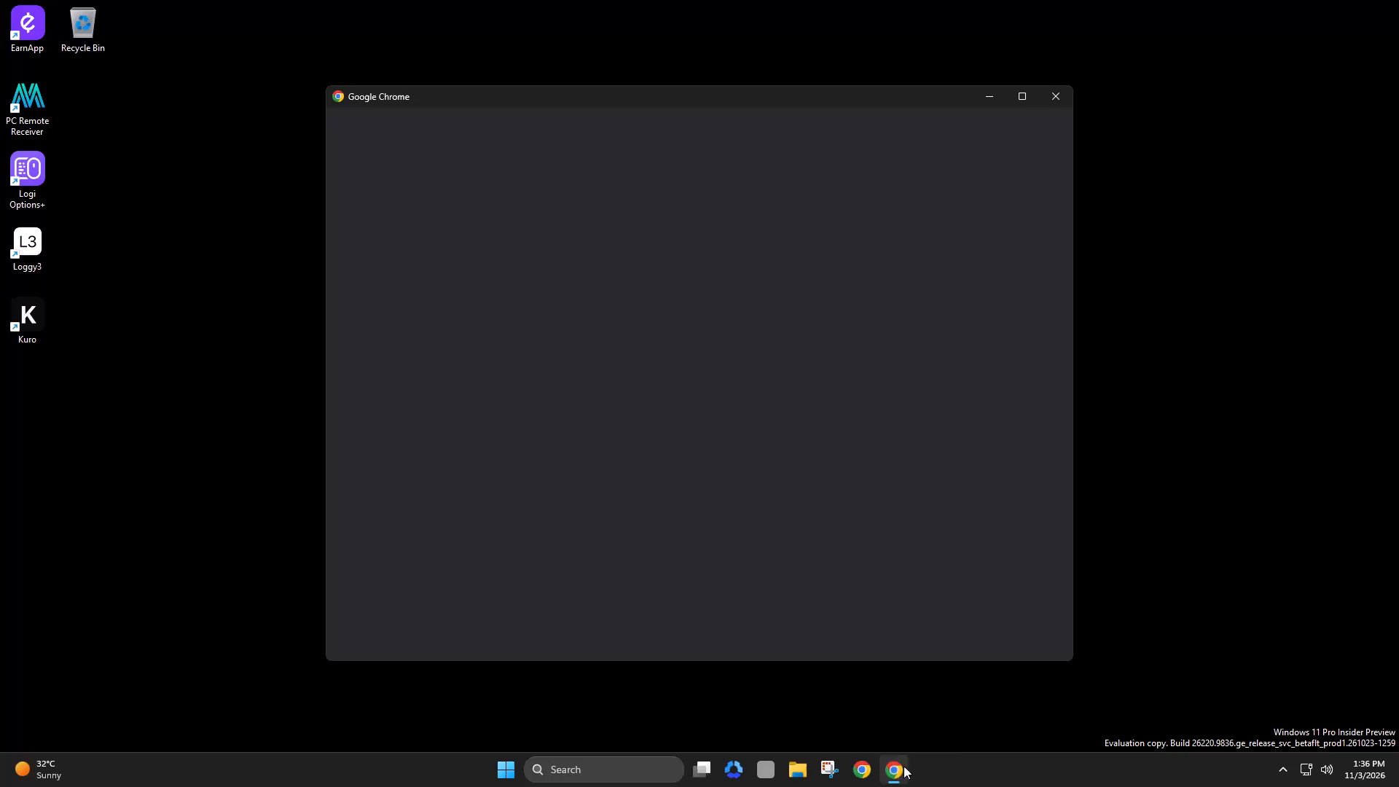
Open the browser profile and restore the pages from the previous session.
left_click(614, 353)
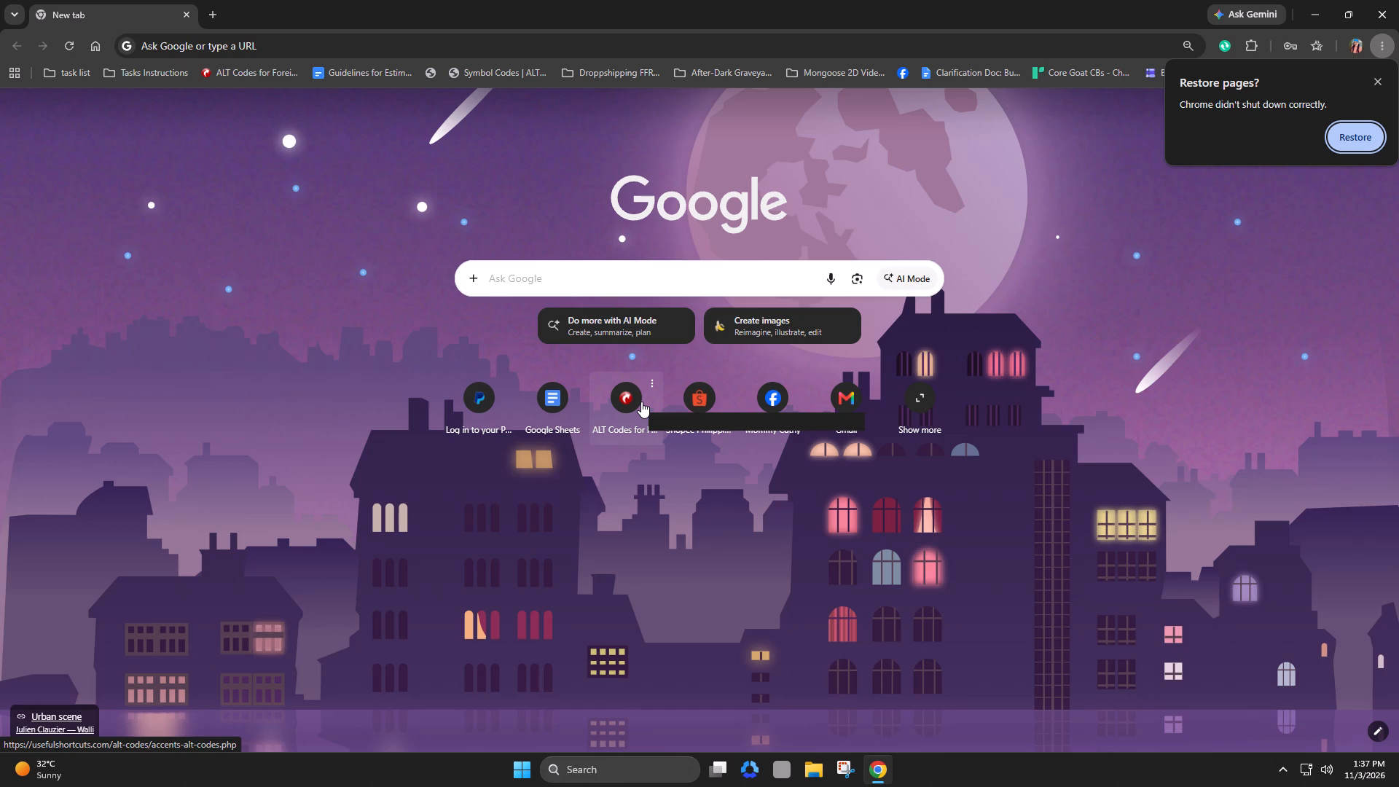
left_click(1359, 124)
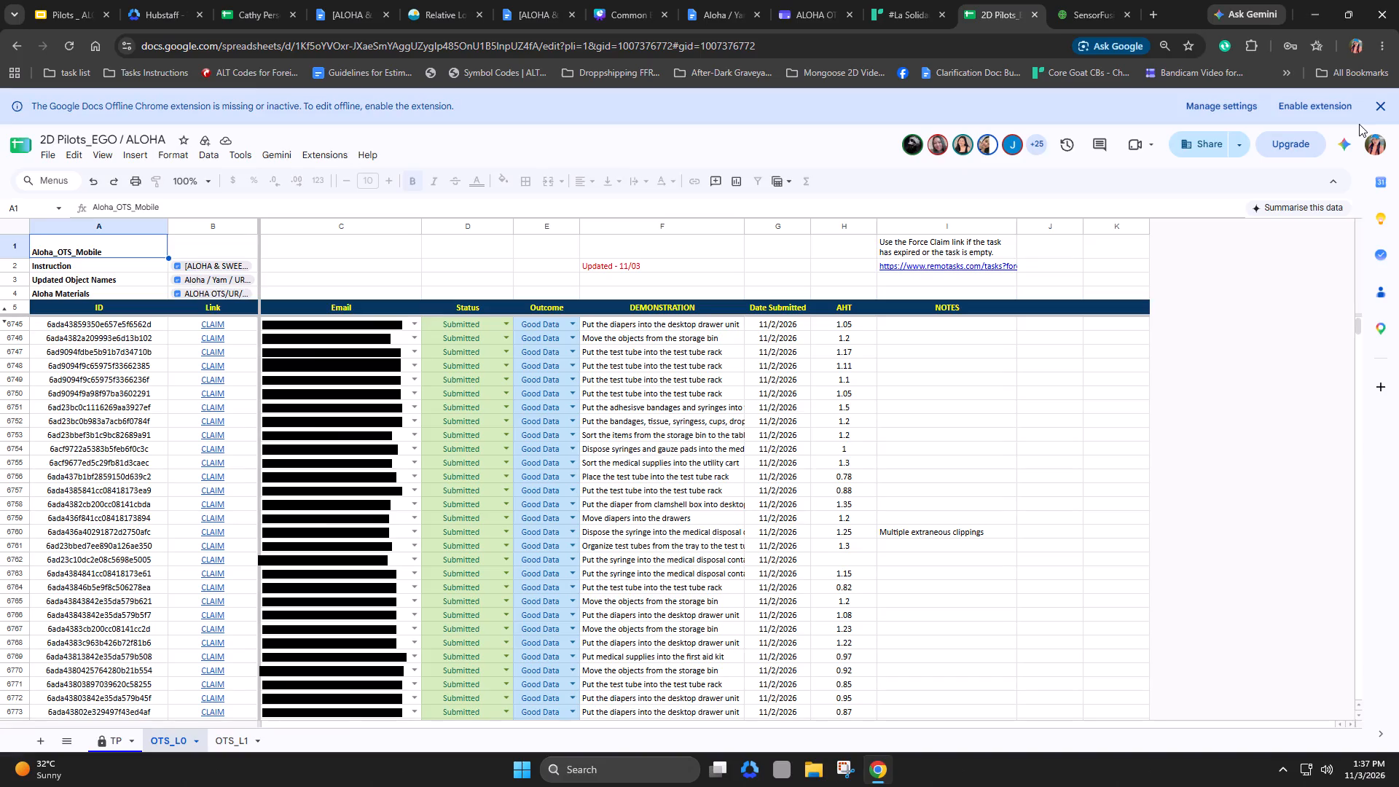
Examine the task rows and statuses in the OTS_L0 sheet and the review counts in the TP sheet.
scroll(529, 494, "down", 4)
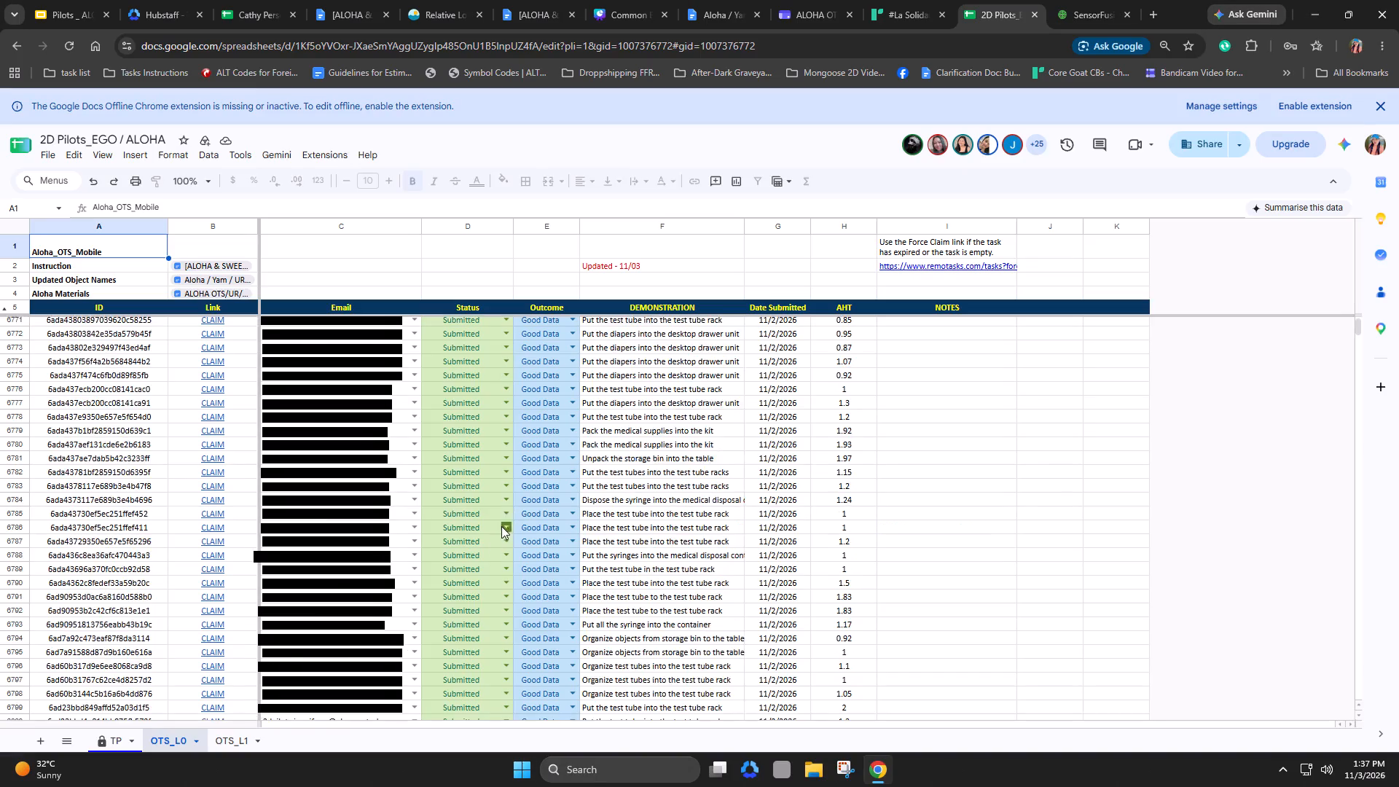
scroll(501, 526, "down", 10)
left_click(107, 736)
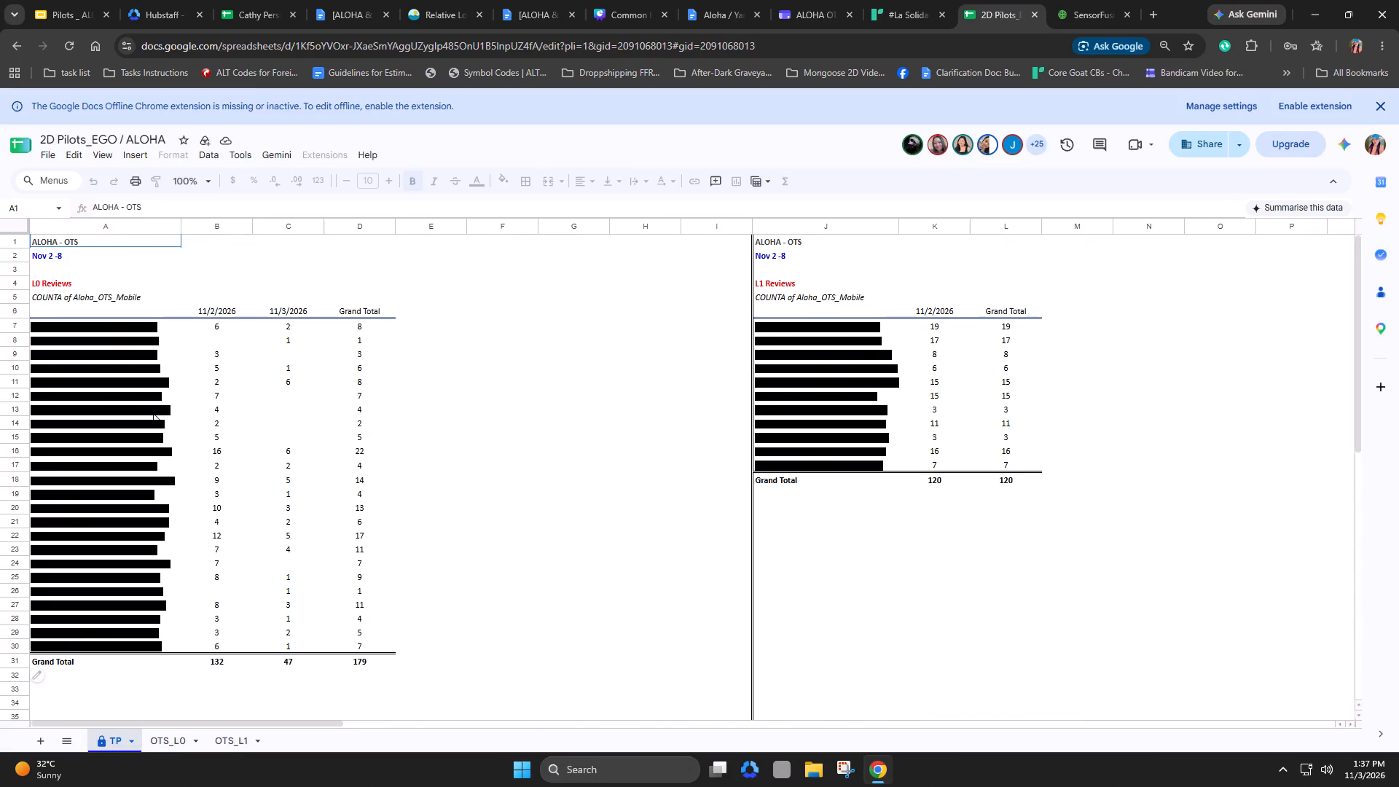
scroll(577, 729, "down", 1)
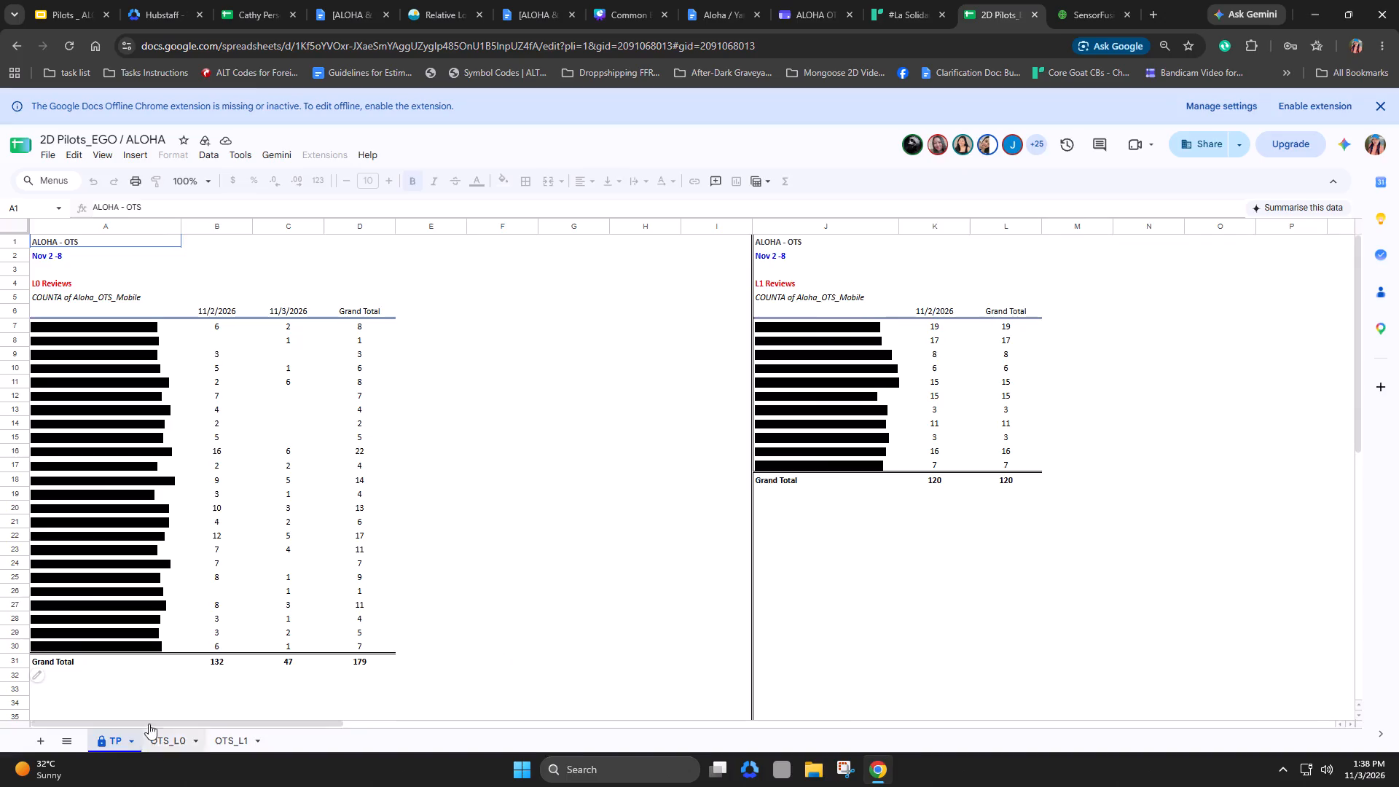
left_click(158, 734)
scroll(775, 480, "down", 10)
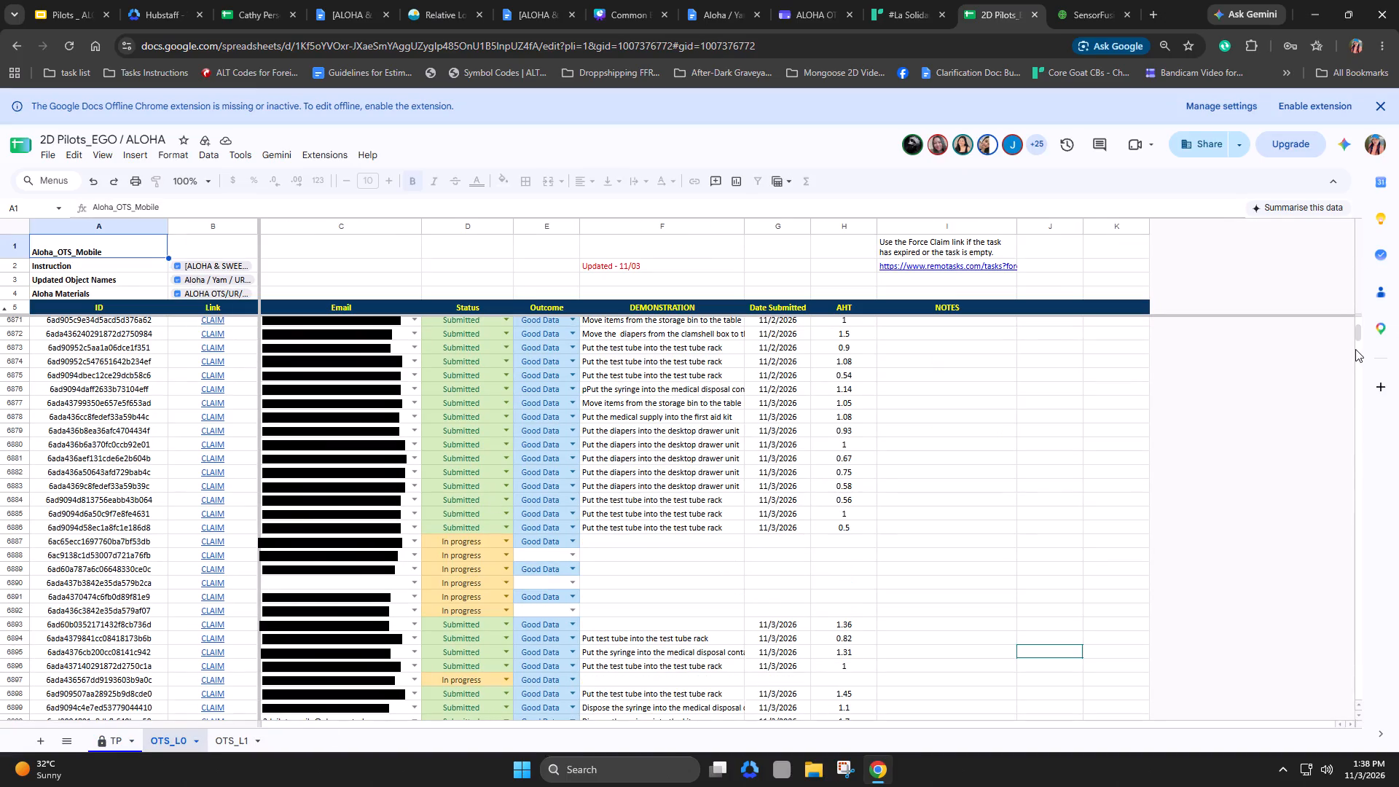
left_click_drag(1360, 338, 1362, 387)
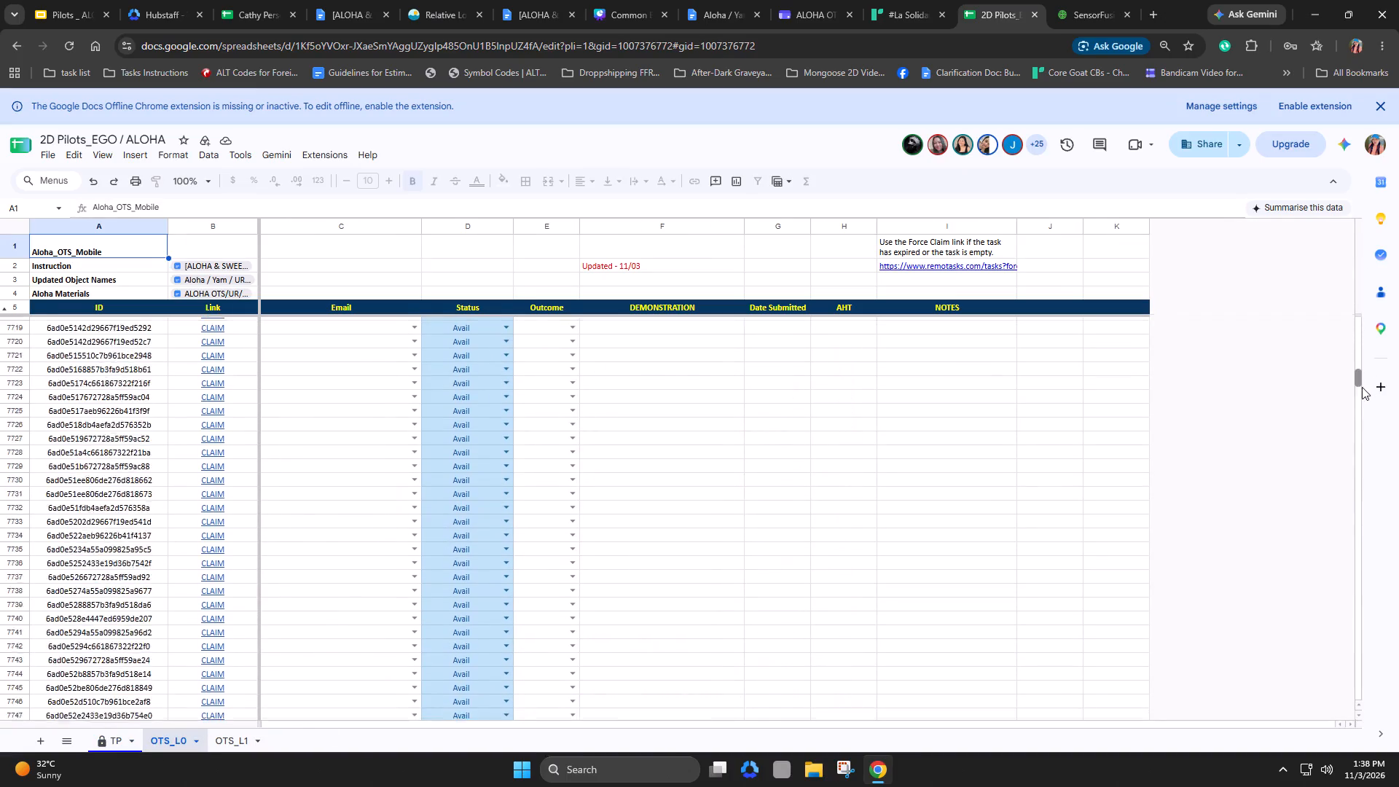
left_click_drag(1362, 387, 1360, 415)
Switch to the Hubstaff client, refresh it and start the timer for pilots_AlohaOTS-2D/C&L-Submission.
left_click(755, 772)
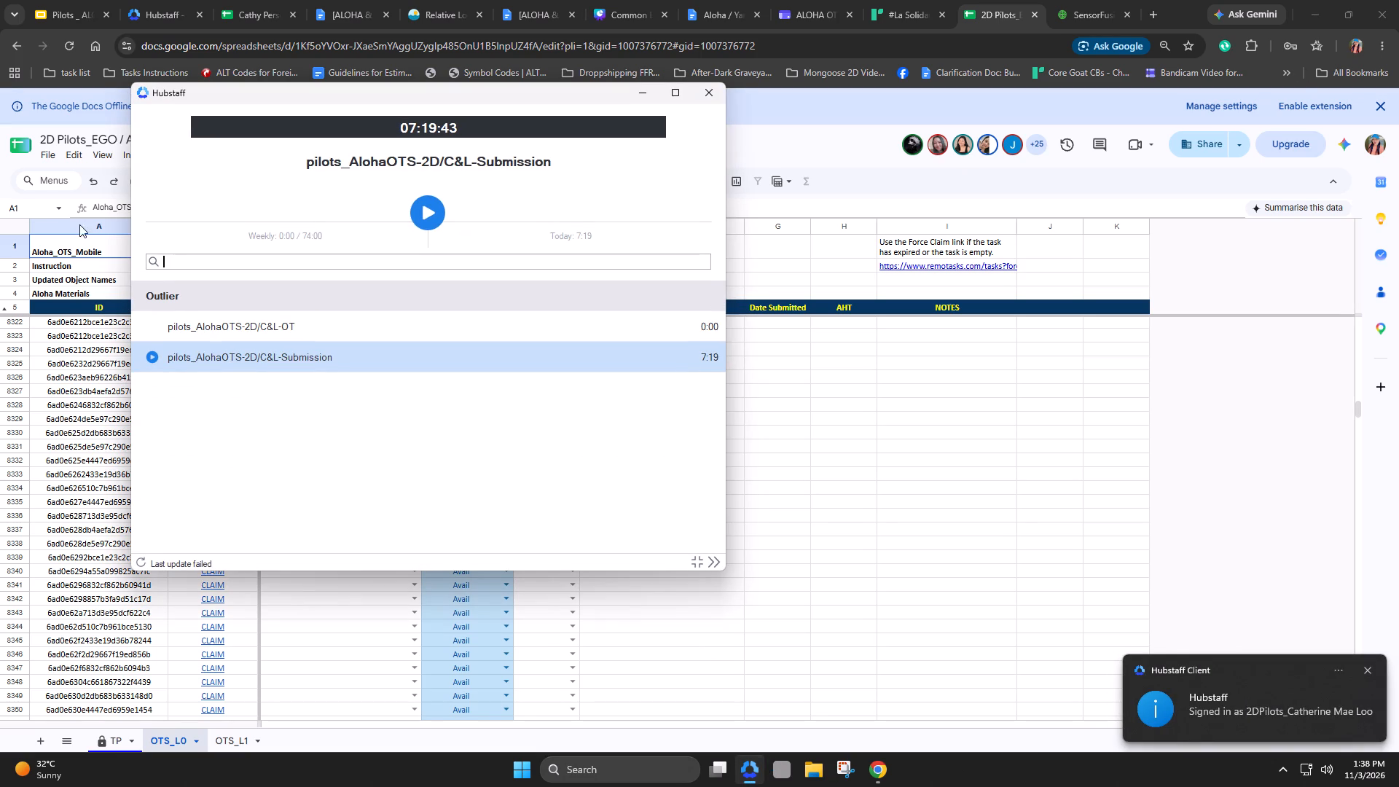
left_click(143, 562)
left_click(424, 216)
In the browser's personal tracker spreadsheet, review the October 26 November 1 2026 and November 2-8 2026 sheets.
left_click(200, 0)
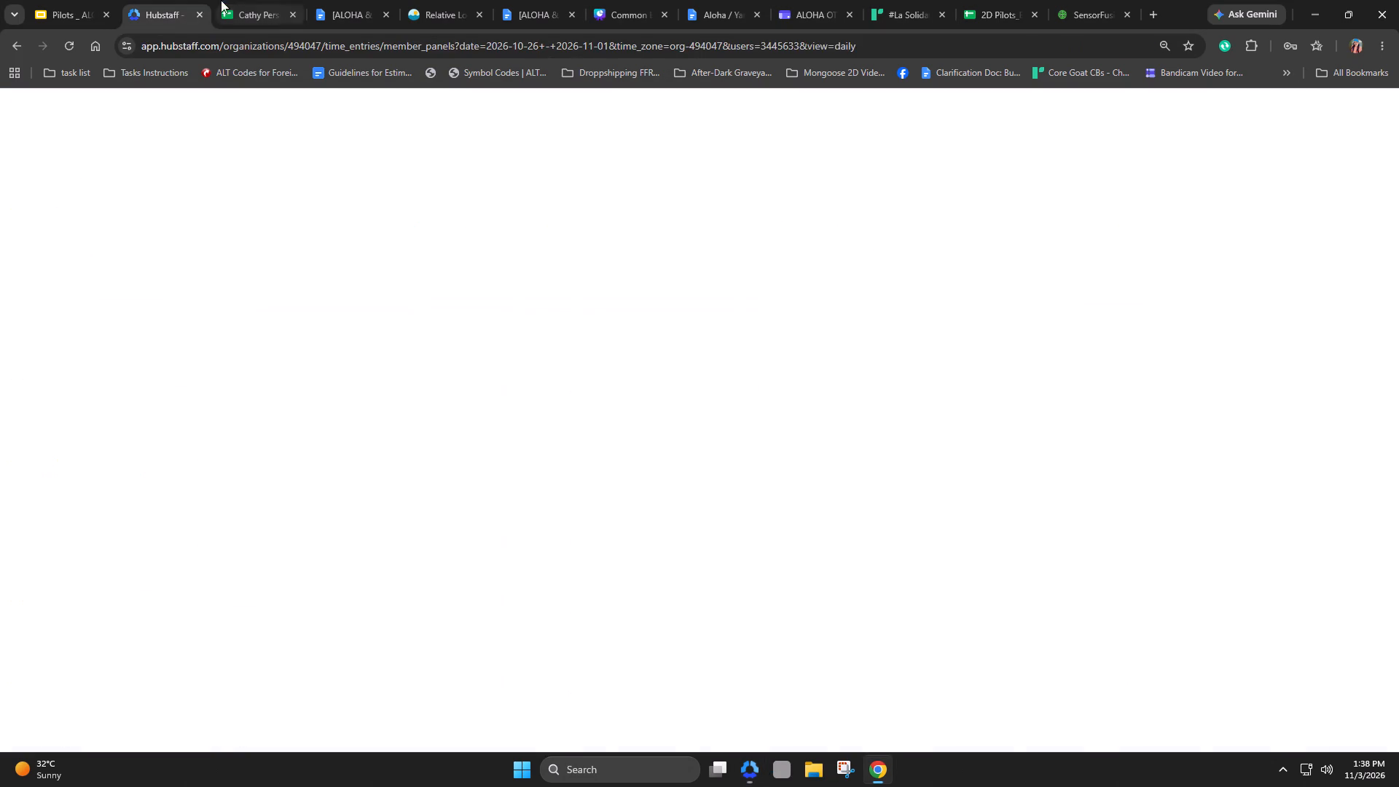
left_click(281, 0)
scroll(1024, 561, "down", 2)
left_click(1006, 741)
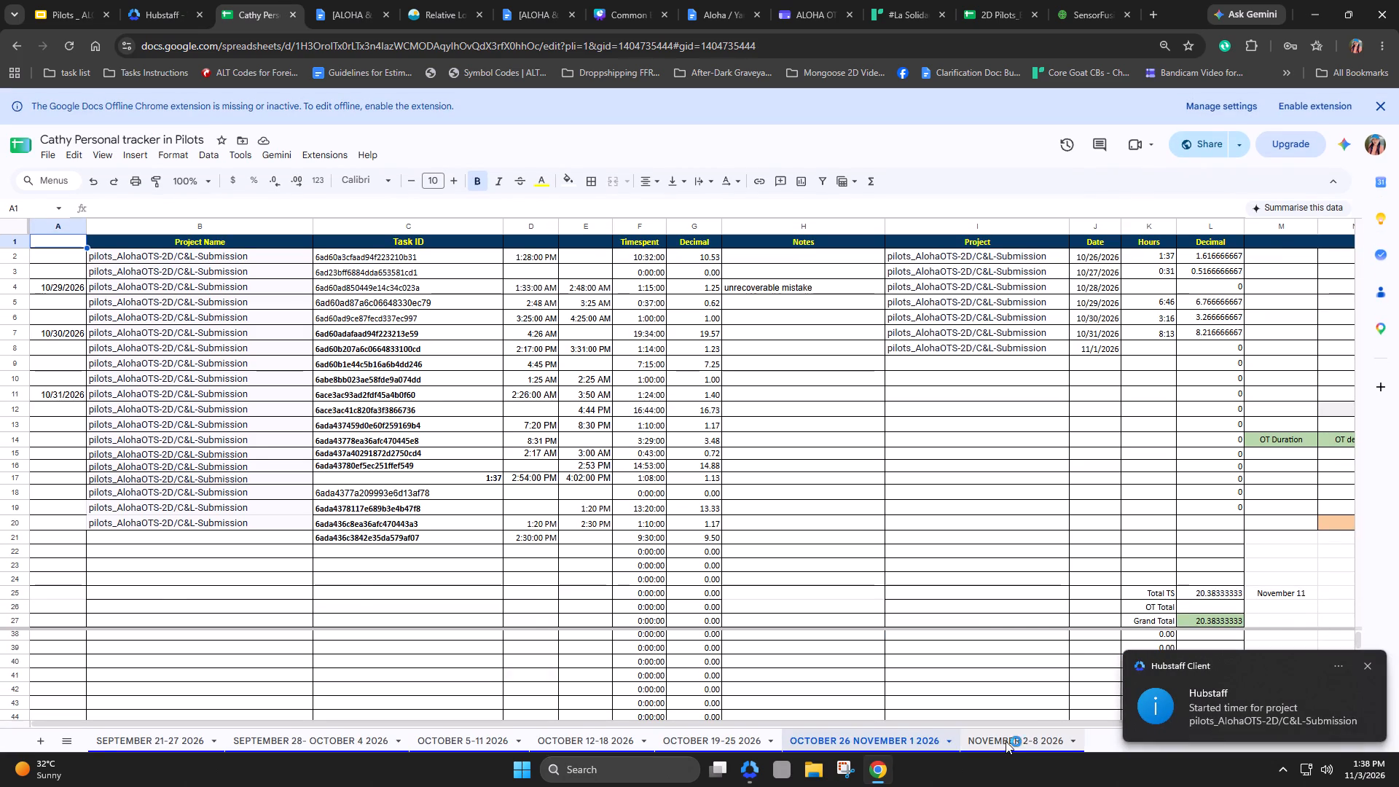
scroll(1060, 378, "down", 4)
scroll(1070, 587, "down", 4)
scroll(1024, 660, "up", 12)
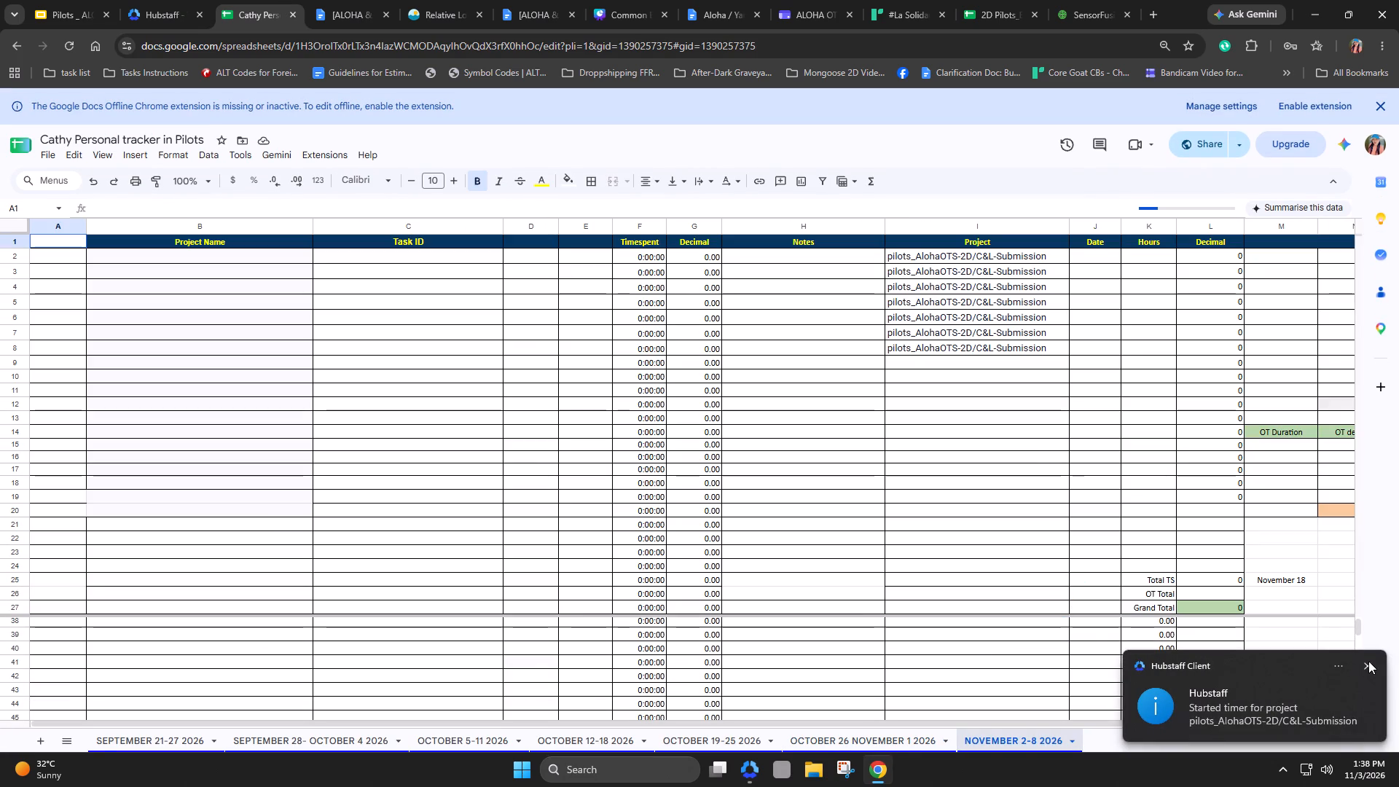
left_click(1369, 661)
scroll(815, 507, "up", 4)
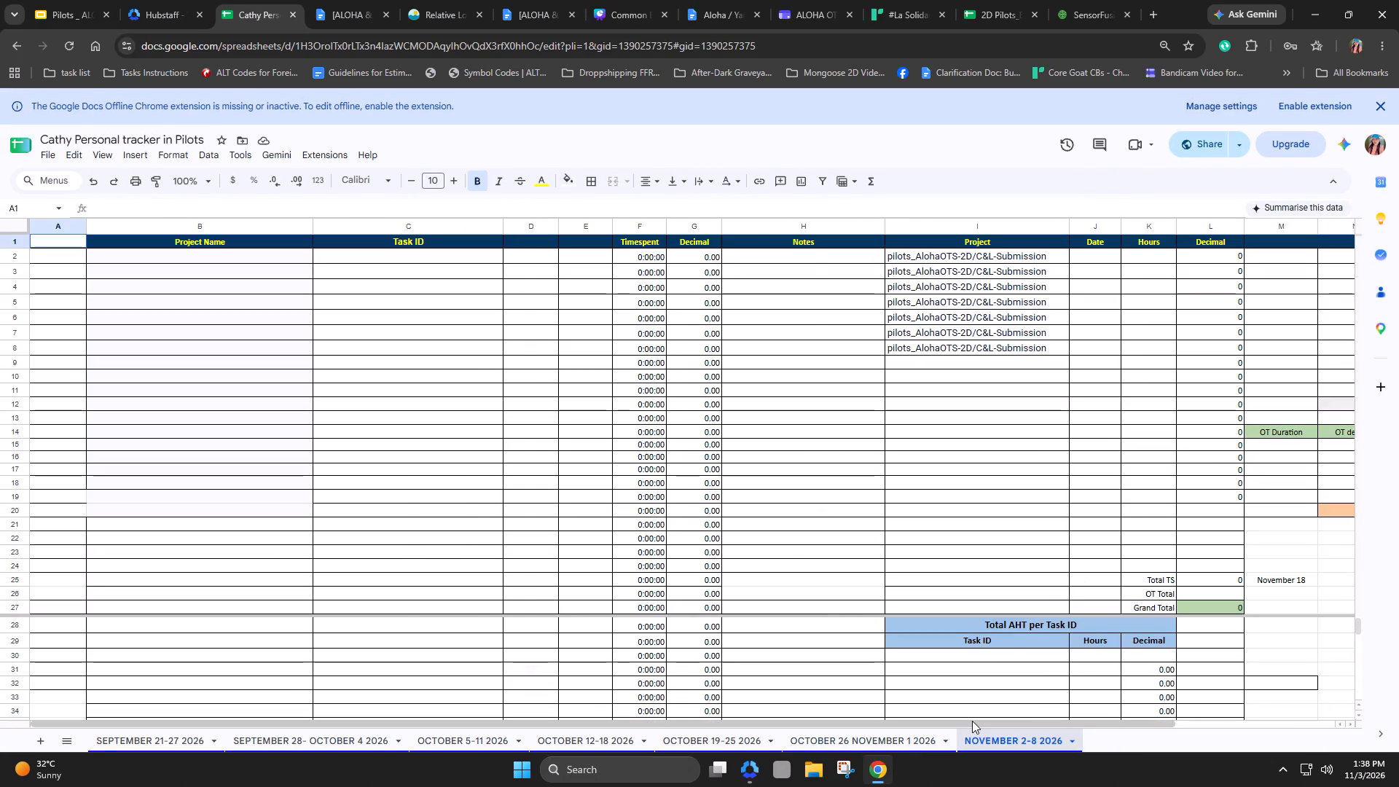
left_click_drag(972, 721, 1114, 722)
left_click(885, 740)
scroll(1296, 388, "up", 2)
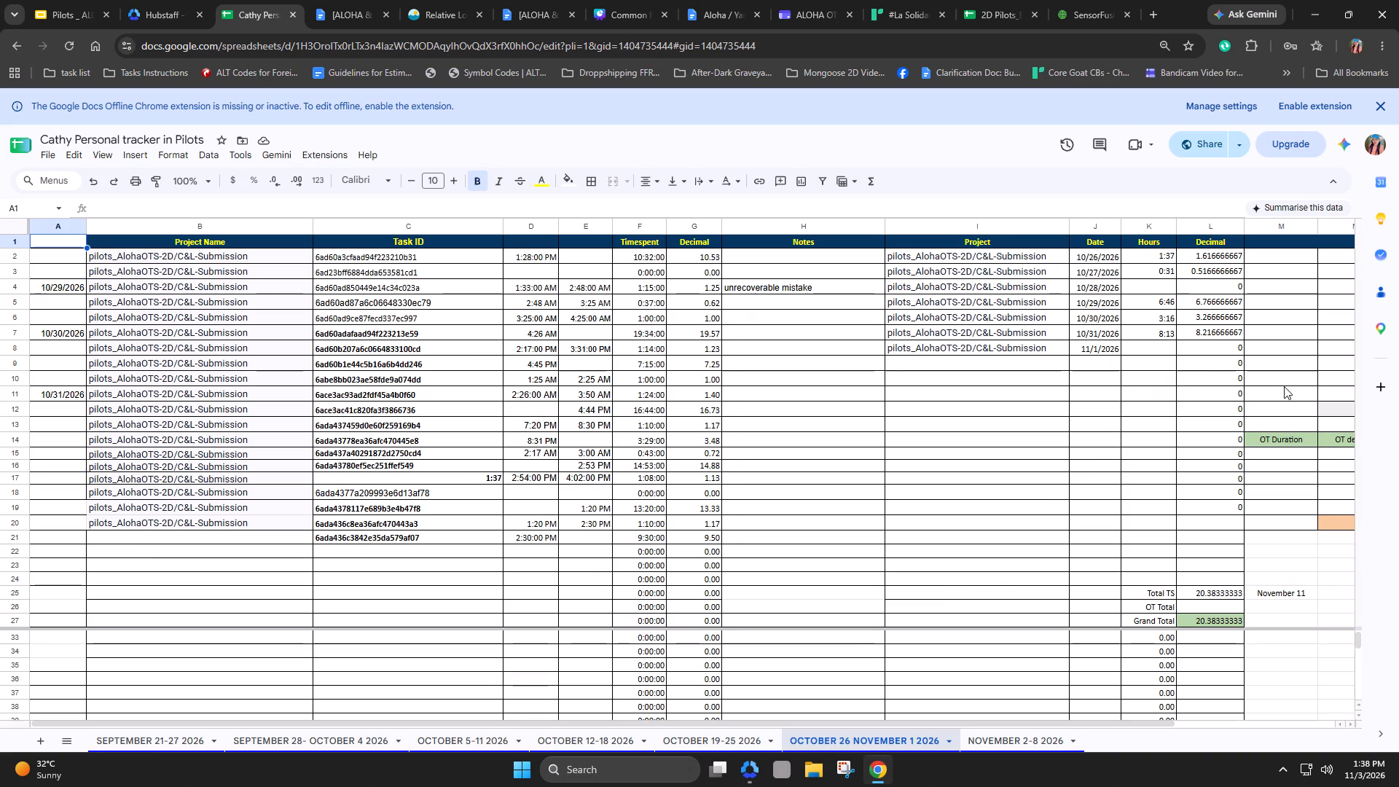
scroll(1284, 386, "up", 2)
scroll(21, 17, "up", 2)
Reload the Hubstaff web timesheet for Oct 26 - Nov 1, 2026 and check the timer in the desktop client.
left_click(179, 0)
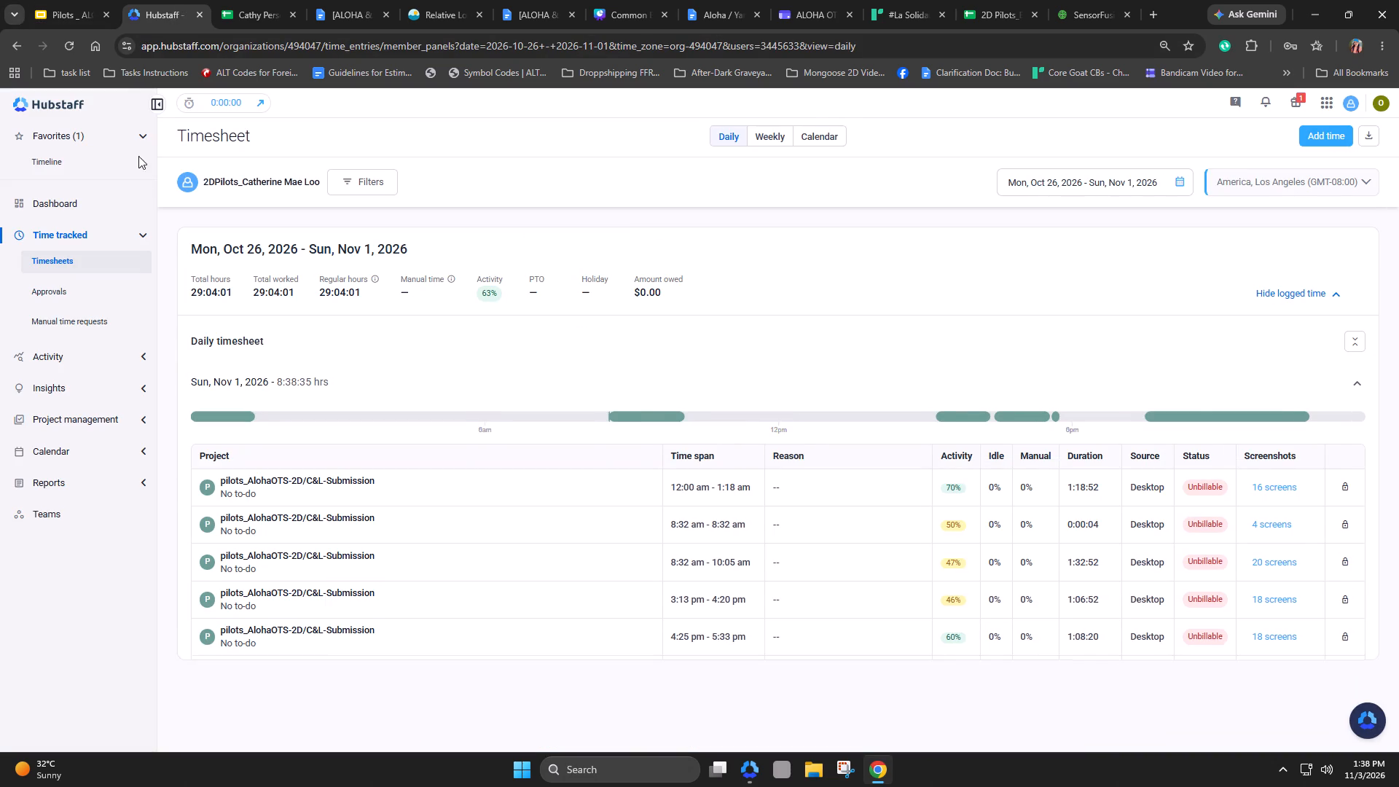
left_click(1349, 387)
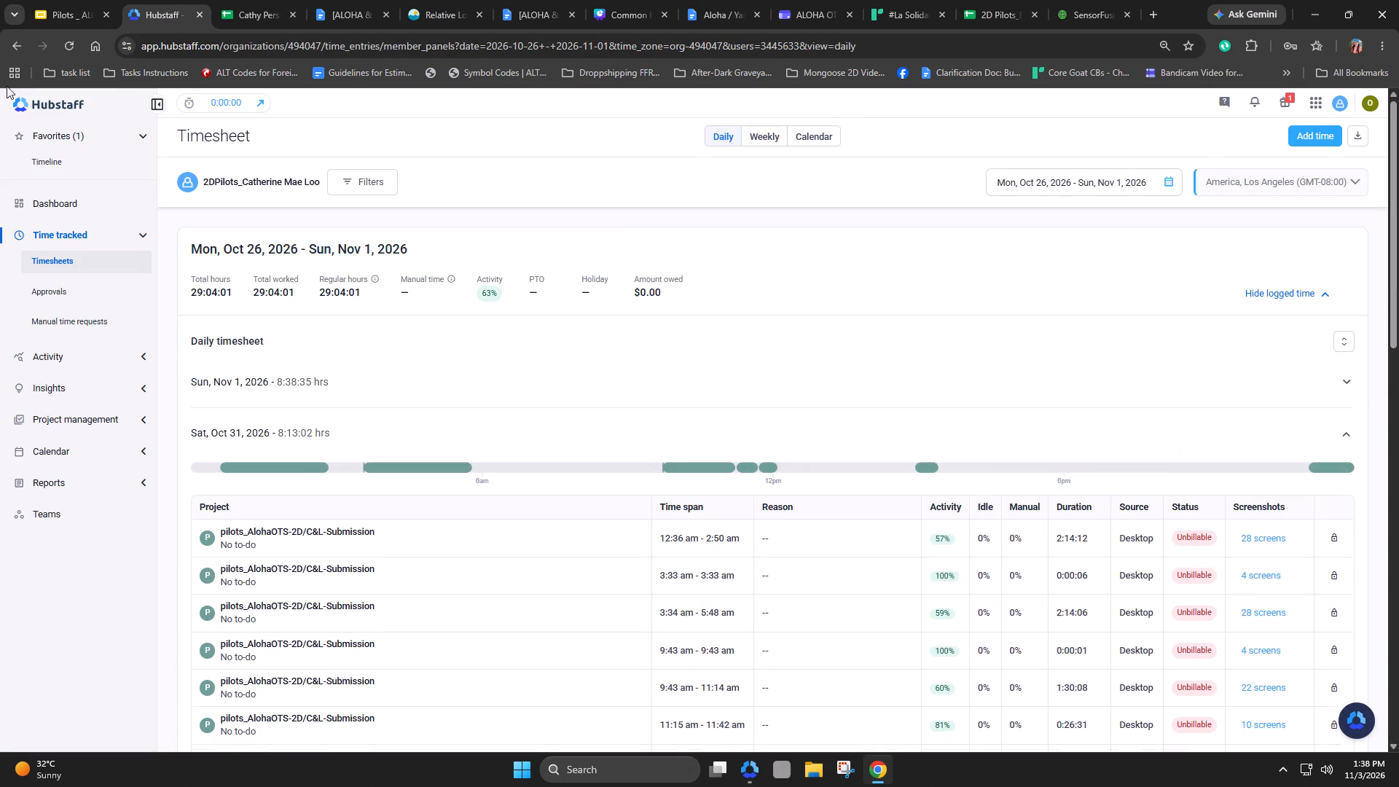
left_click(74, 47)
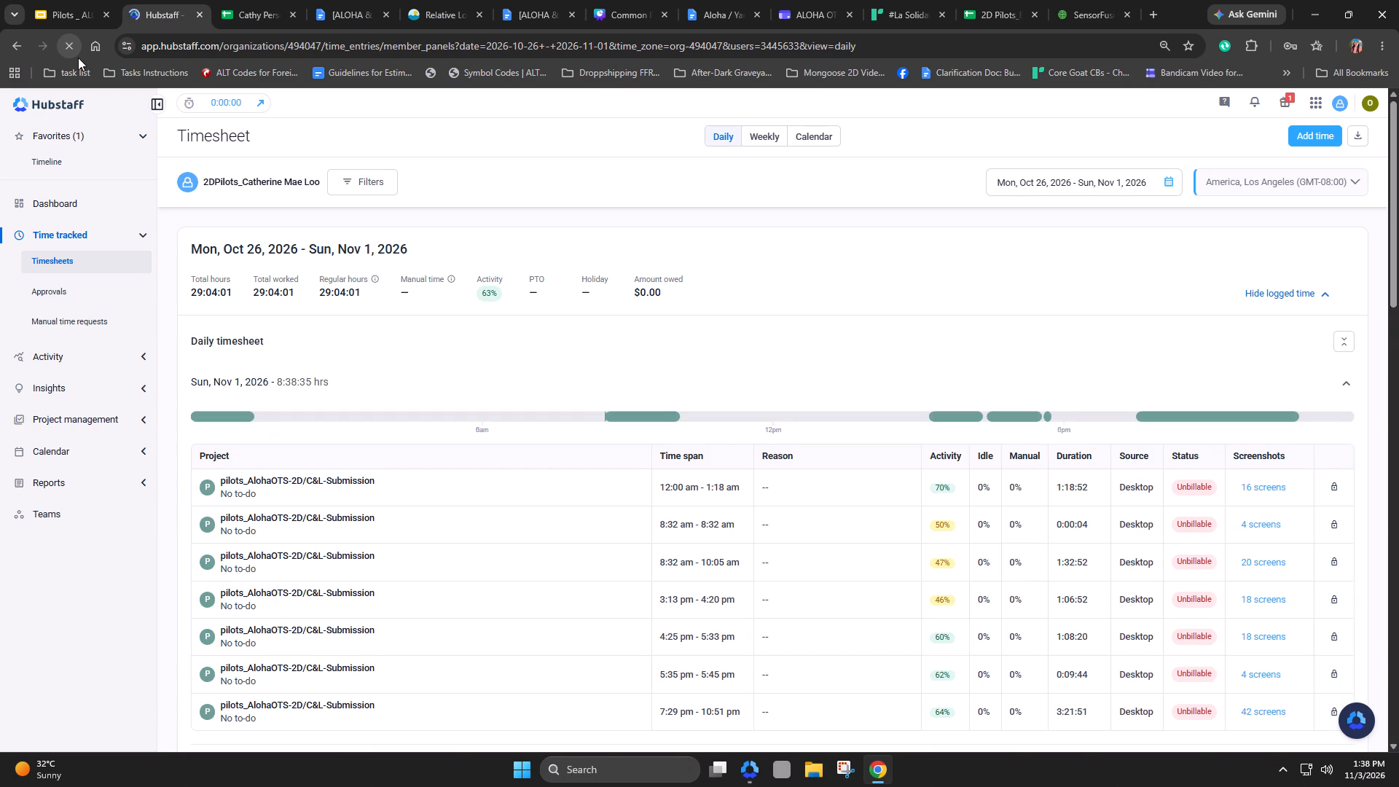
left_click(760, 775)
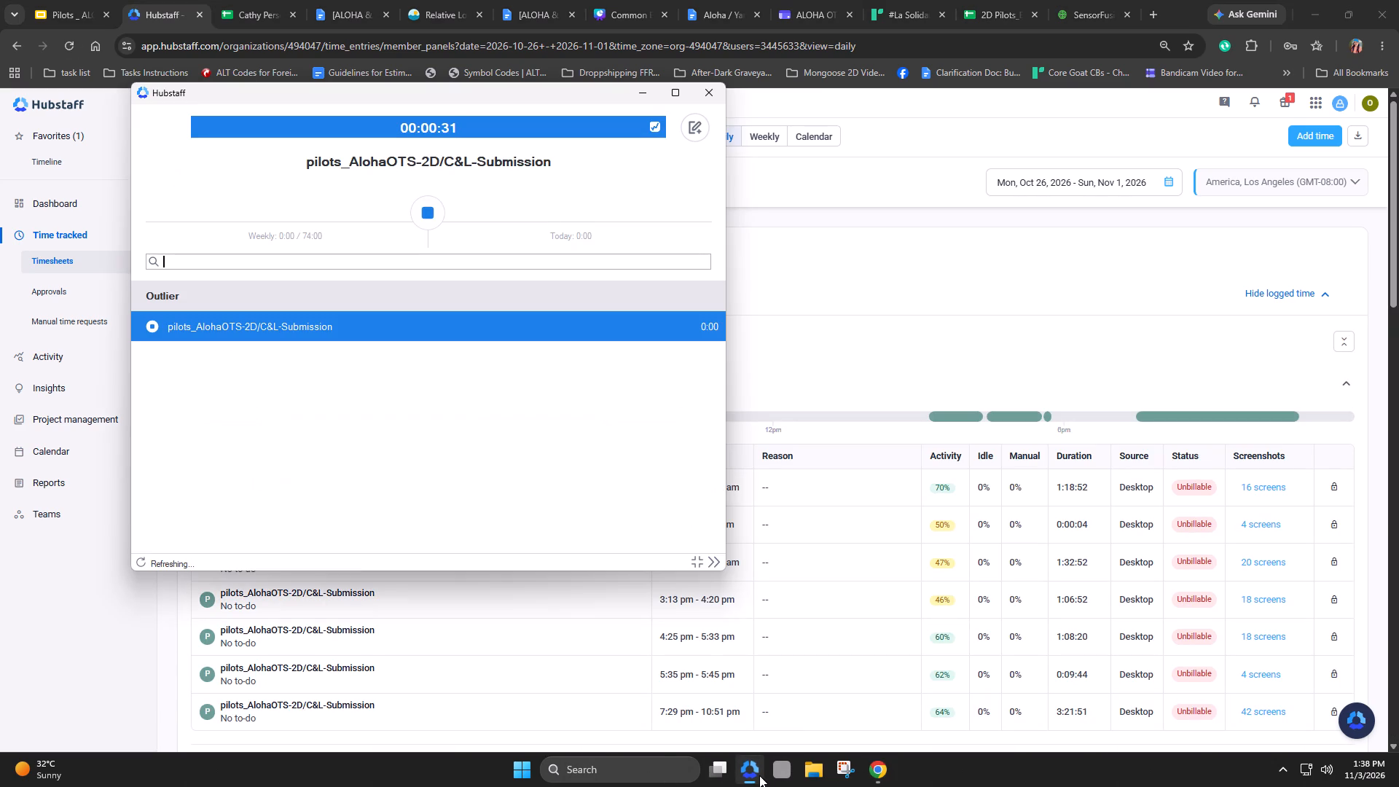
left_click(643, 91)
left_click(187, 0)
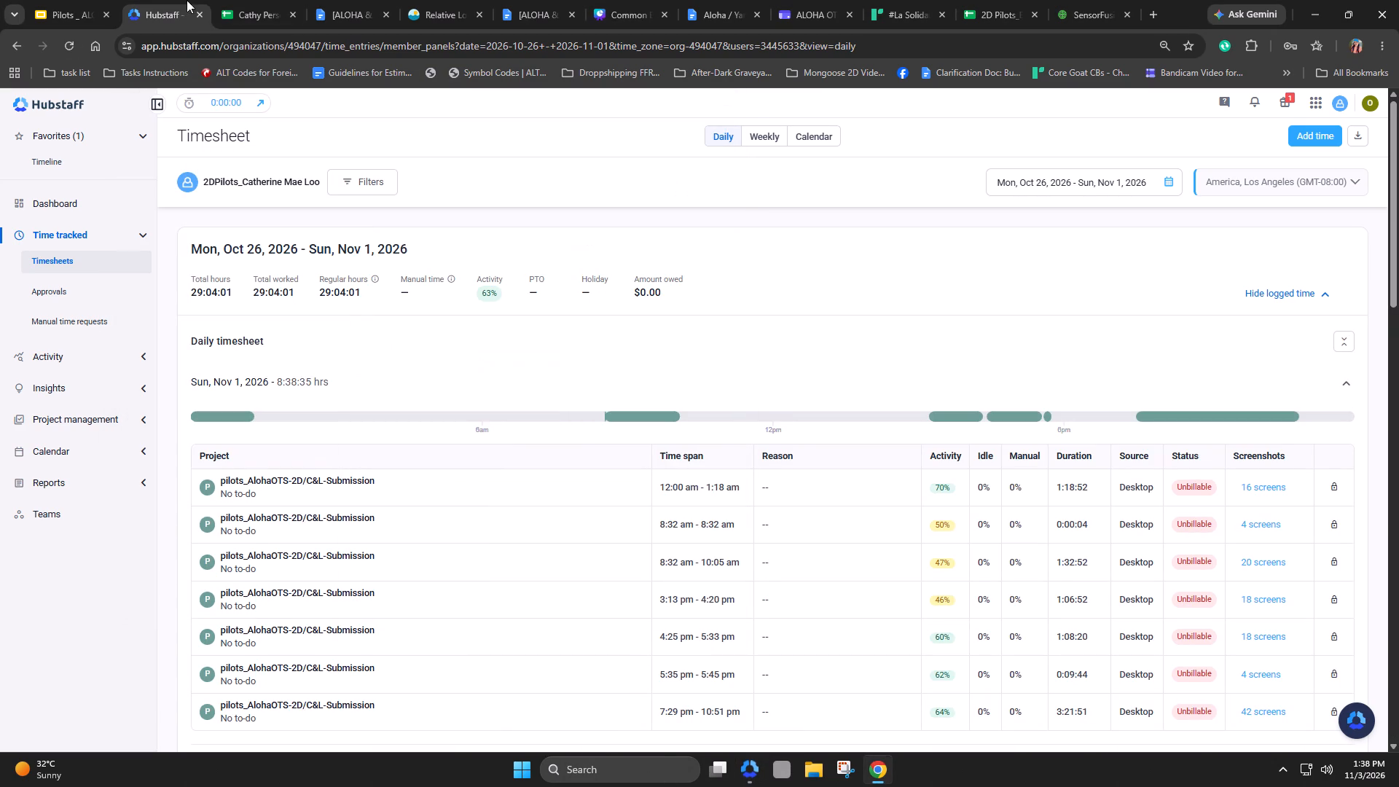
Read the new messages in the La Solidaridad chat channel and view the Pacific-to-Philippine time conversion image at full size.
left_click(594, 10)
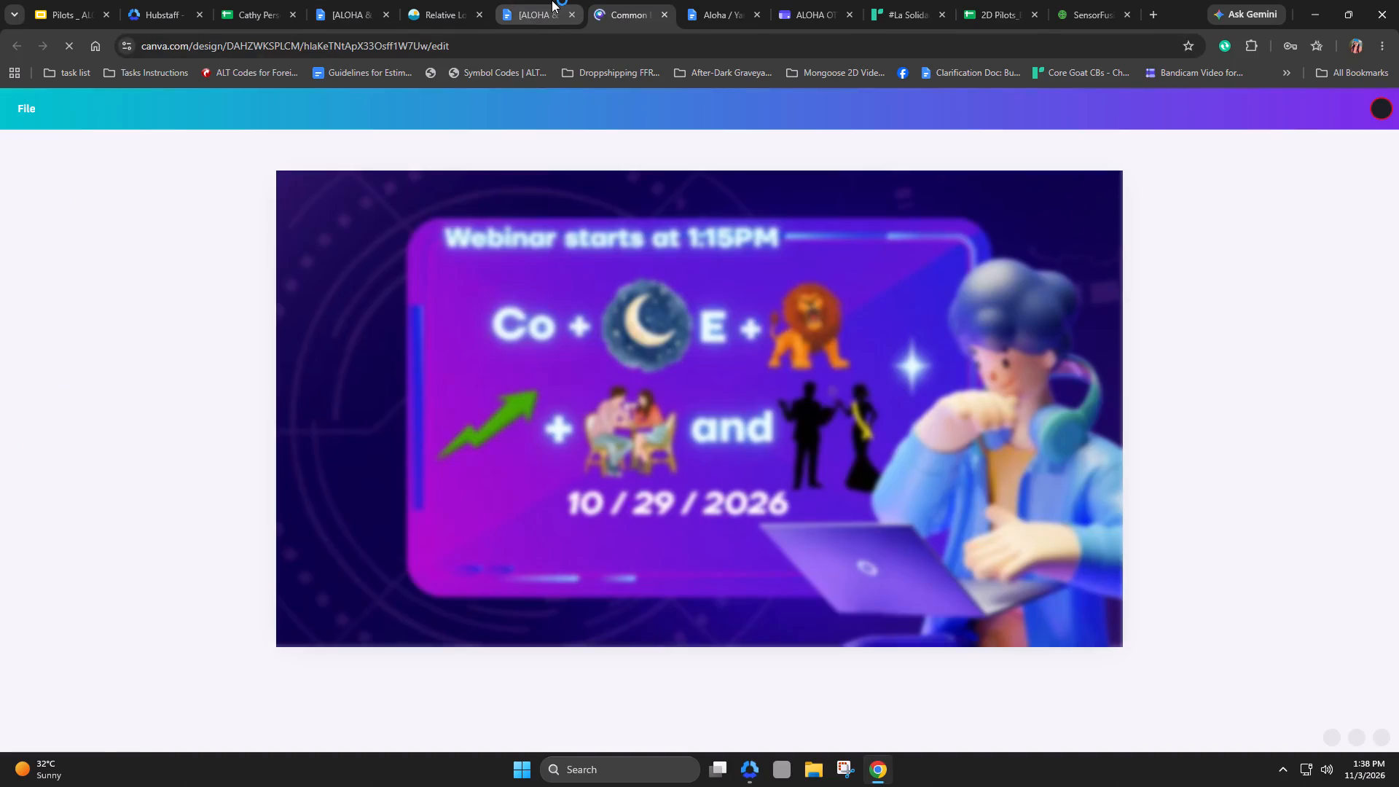
left_click(977, 0)
left_click(894, 0)
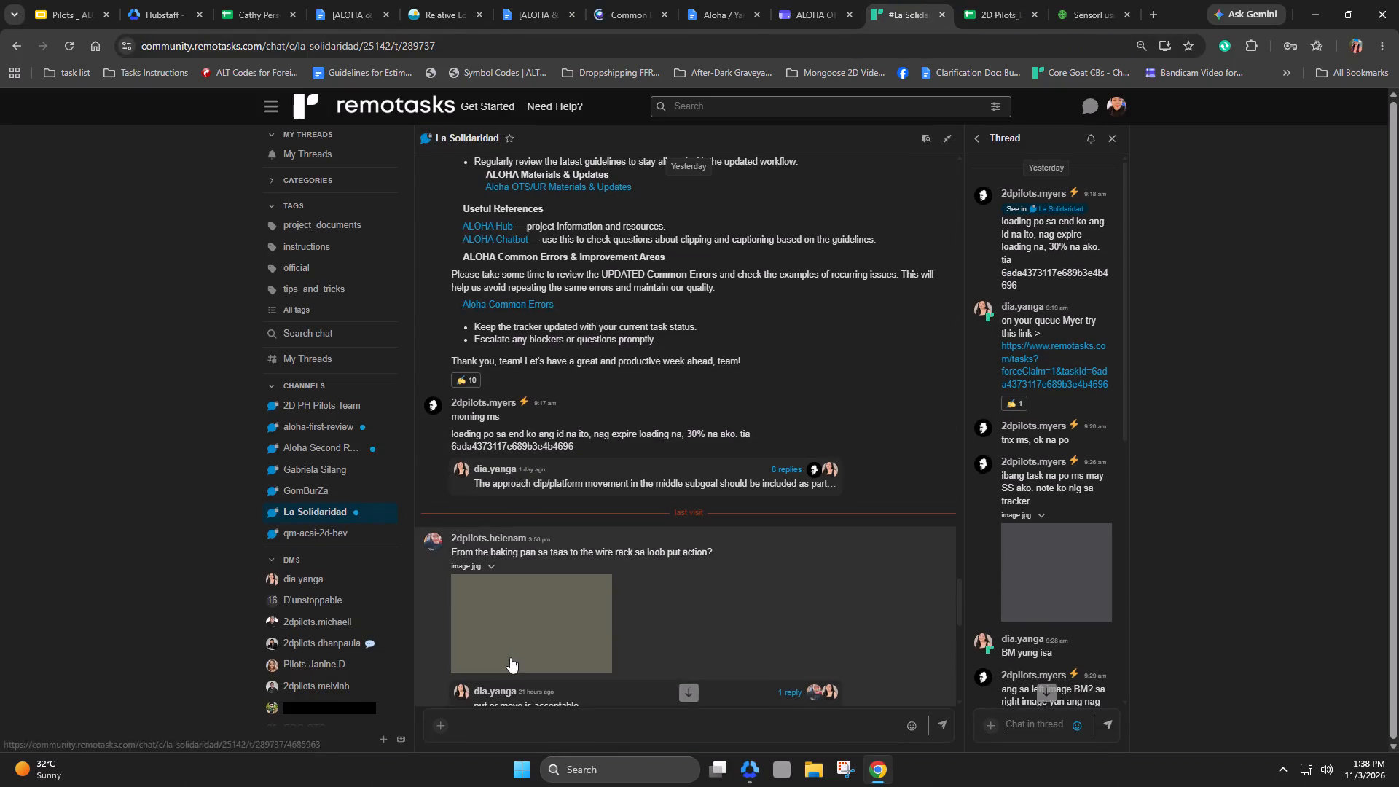
scroll(509, 650, "down", 3)
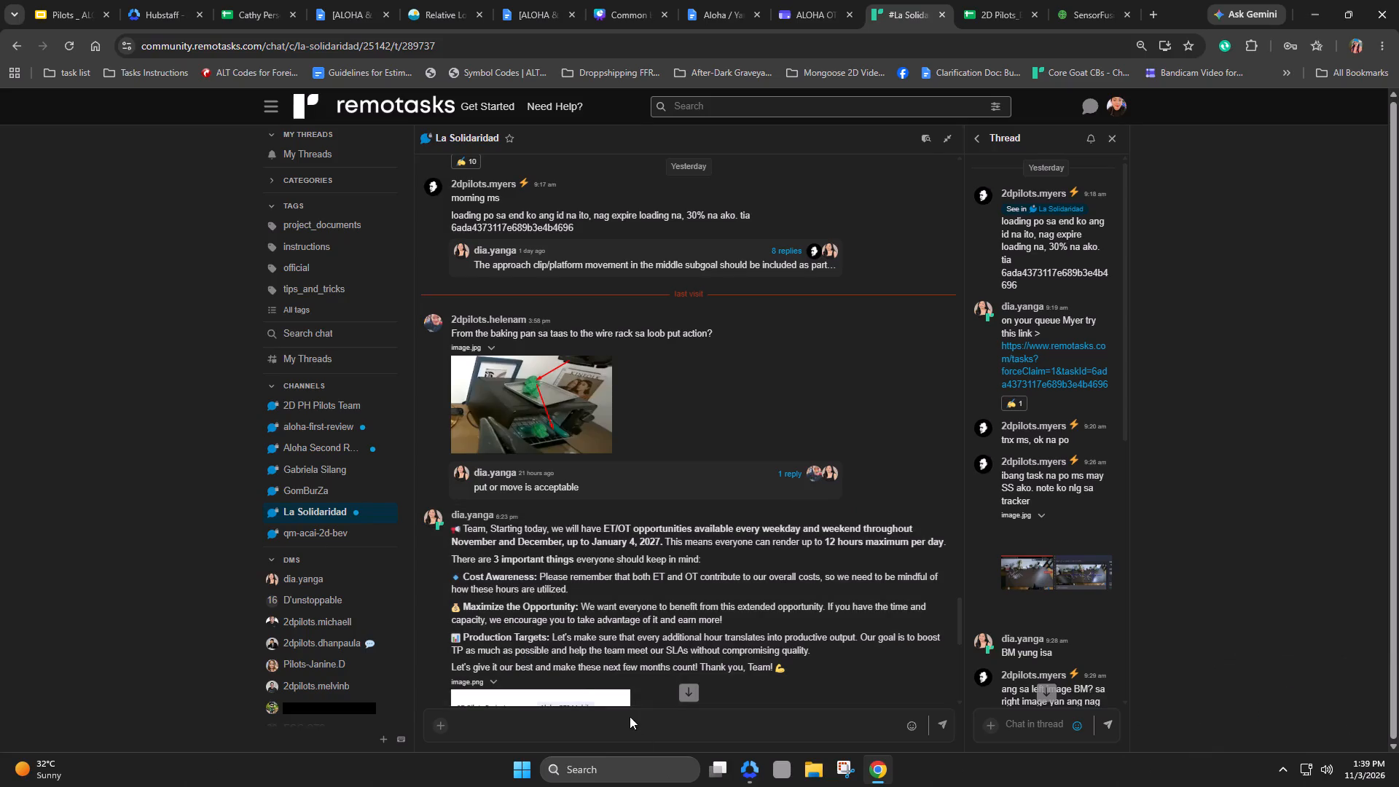
scroll(507, 644, "down", 3)
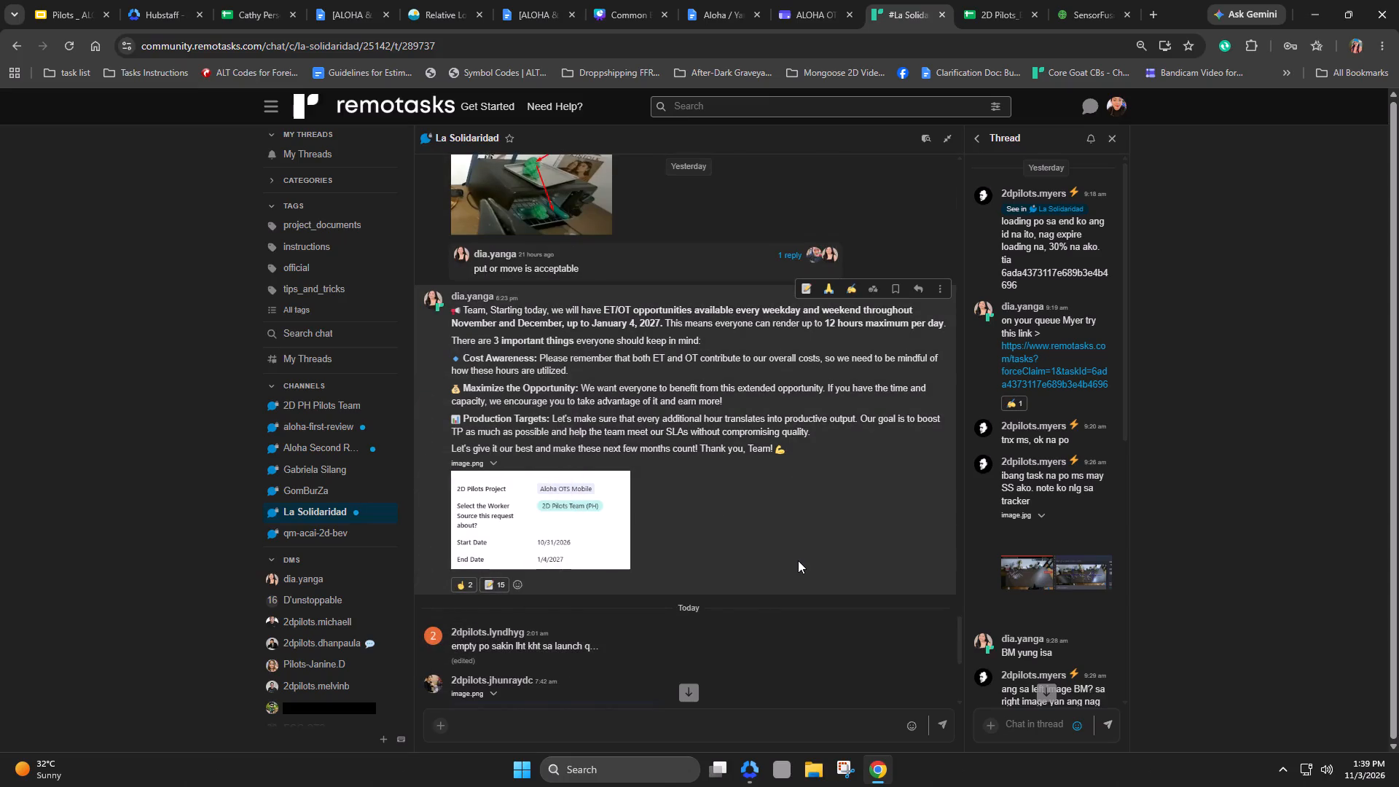
scroll(678, 601, "down", 2)
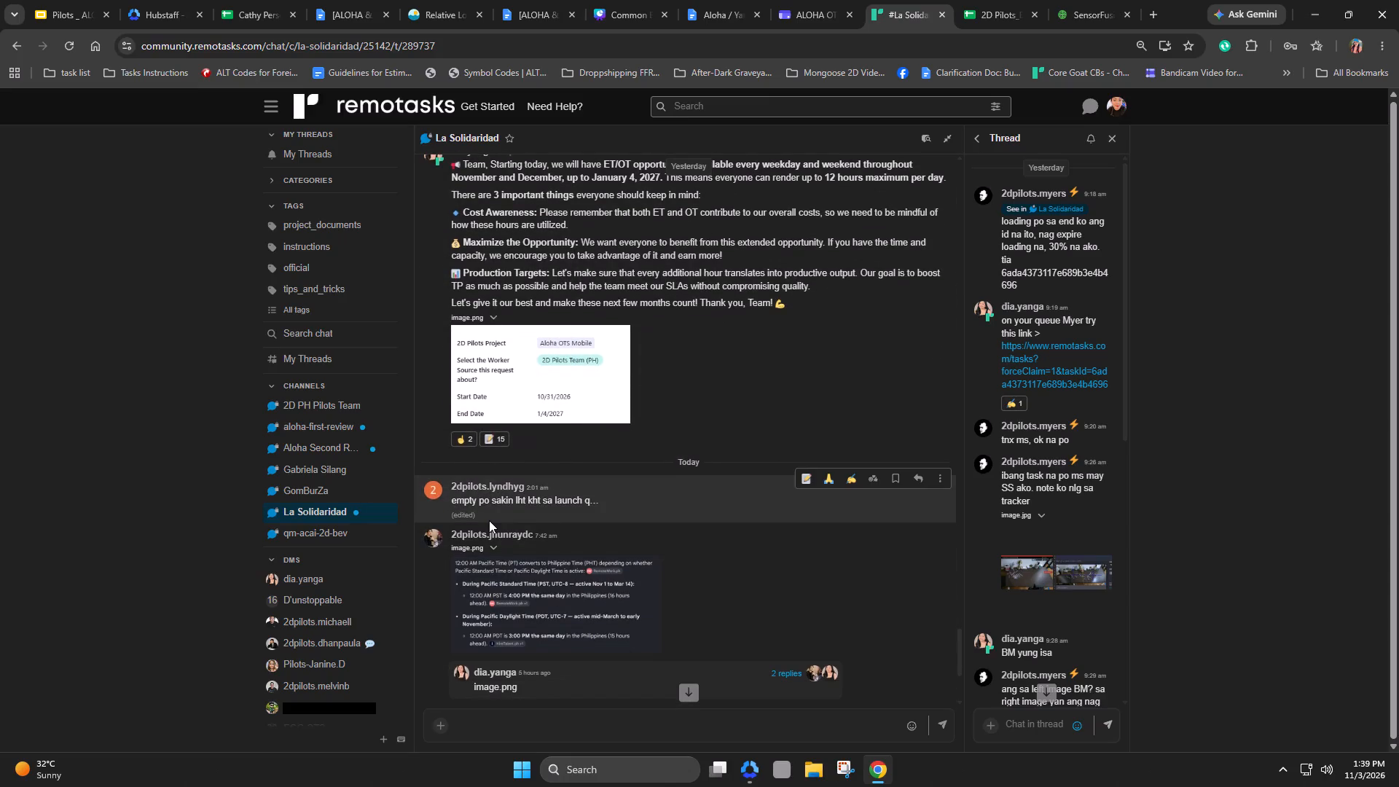
scroll(557, 514, "down", 2)
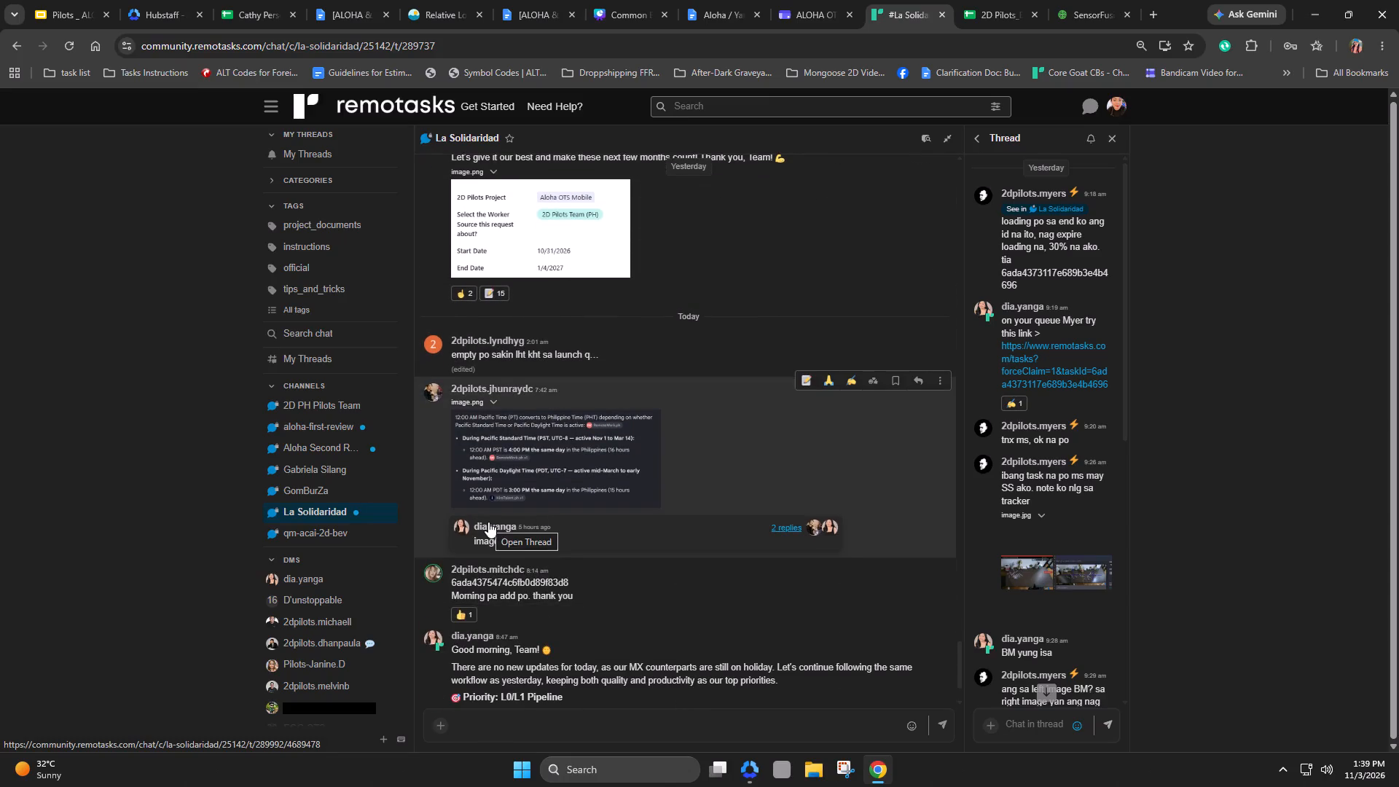
left_click(502, 467)
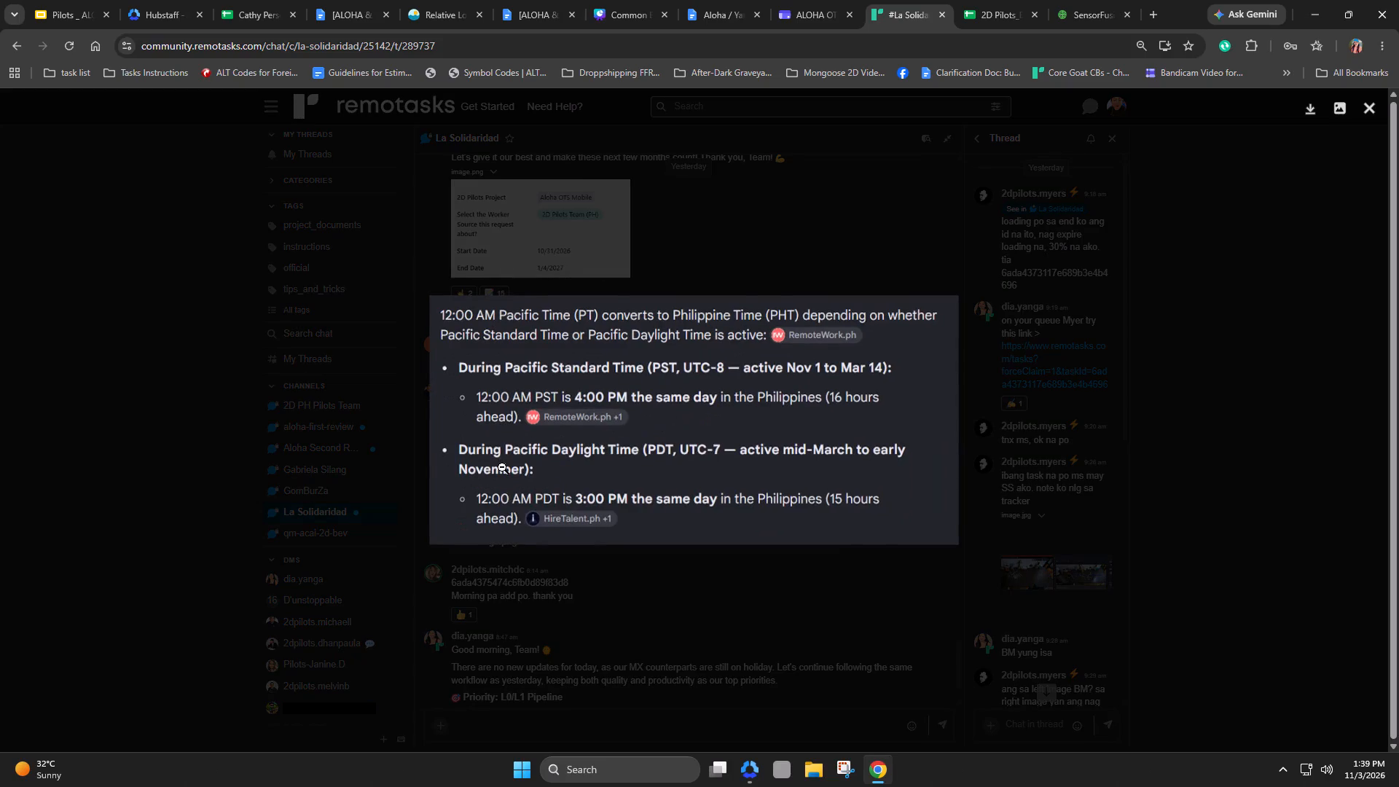
left_click(668, 590)
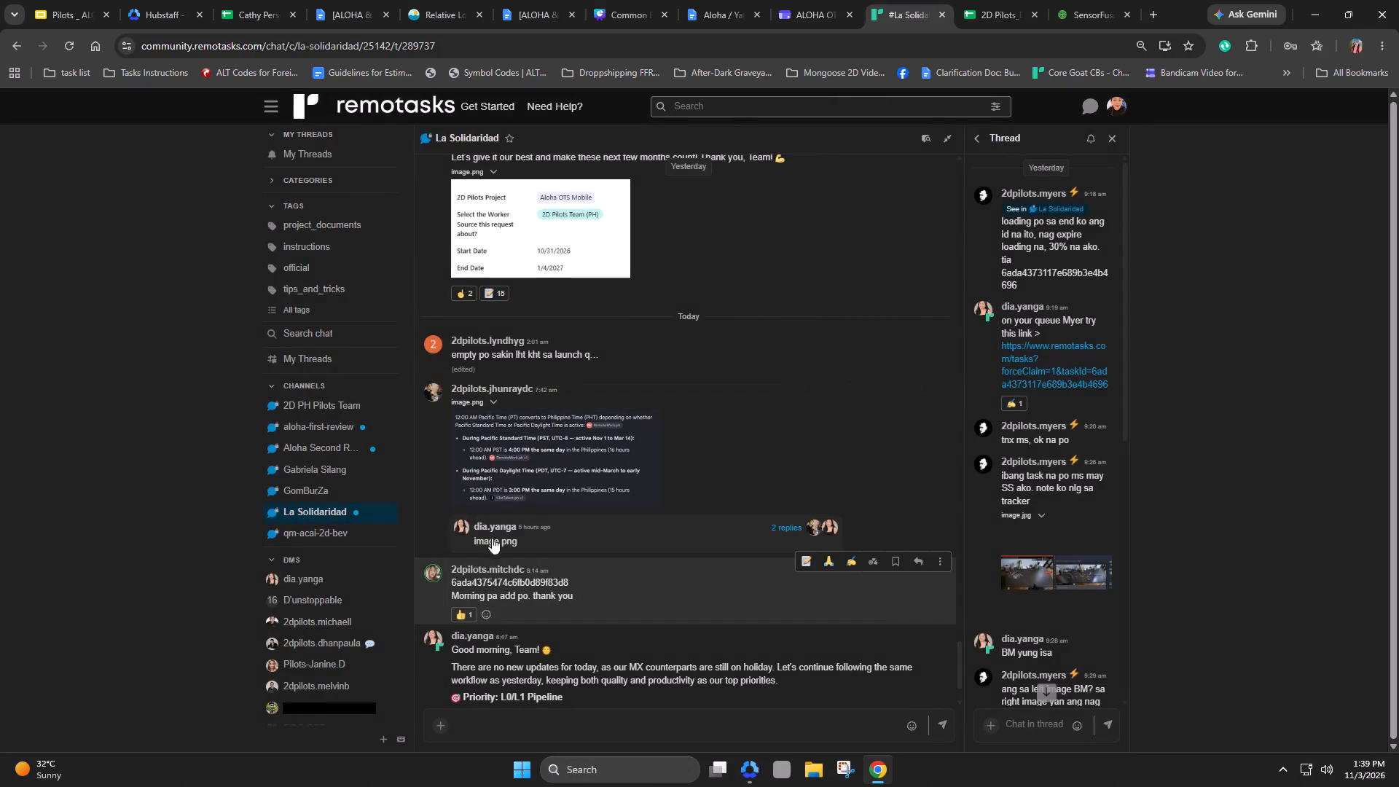
Read the replies to the time conversion post with their attached image, plus the latest team announcement, and close the thread.
left_click(793, 530)
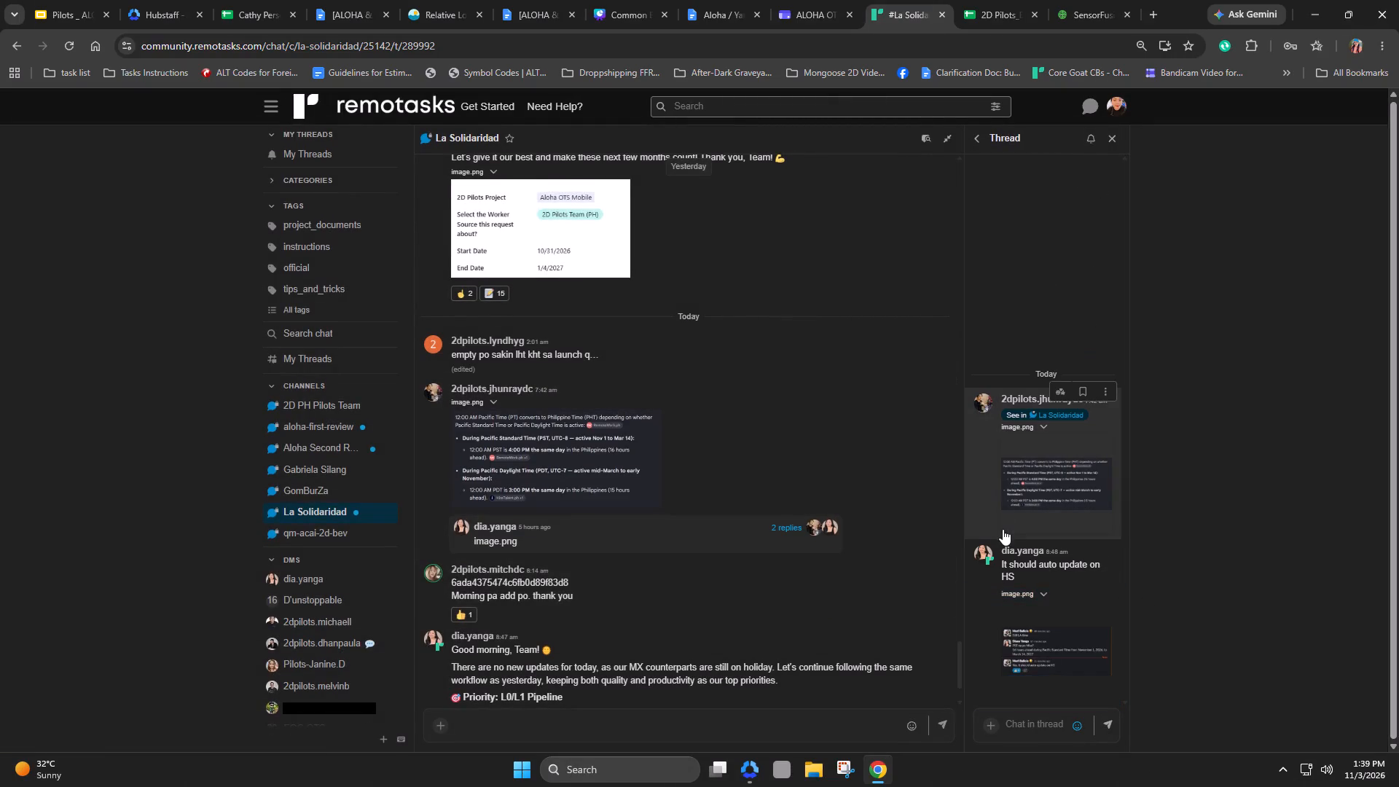
left_click(1016, 649)
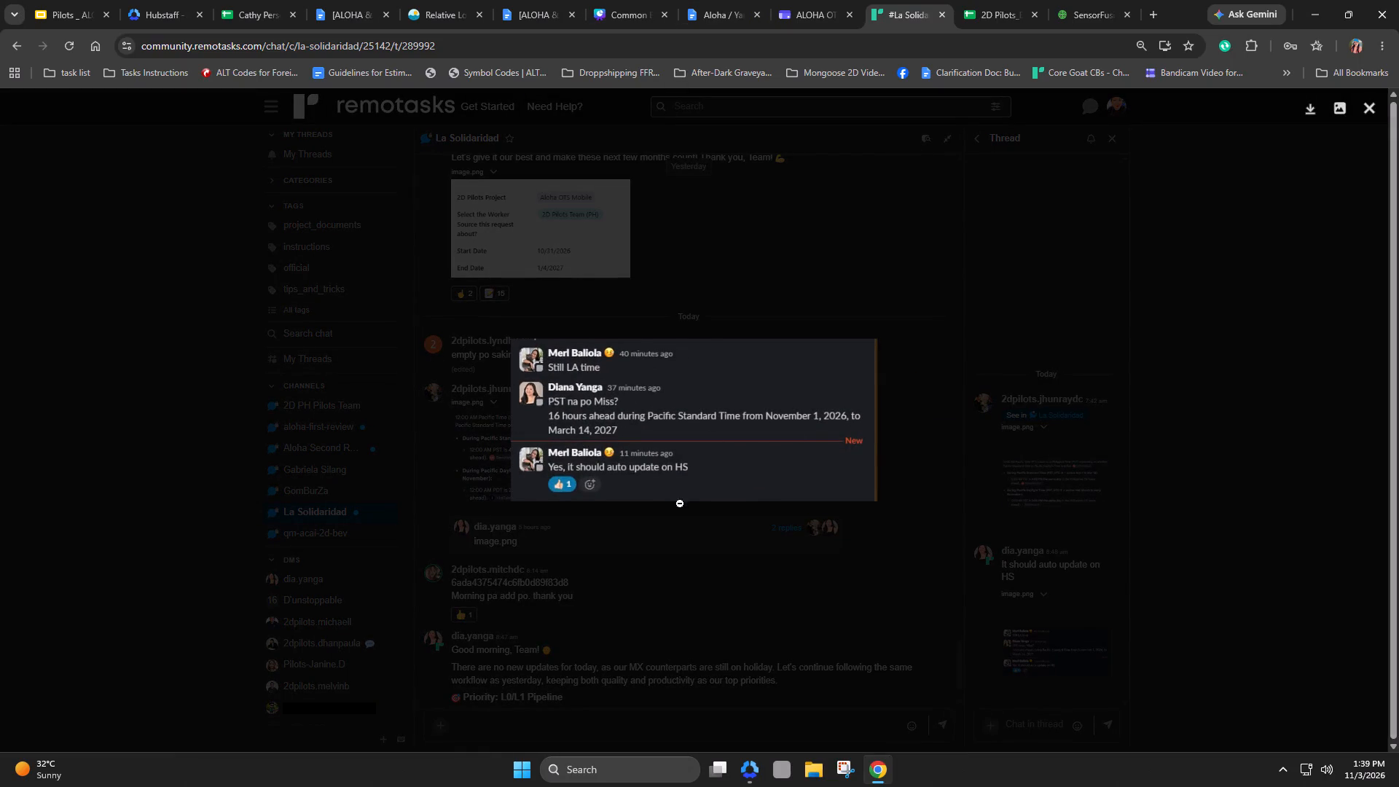
left_click(696, 560)
scroll(544, 496, "down", 4)
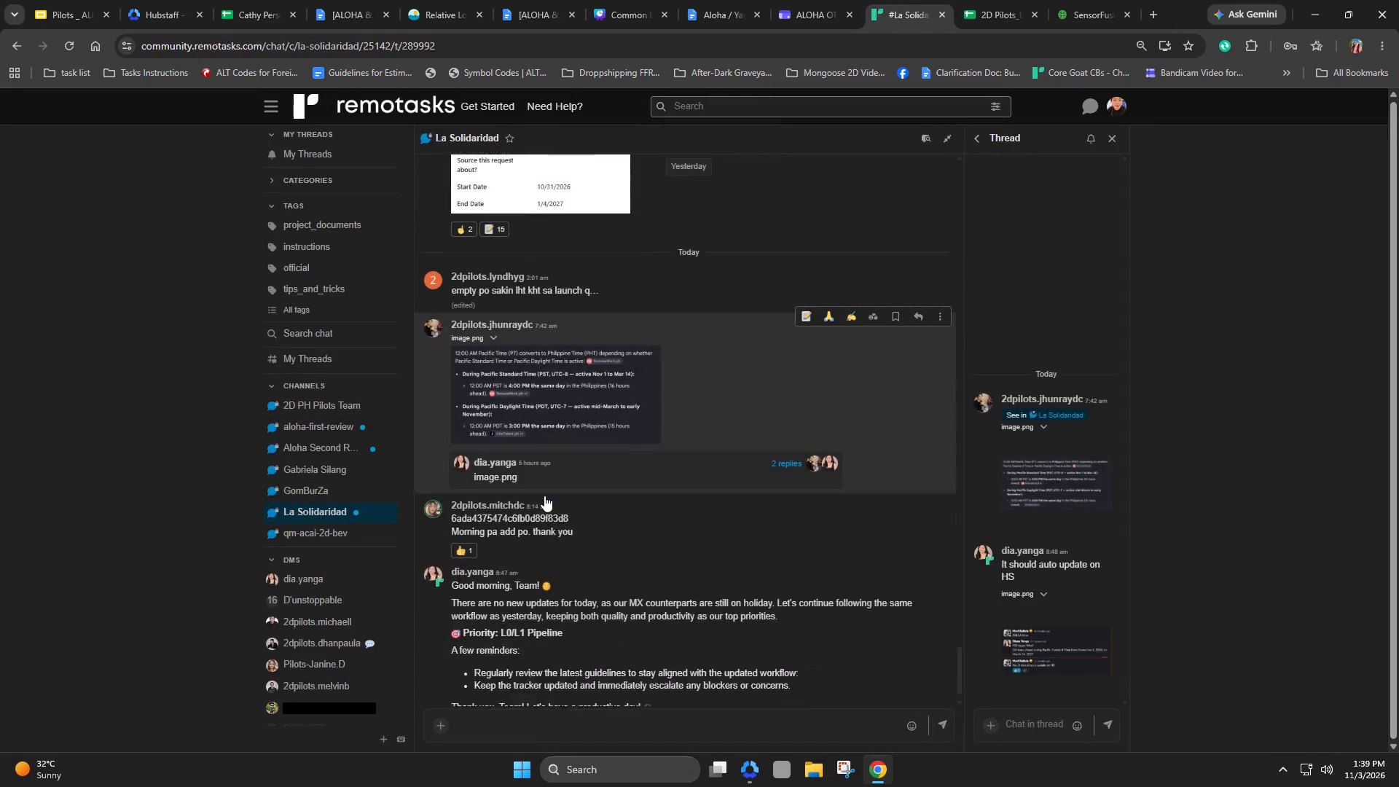
scroll(544, 496, "down", 3)
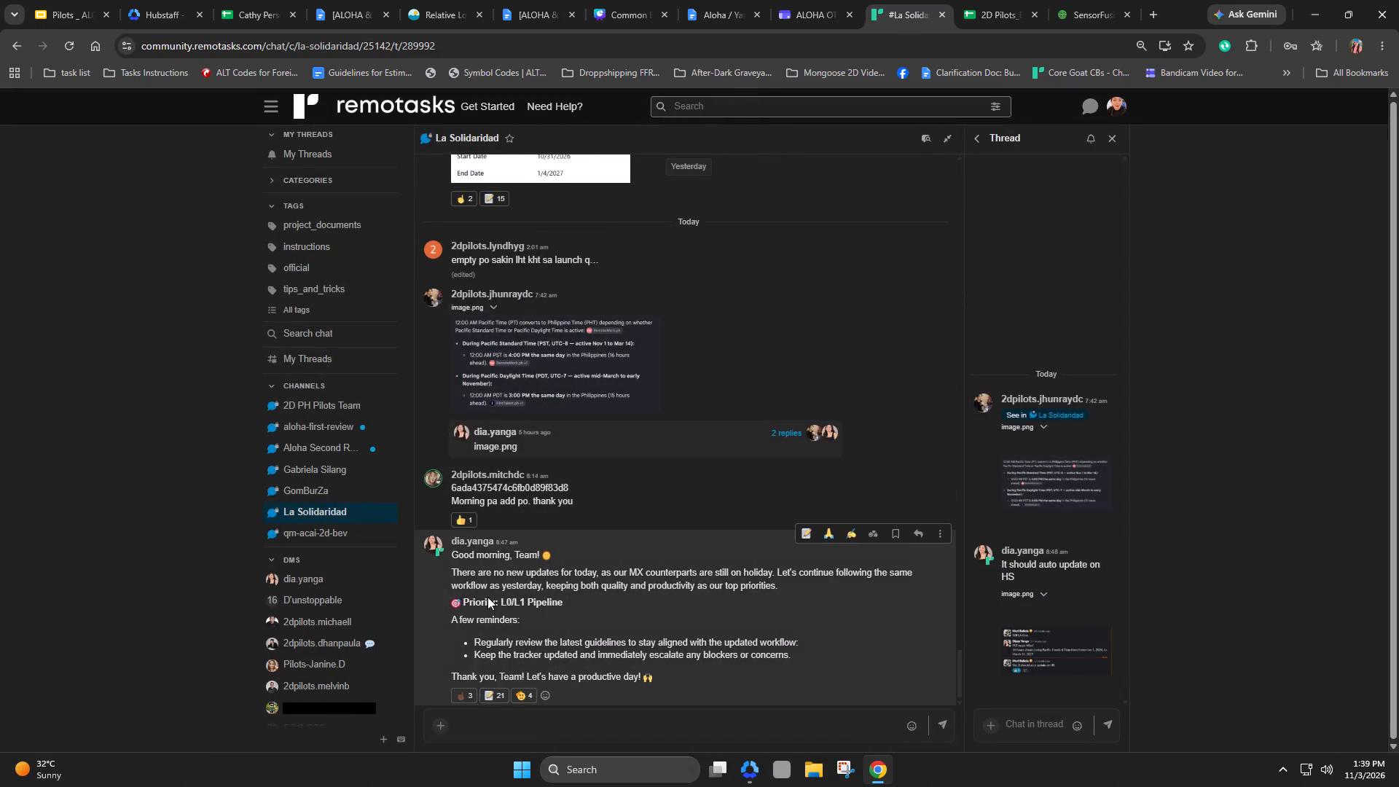
scroll(565, 423, "down", 3)
scroll(564, 506, "down", 2)
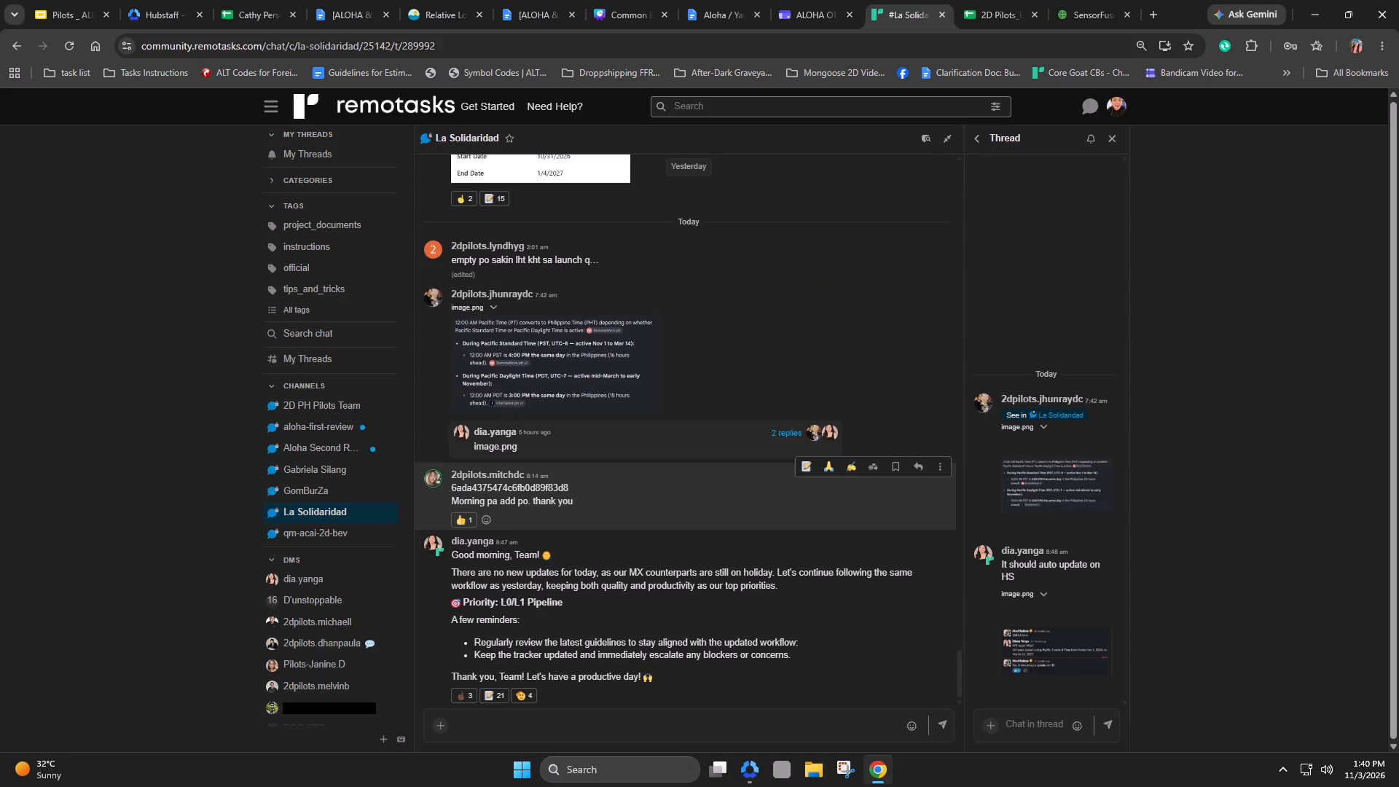
left_click(1114, 133)
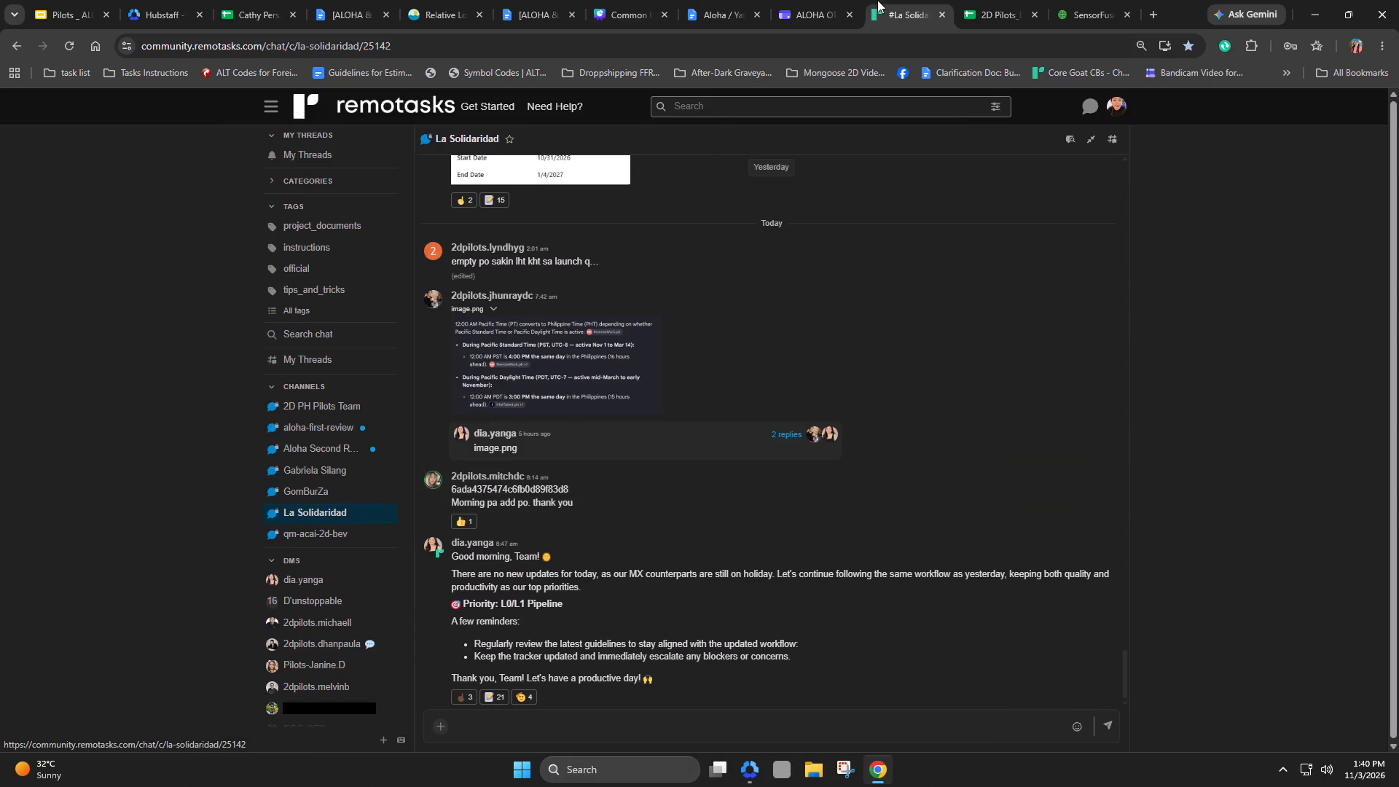
Using the Hubstaff timesheet's November 1 time, enter 8:38 as the hours for 11/1/2026 in the personal tracker.
left_click(154, 0)
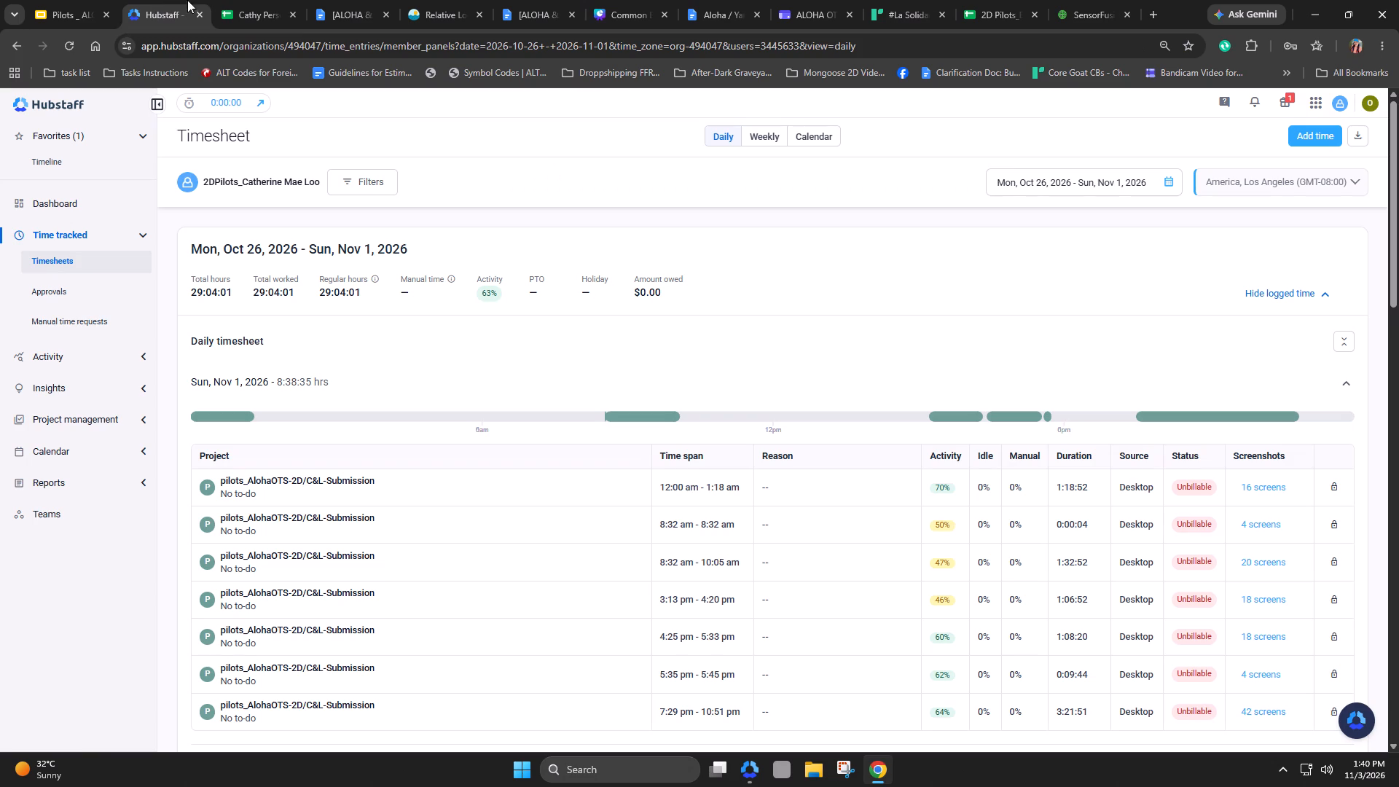
left_click(157, 0)
left_click(256, 0)
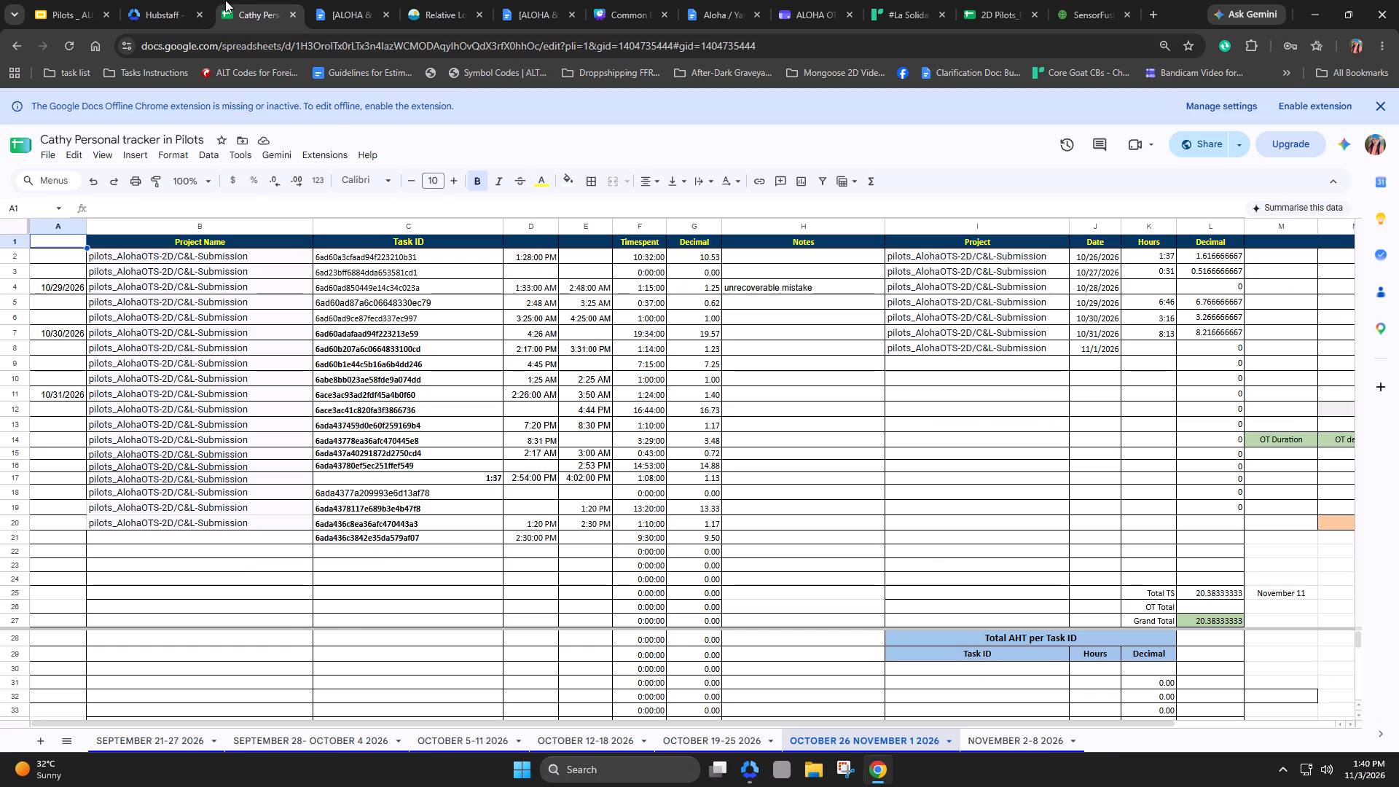
left_click(202, 0)
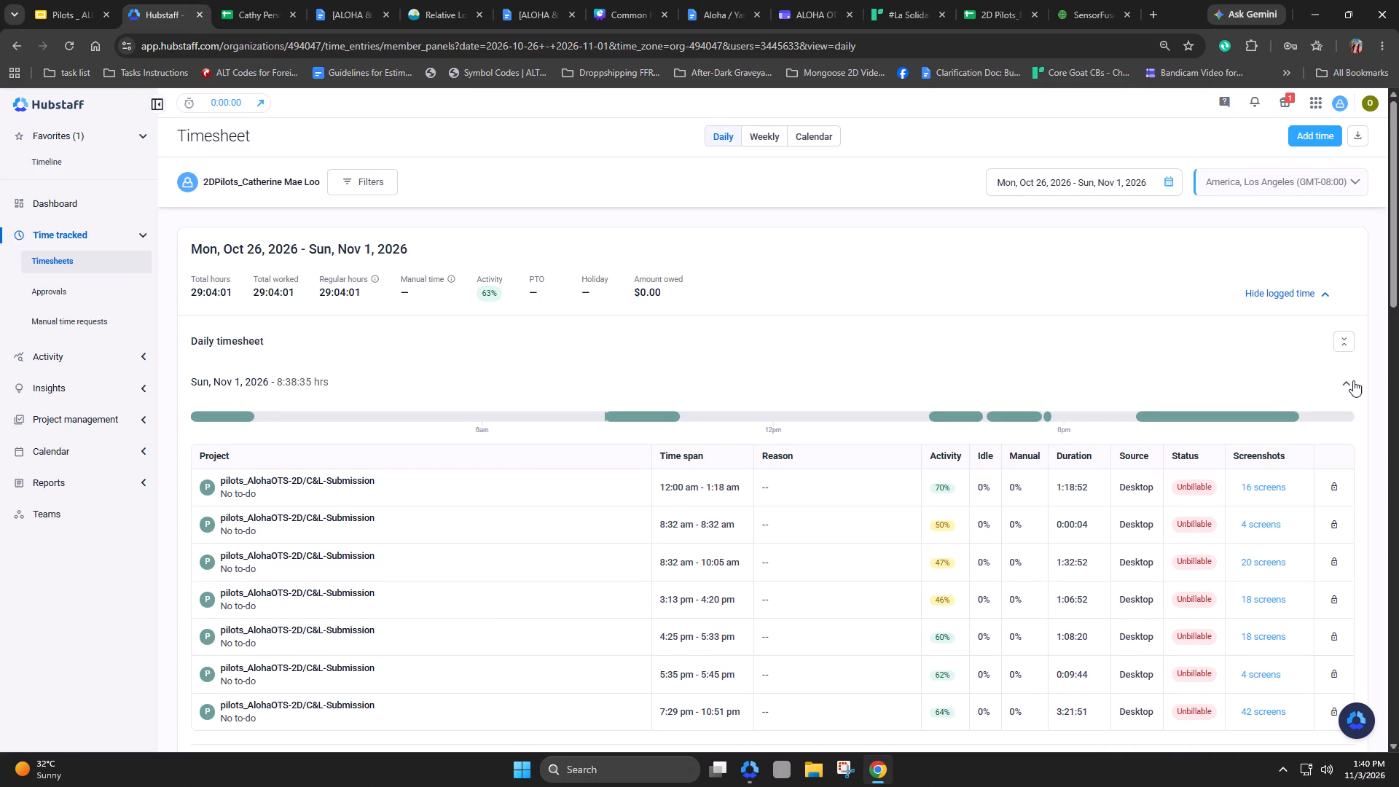
left_click(1353, 380)
scroll(153, 284, "down", 3)
scroll(330, 0, "down", 3)
scroll(230, 10, "up", 1)
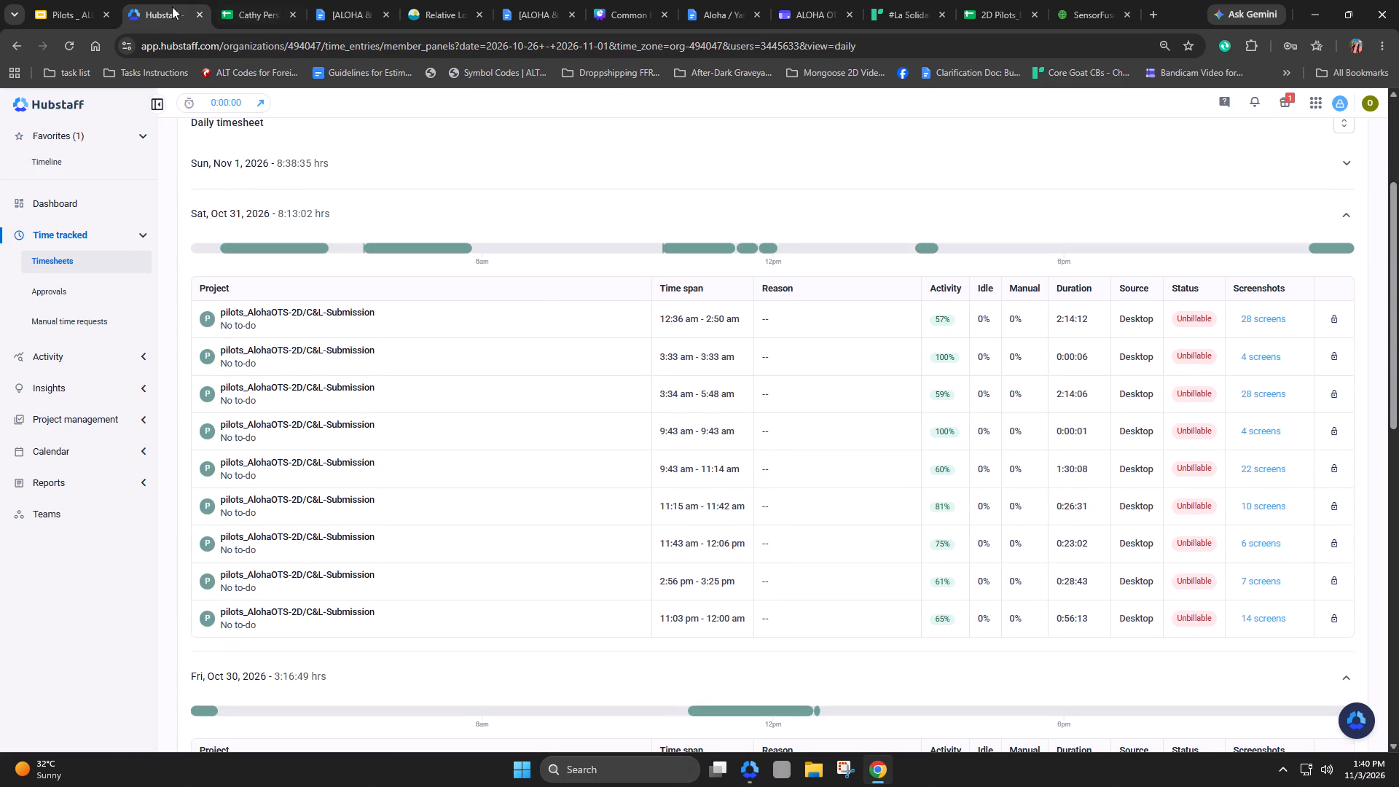
scroll(358, 310, "up", 5)
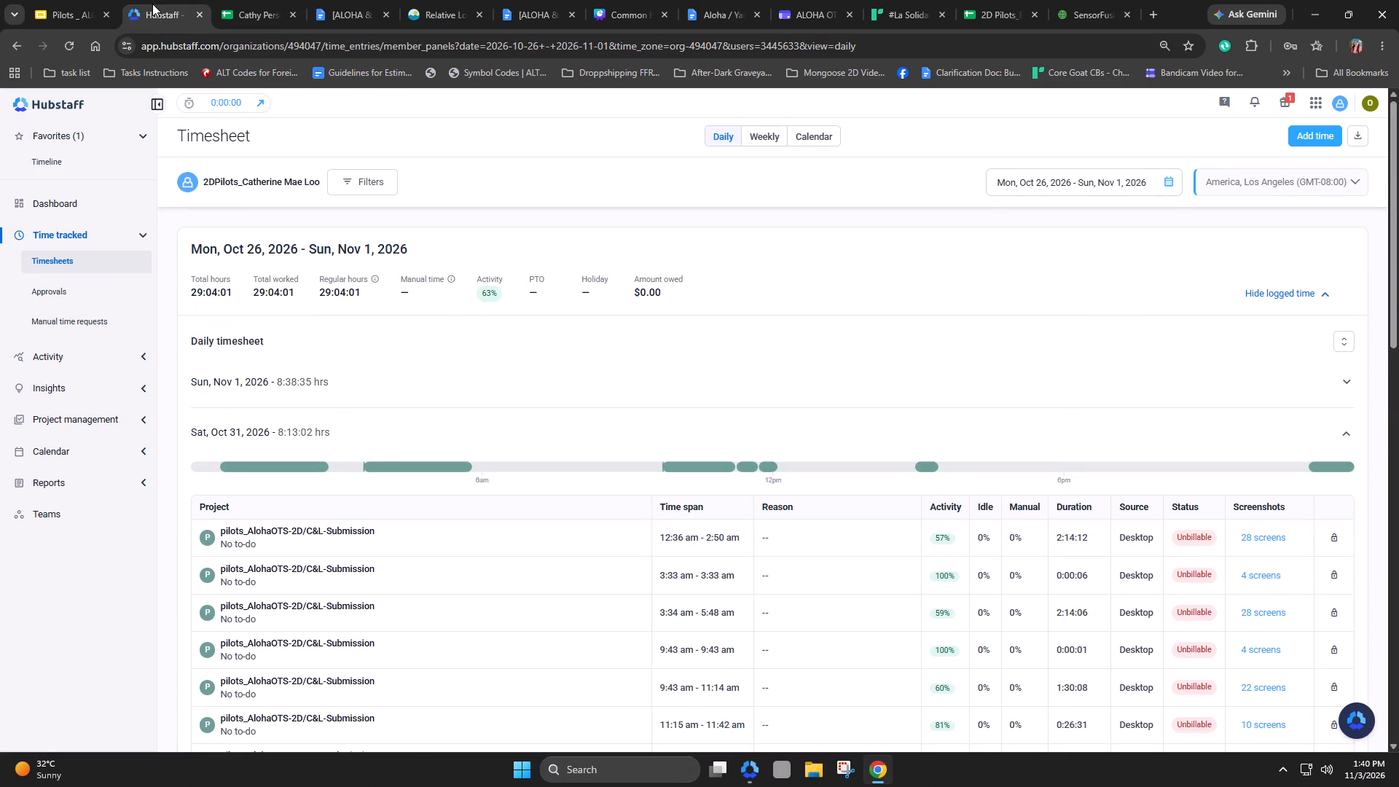
left_click(152, 4)
left_click(250, 0)
left_click(1169, 348)
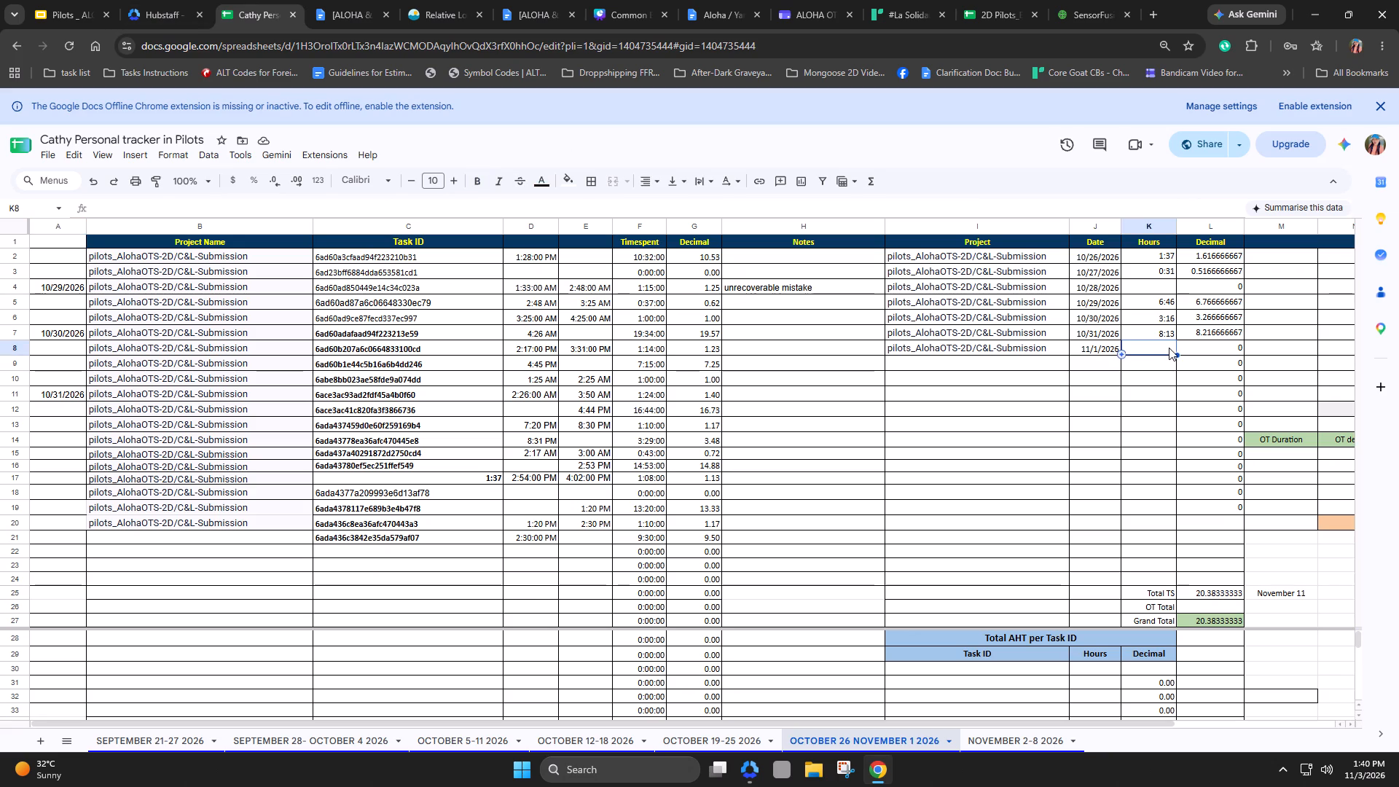
key("8")
type(":38")
left_click(988, 410)
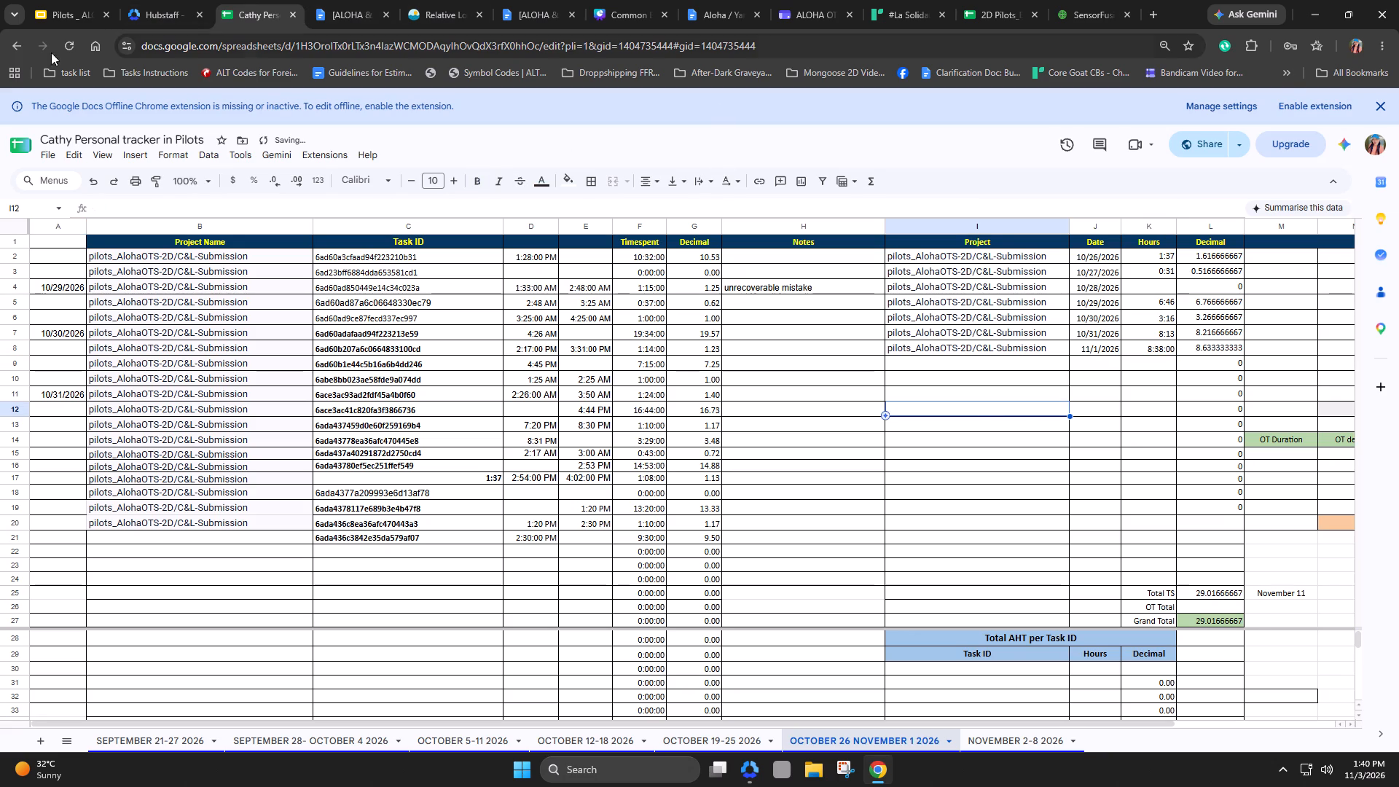
Check the remaining Hubstaff daily entries from Oct 31 back to Oct 26, collapsing each day's details to compare the daily hours.
left_click(148, 0)
scroll(381, 442, "down", 4)
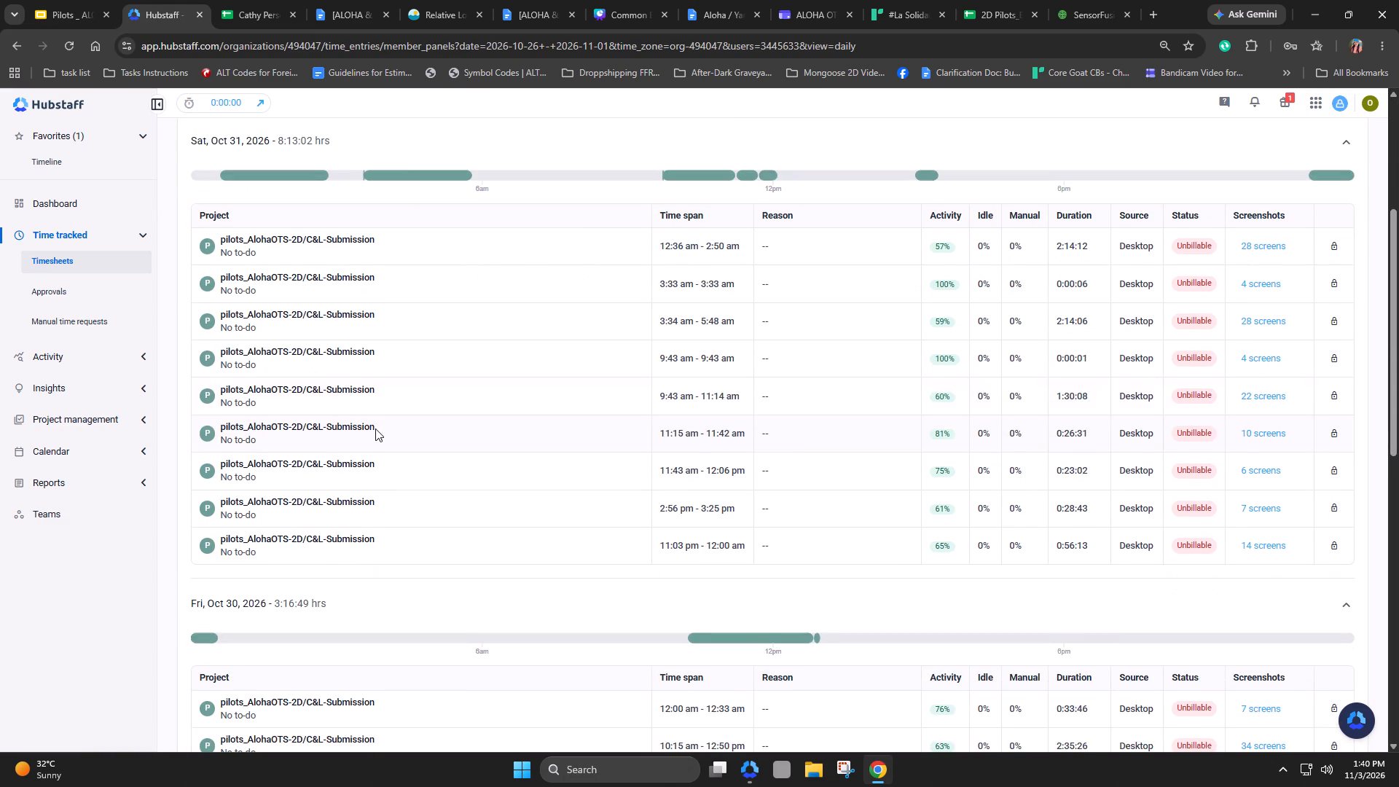
scroll(369, 383, "up", 2)
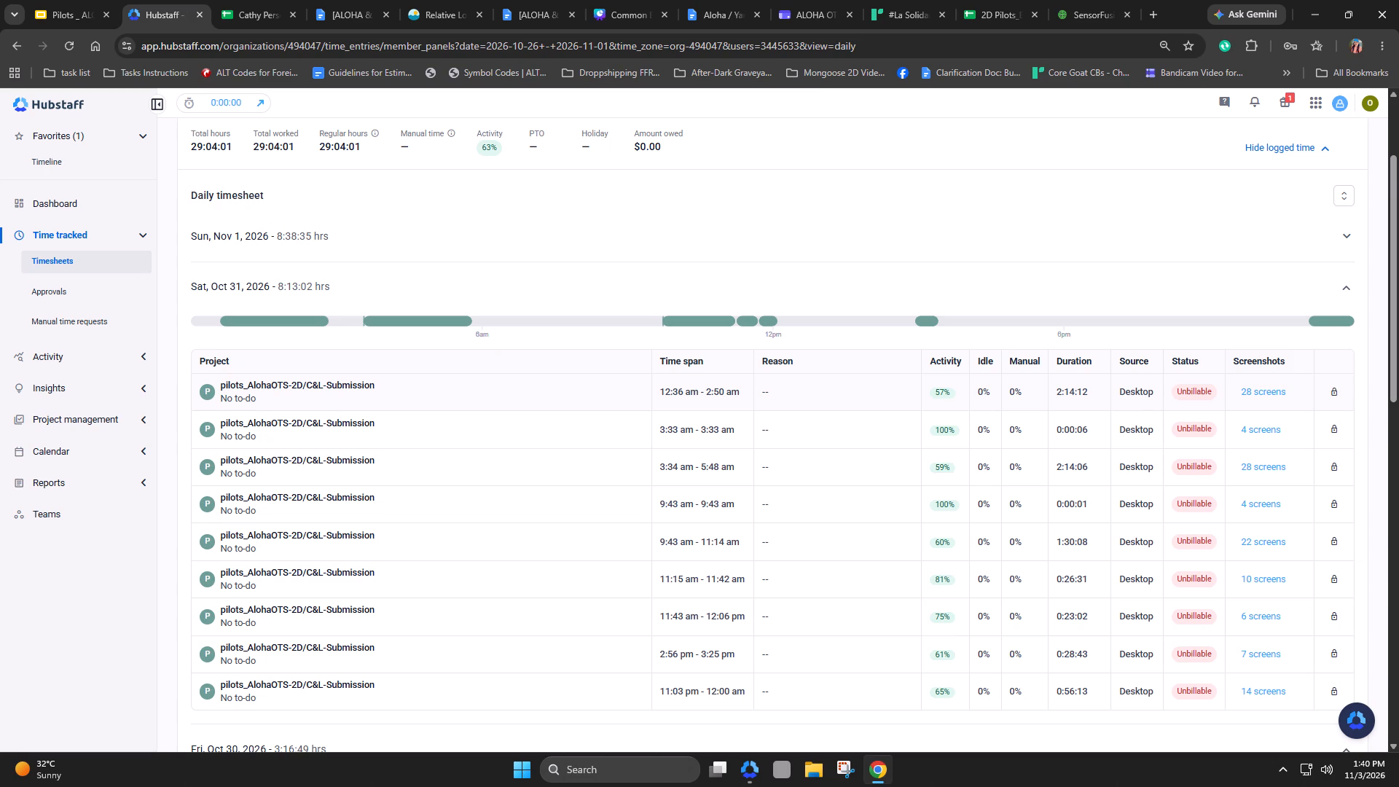
left_click(1352, 290)
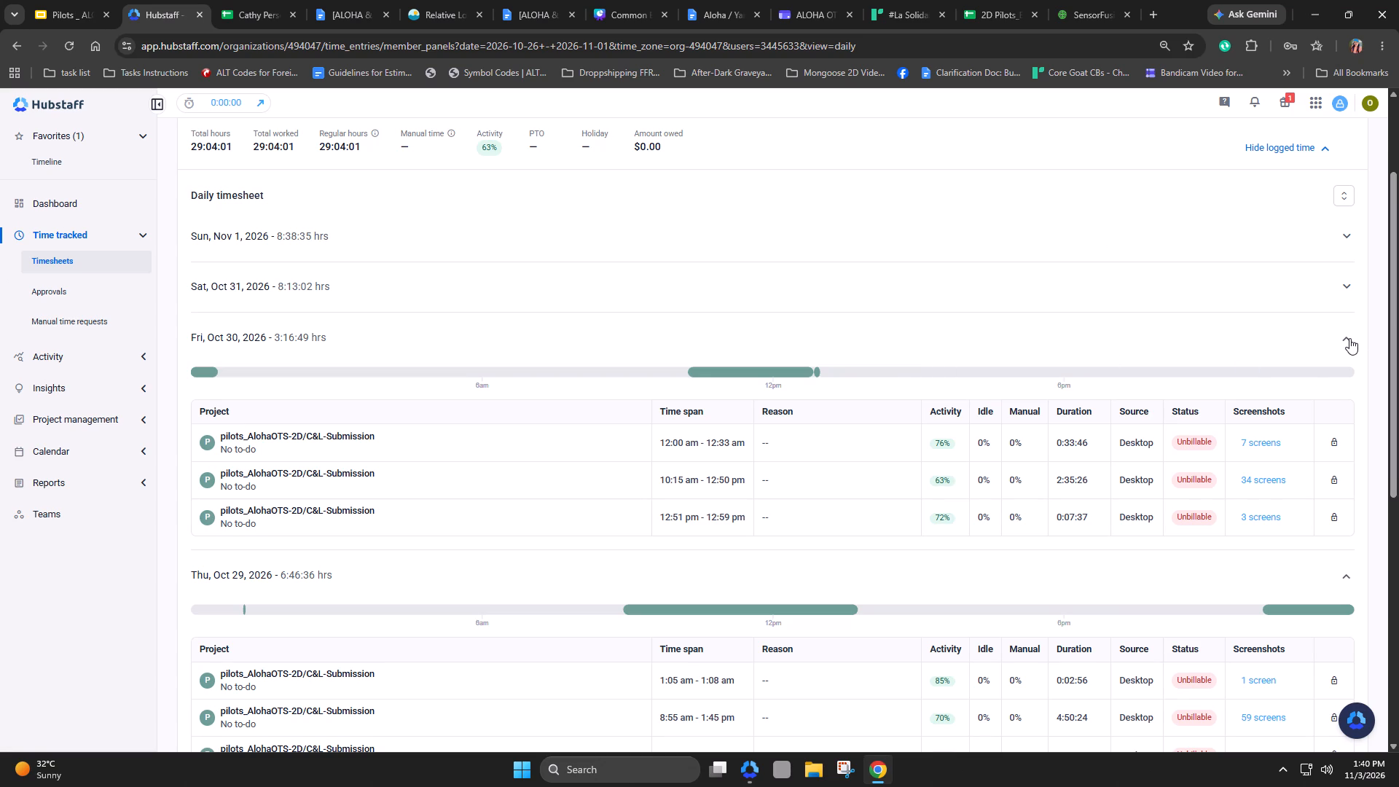
left_click(1349, 341)
left_click(1351, 387)
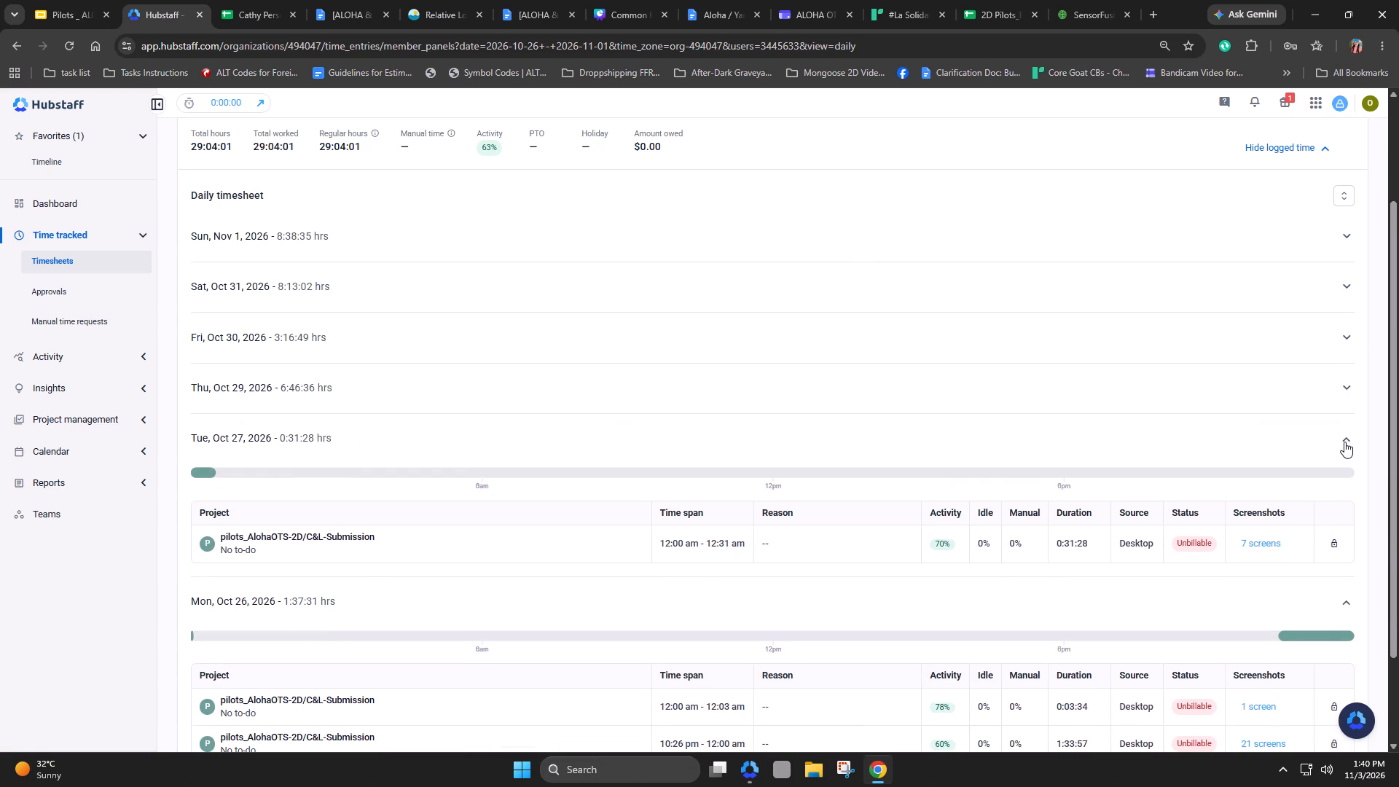
left_click(1344, 442)
scroll(1347, 459, "down", 1)
left_click(1344, 486)
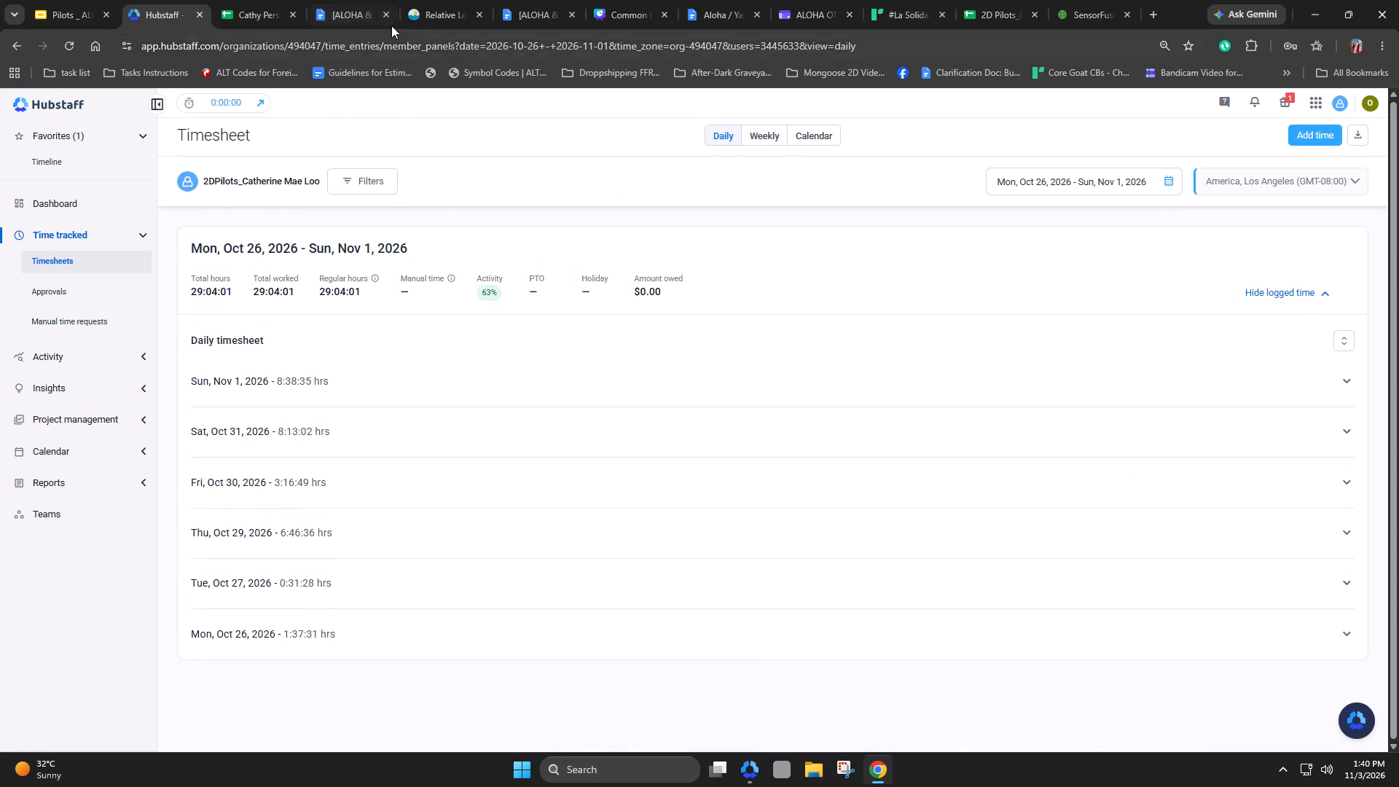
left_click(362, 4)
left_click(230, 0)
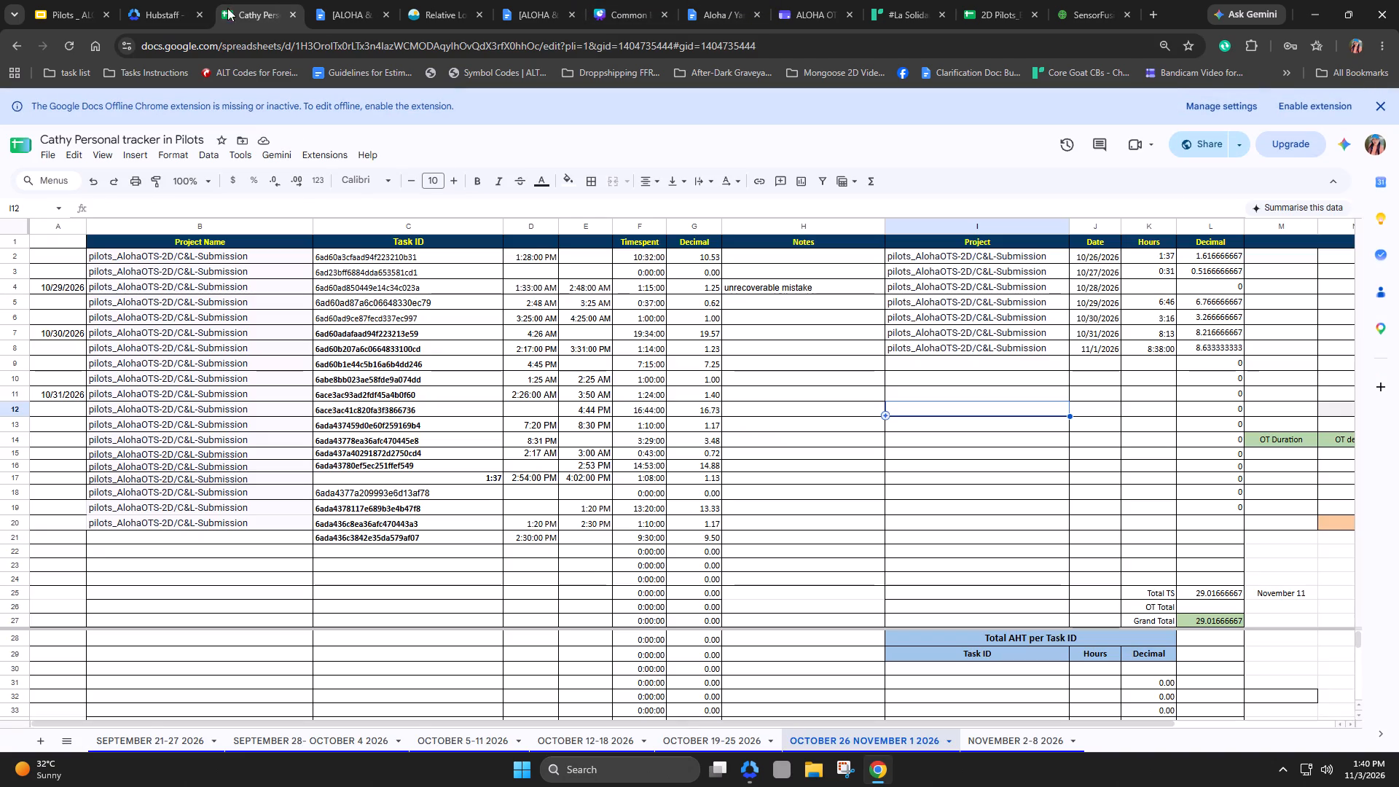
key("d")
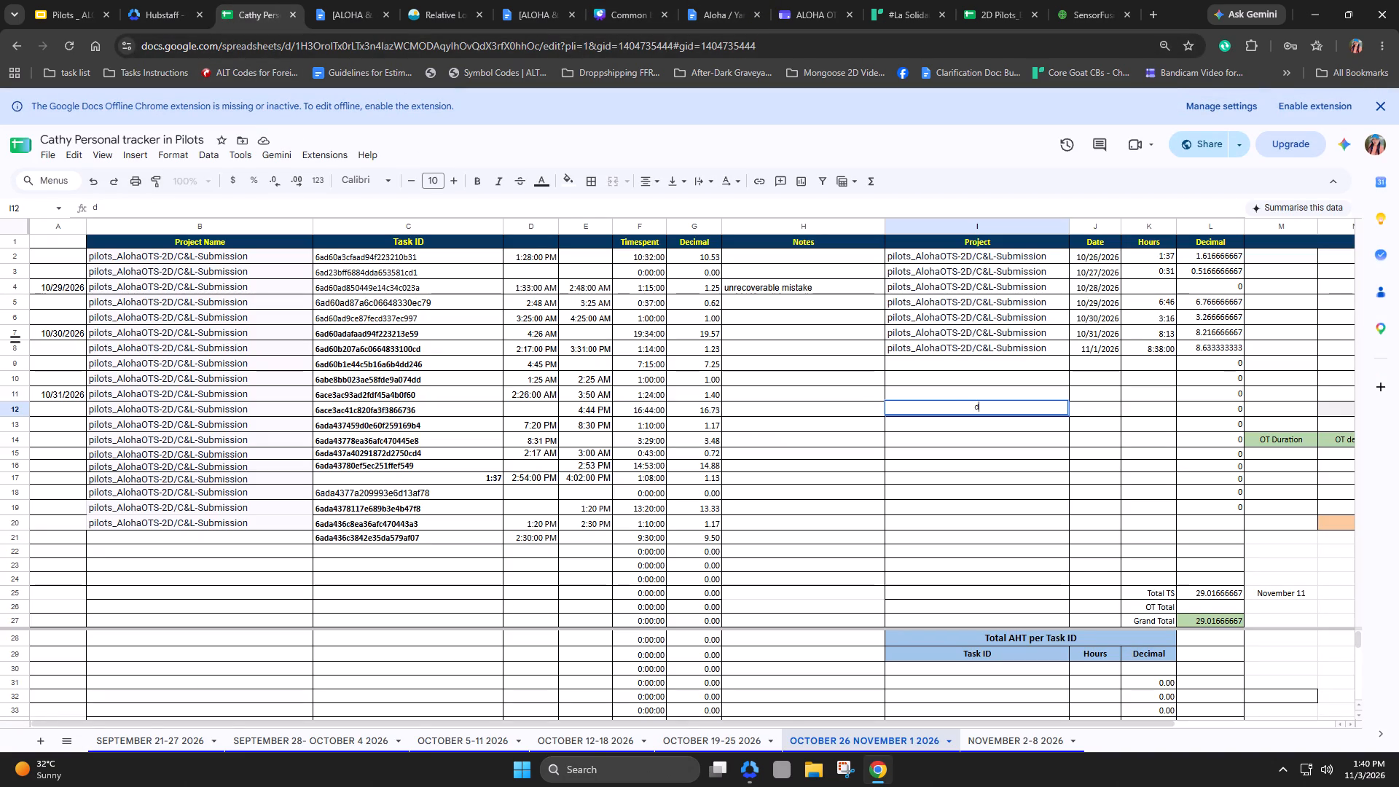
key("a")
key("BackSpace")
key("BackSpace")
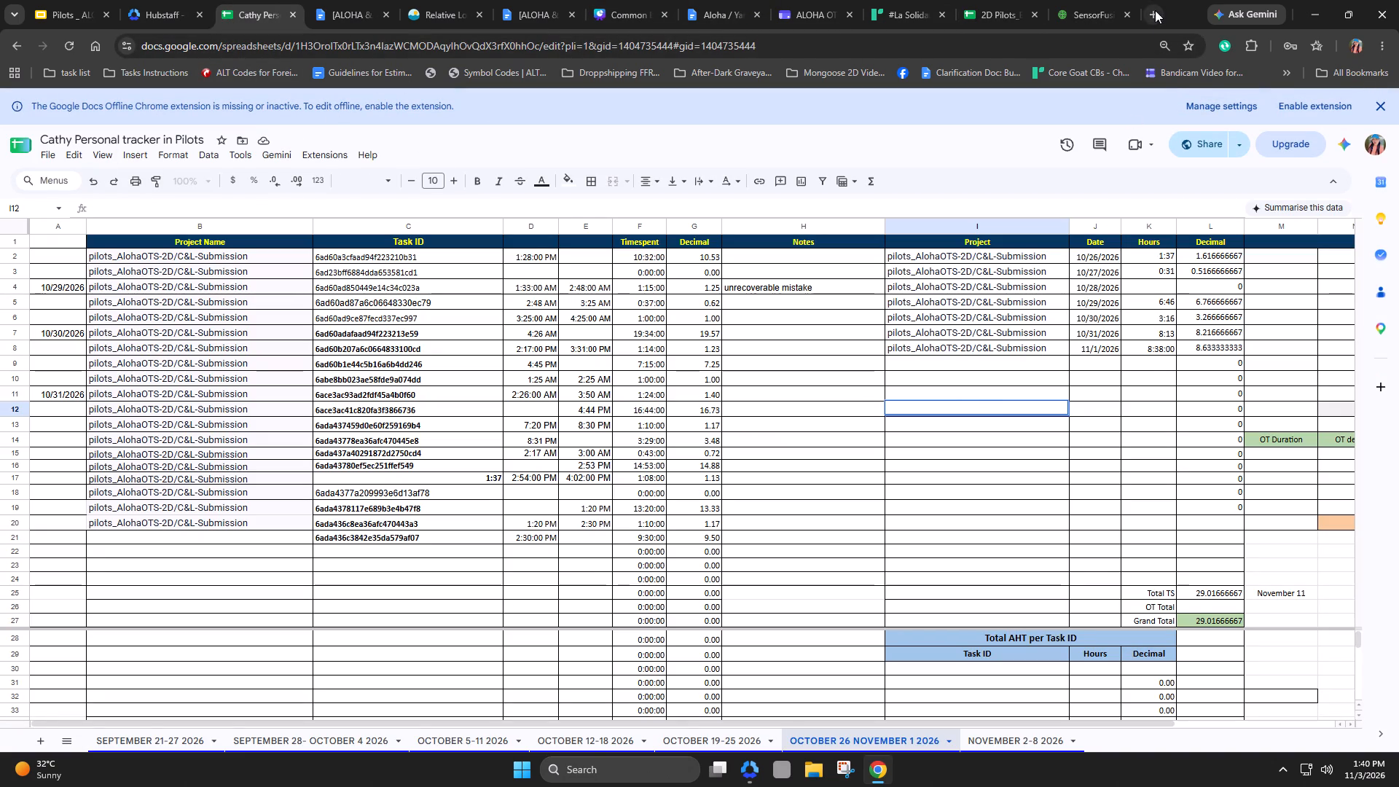
Open the Daily Time-Spent Total form in a new browser tab and place it just before the Relative Location tab.
left_click(1154, 10)
left_click(971, 44)
type("dai")
left_click(216, 74)
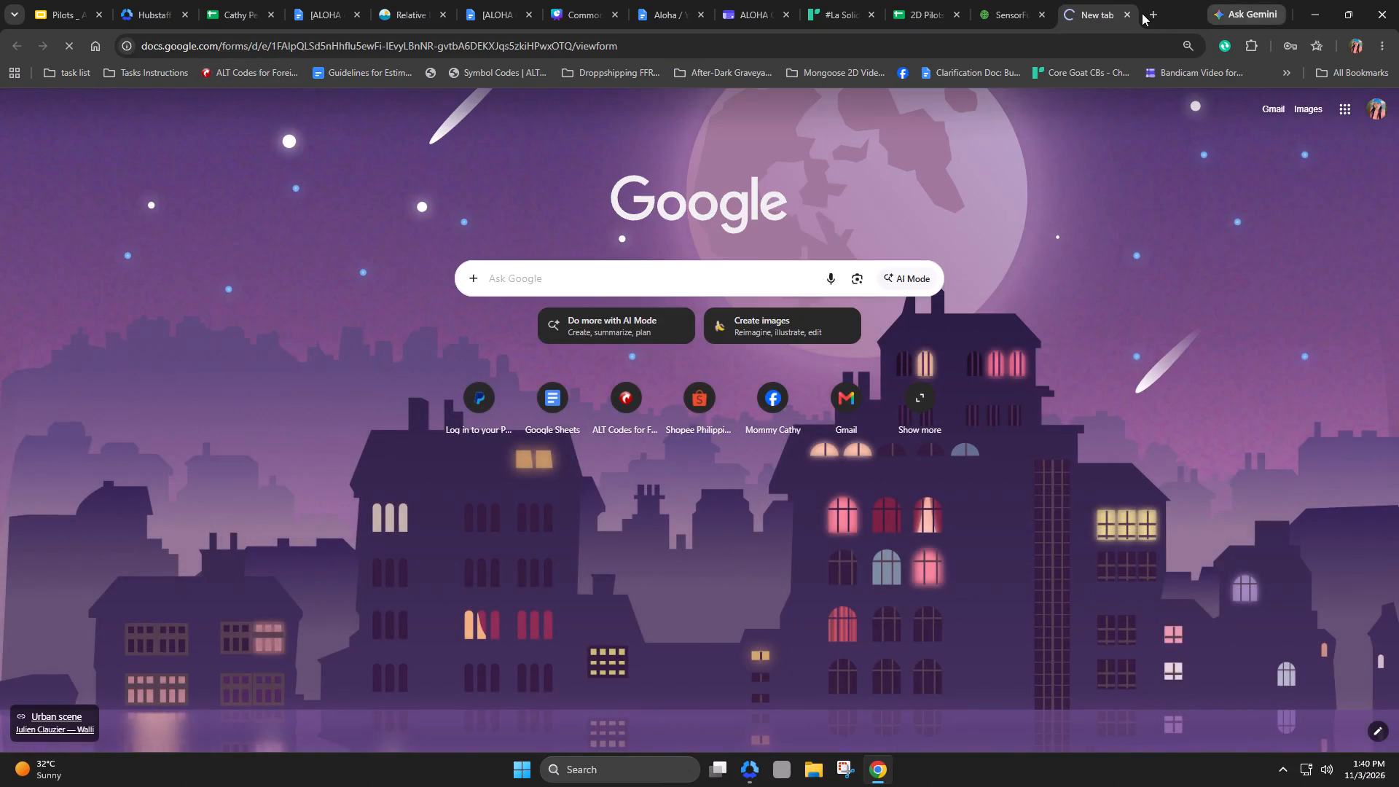
left_click_drag(1104, 14, 405, 19)
left_click(464, 0)
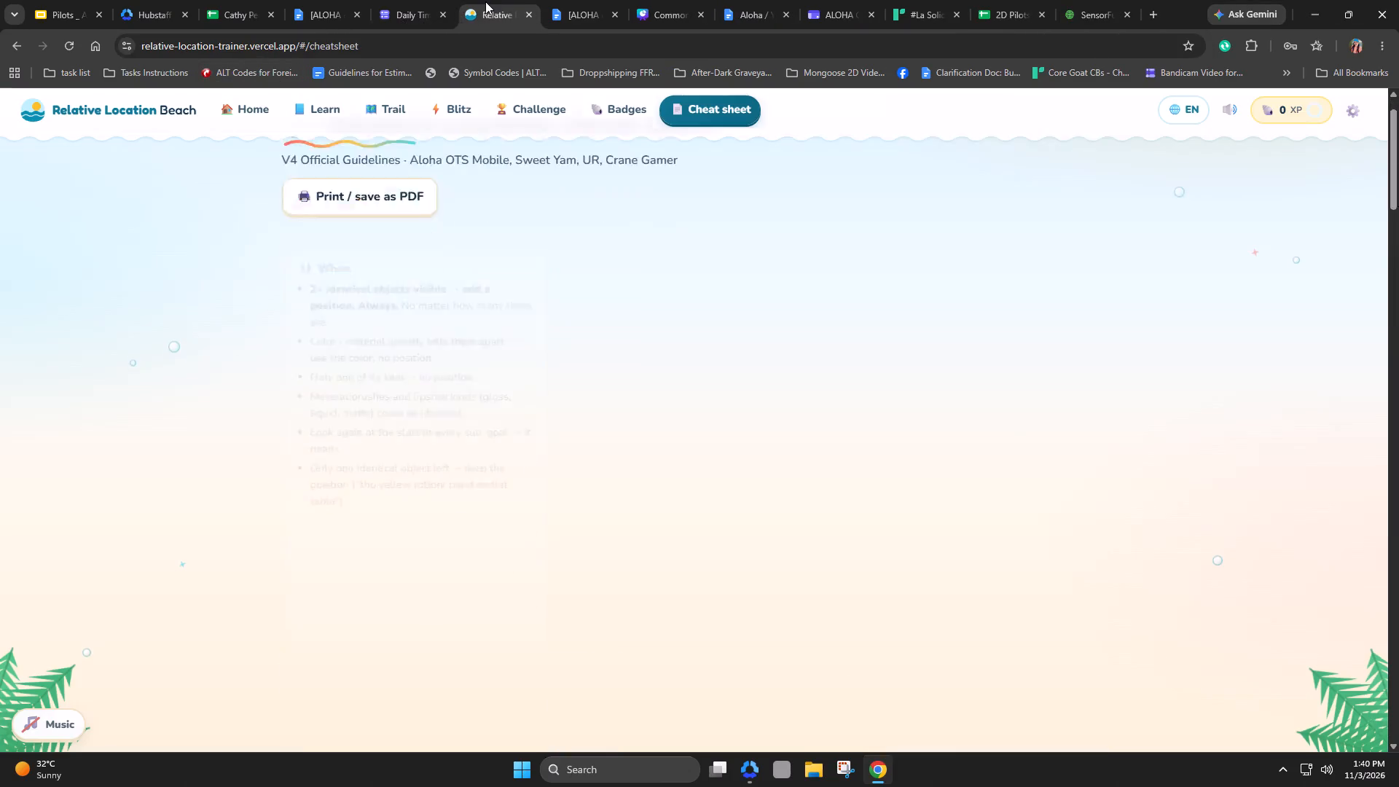
left_click(431, 3)
Duplicate the Daily Time-Spent Total form's browser tab.
right_click(412, 18)
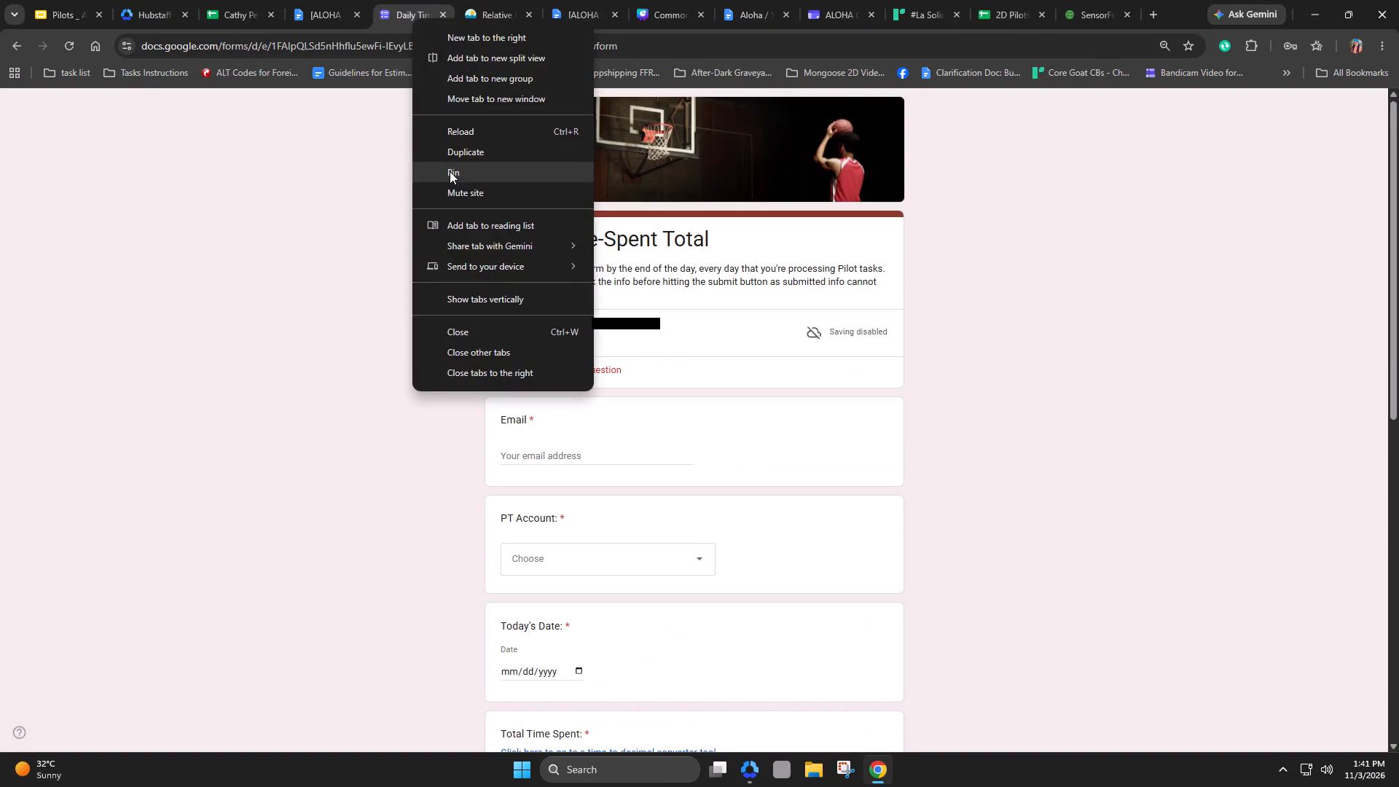
left_click(450, 152)
Go through the Common Error and Updates slides up to the ALIGN page and capture that slide with Snipping Tool.
left_click(681, 0)
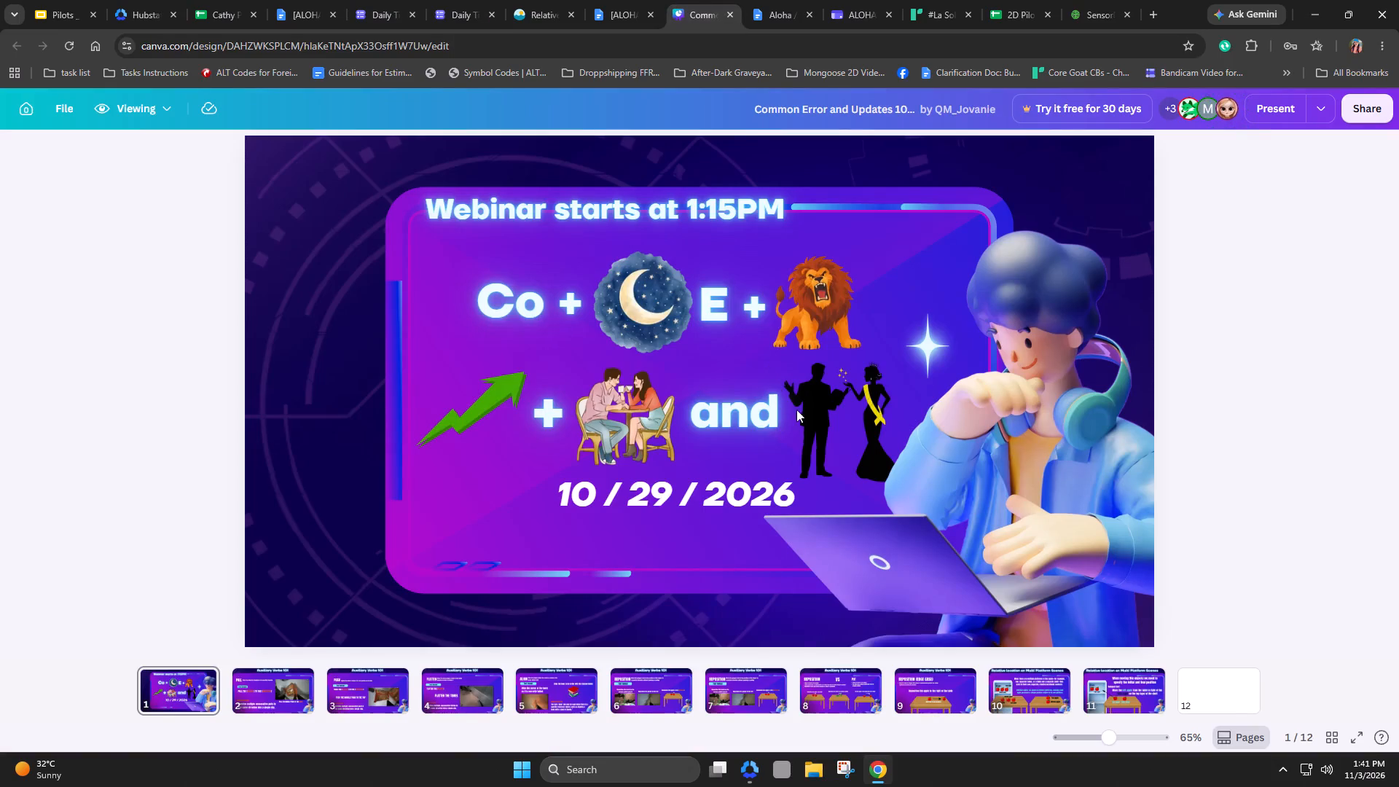
scroll(853, 415, "down", 4)
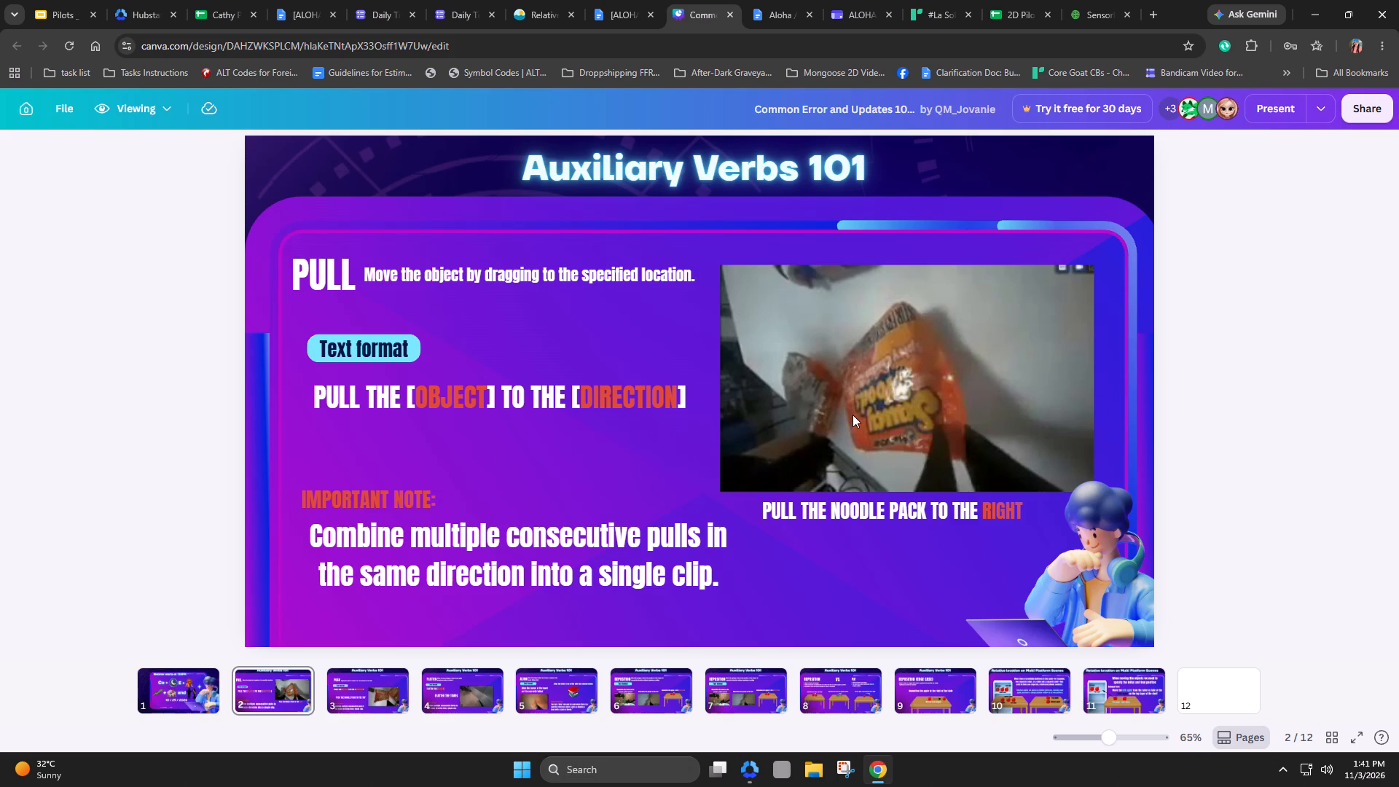
scroll(853, 415, "down", 3)
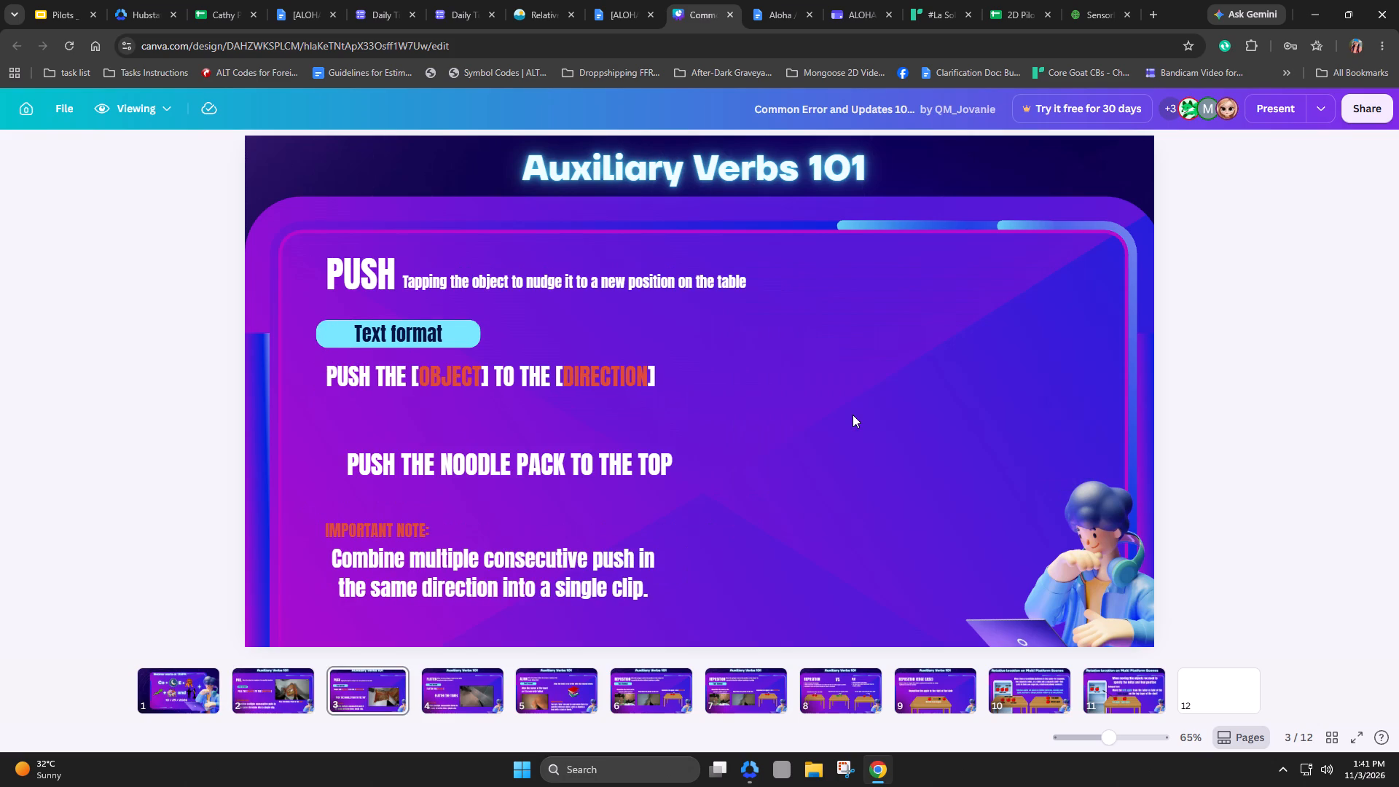
scroll(853, 415, "down", 4)
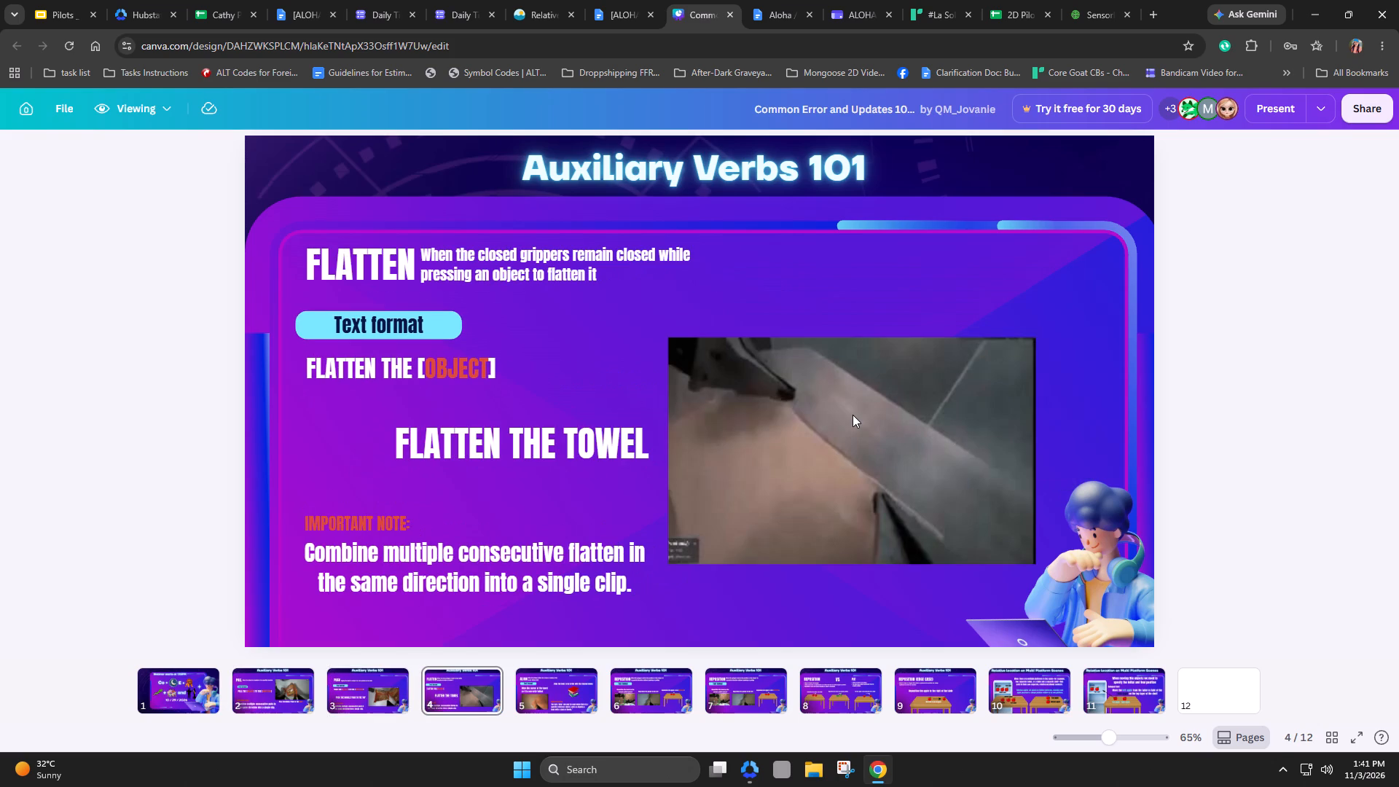
scroll(853, 415, "down", 4)
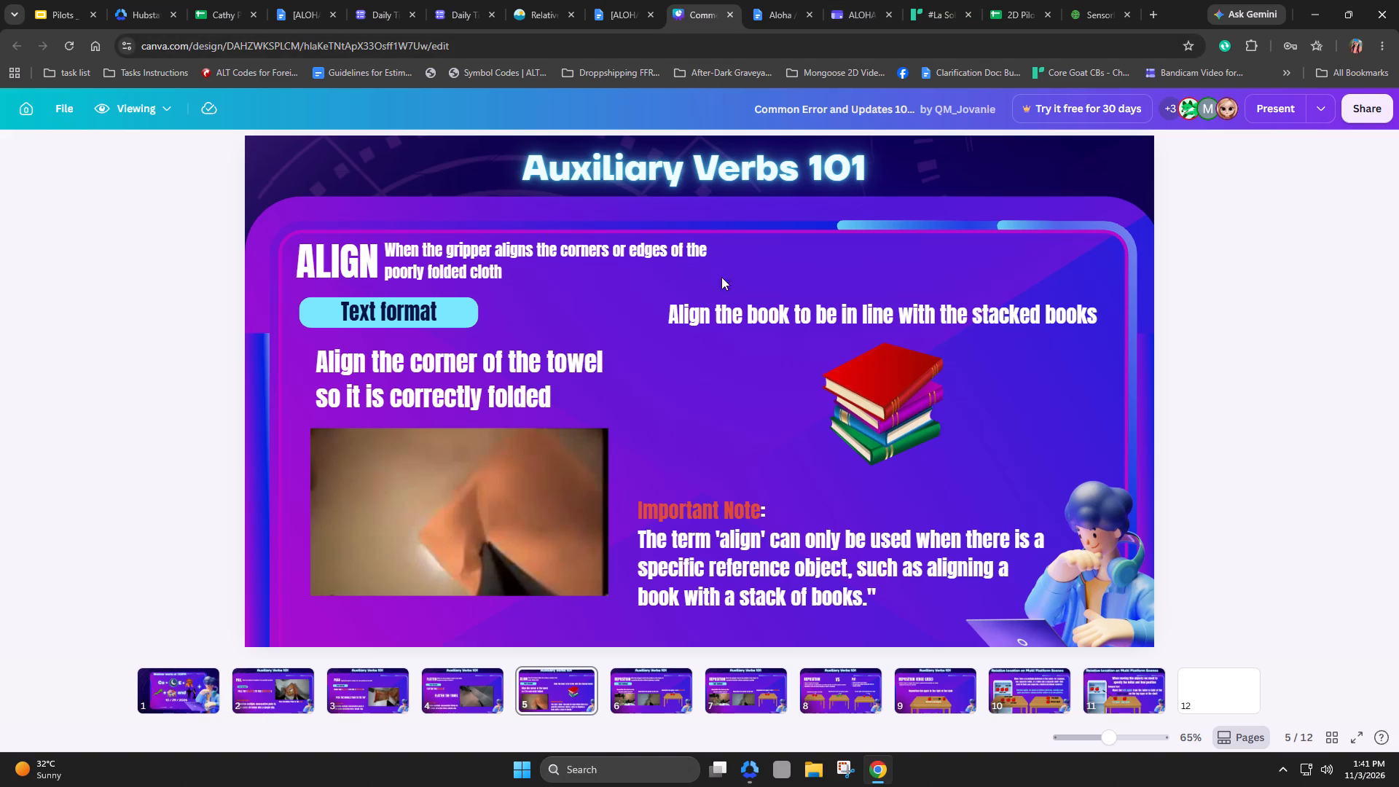
left_click(853, 772)
left_click(546, 340)
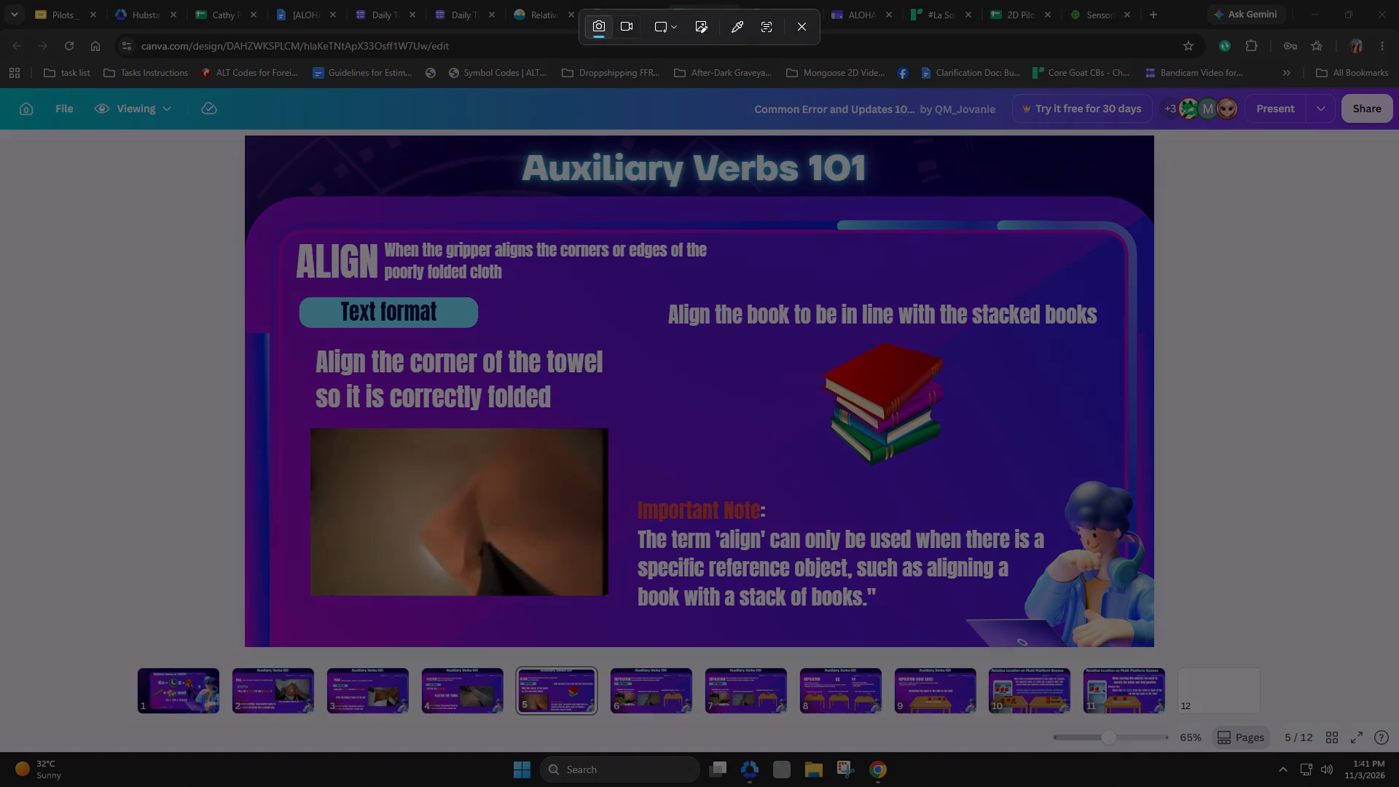
left_click_drag(291, 235, 1151, 637)
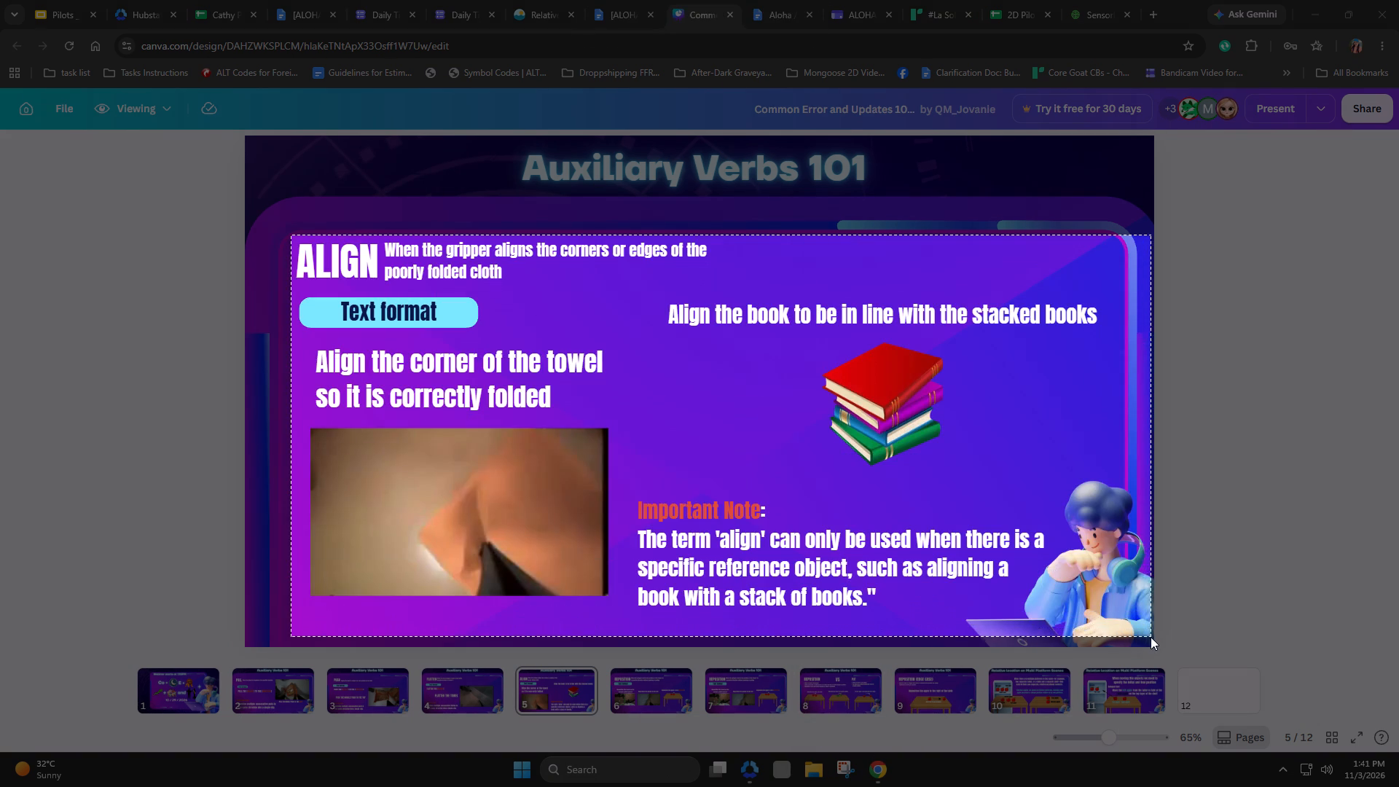
left_click_drag(1151, 637, 1153, 645)
left_click(934, 3)
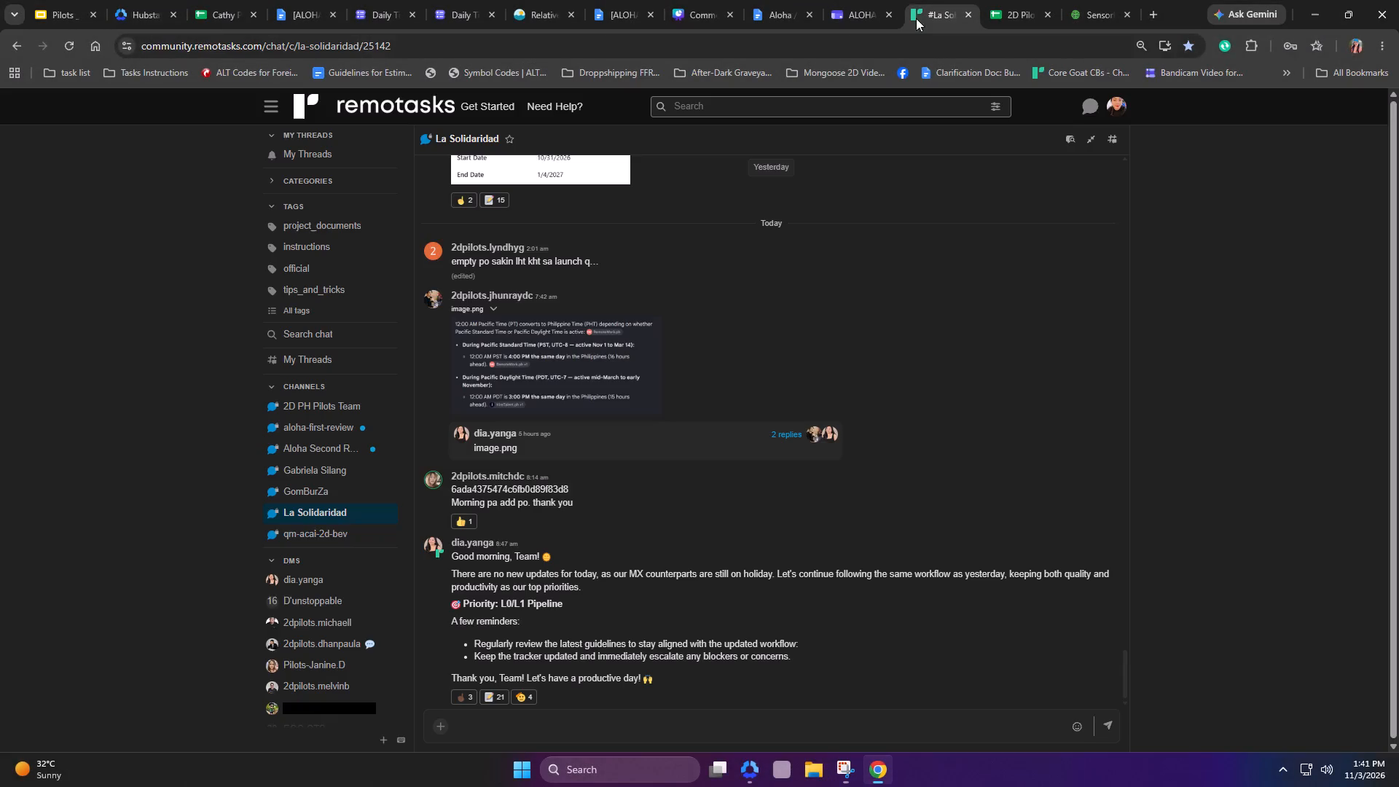
left_click(309, 627)
scroll(531, 709, "down", 3)
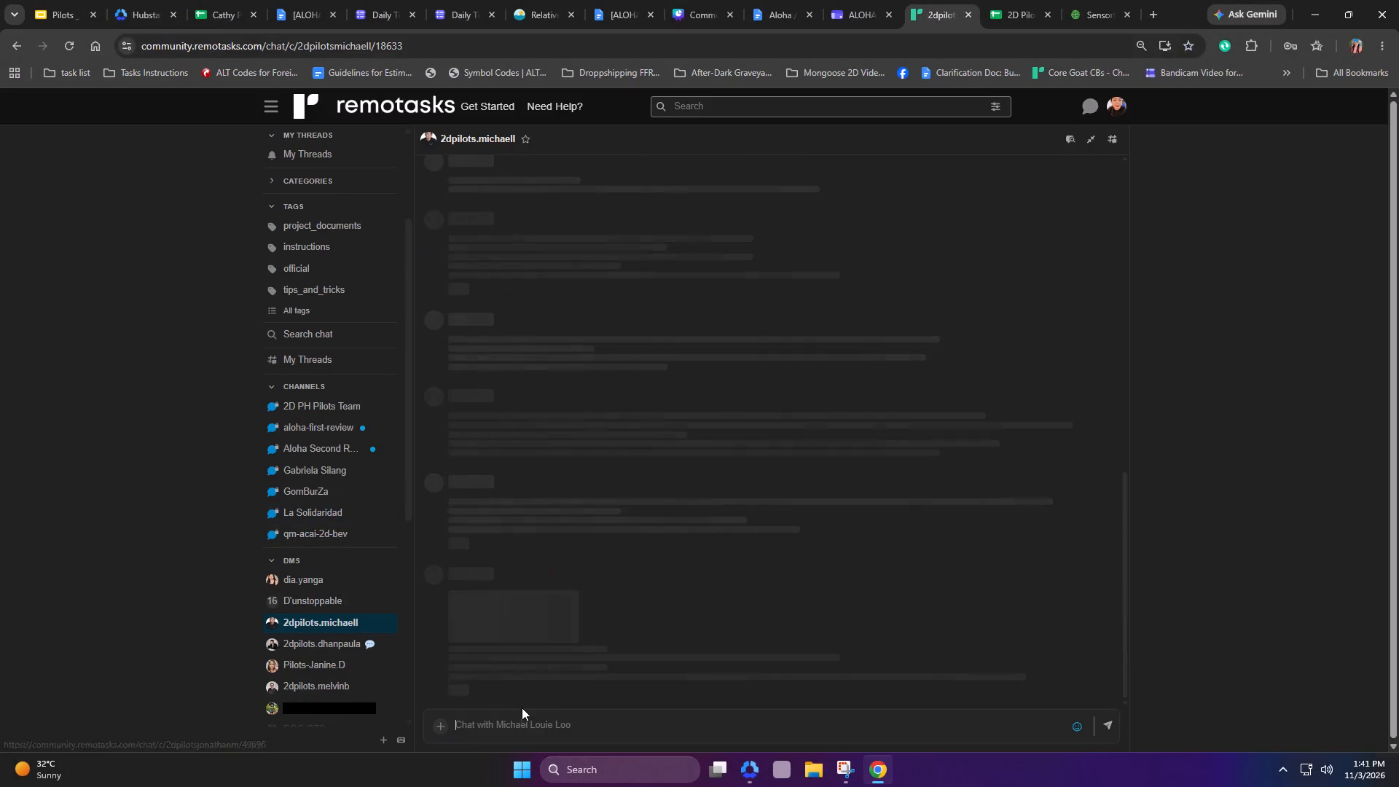
left_click(502, 729)
key("ctrl+v")
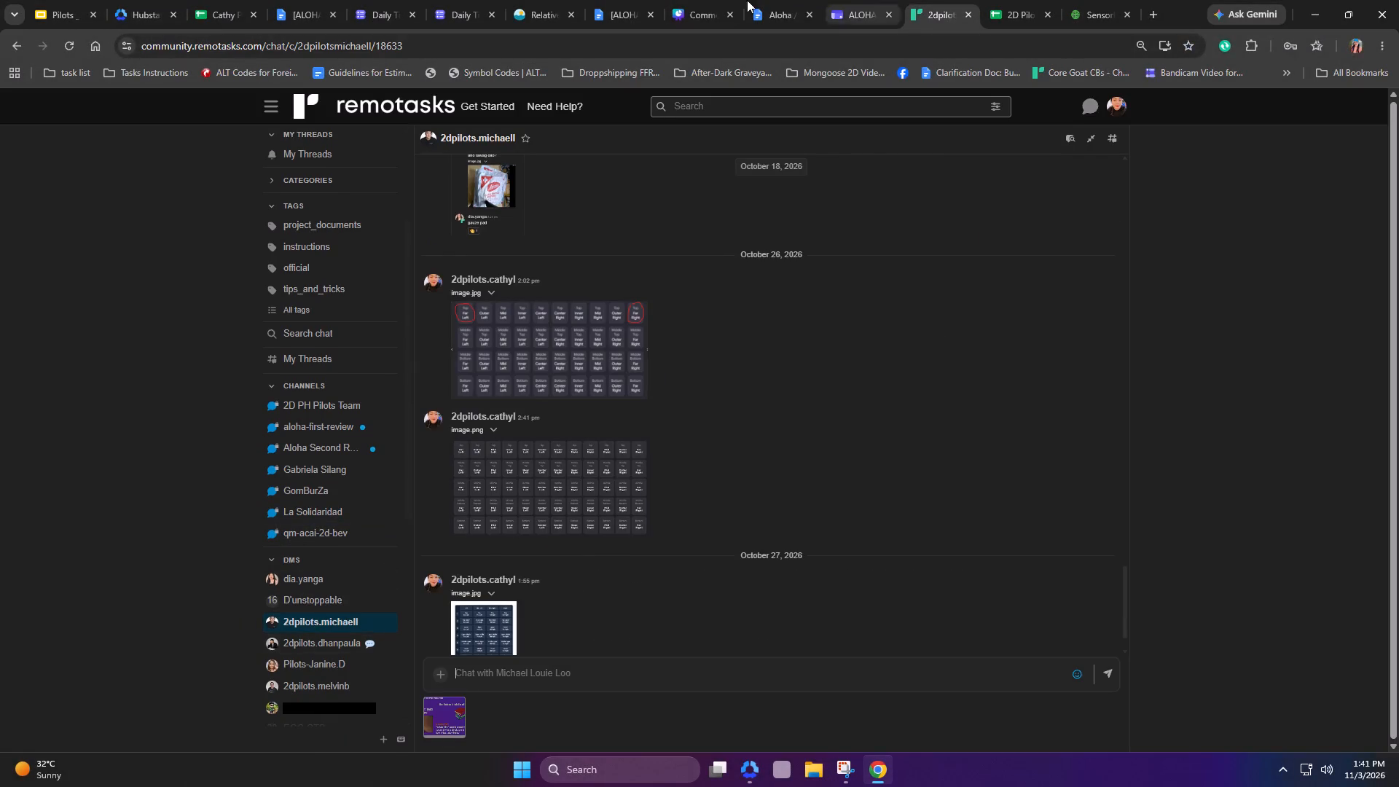
Return to the Common Error and Updates slides, advance to the REPOSITION page, and capture it with Snipping Tool.
left_click(525, 0)
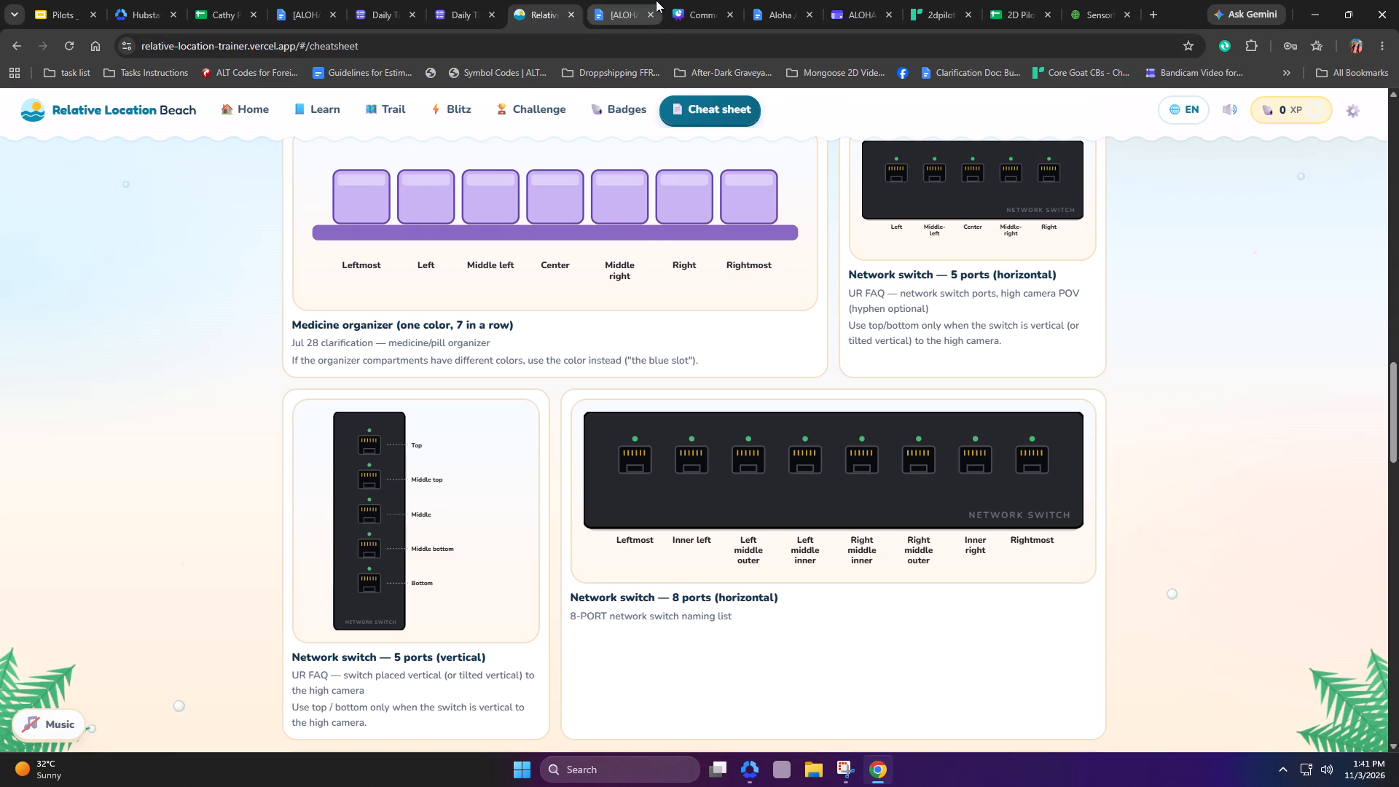
left_click(643, 0)
left_click(719, 0)
scroll(1176, 493, "down", 4)
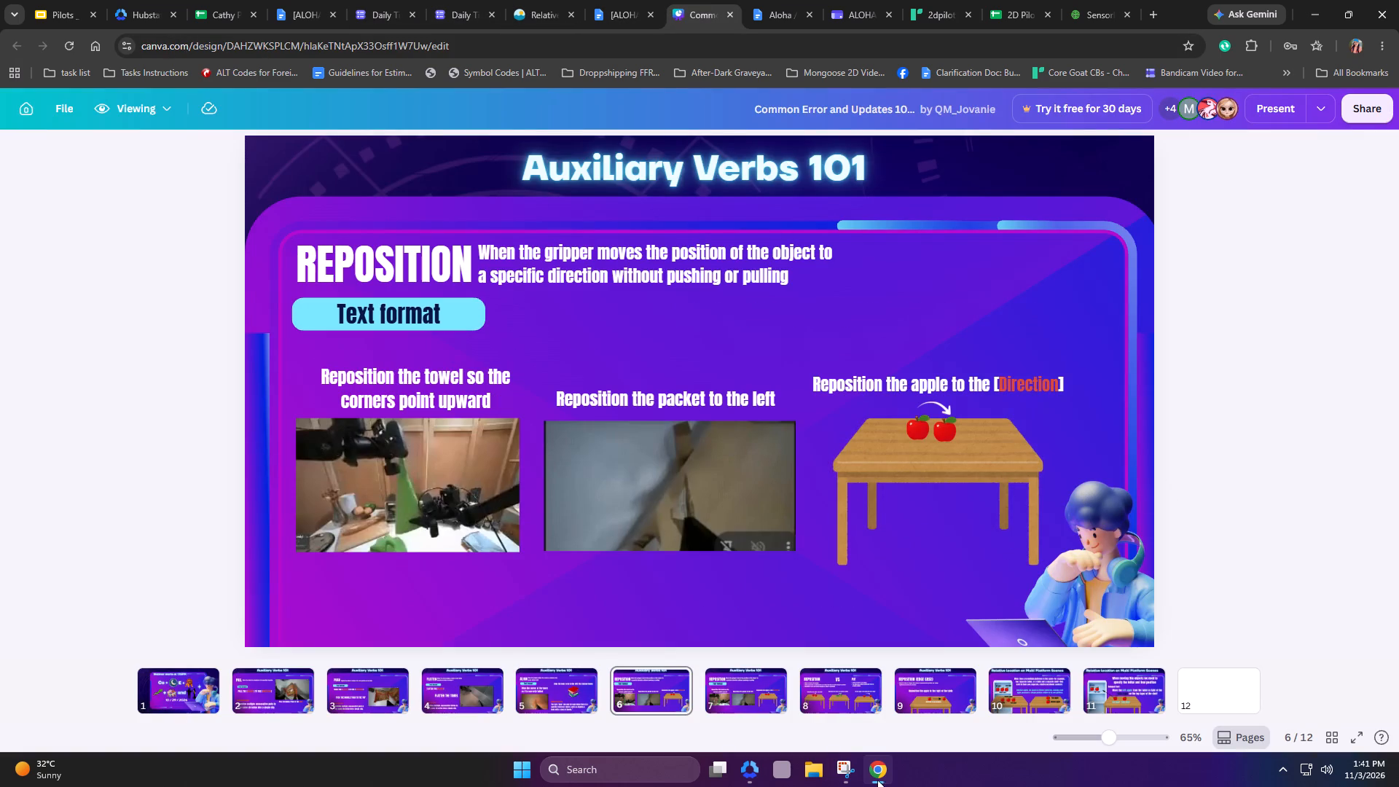
left_click(843, 770)
left_click(552, 339)
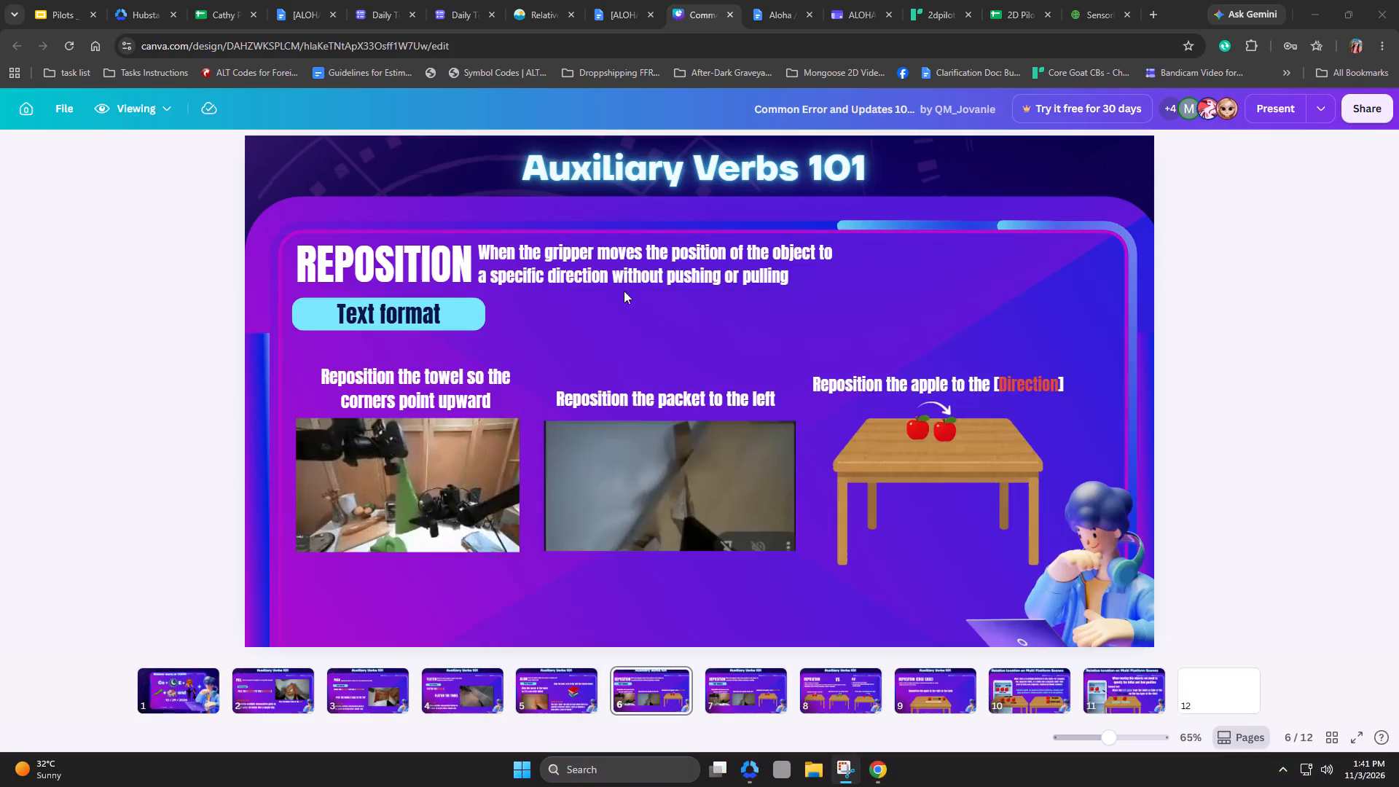
left_click_drag(272, 205, 1159, 665)
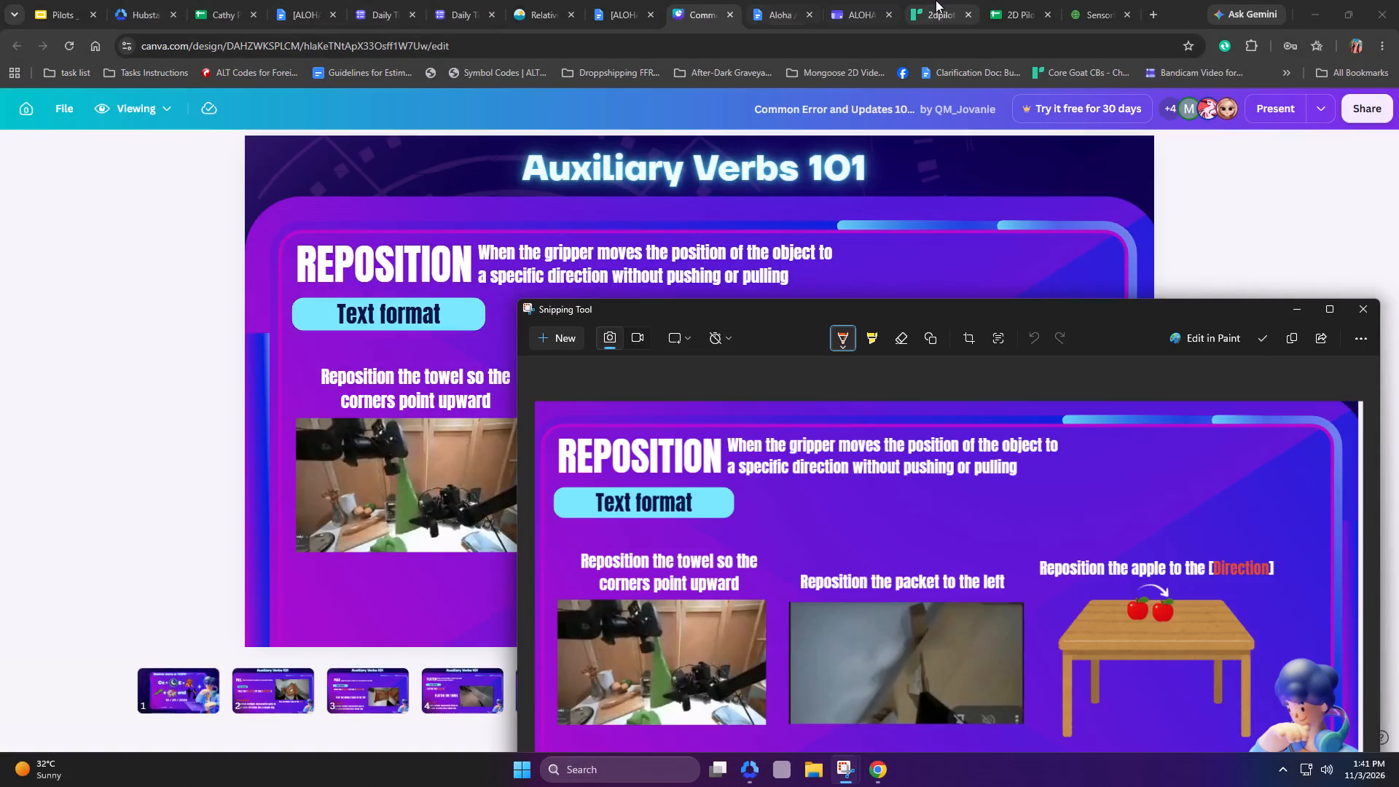
left_click(938, 0)
left_click(466, 676)
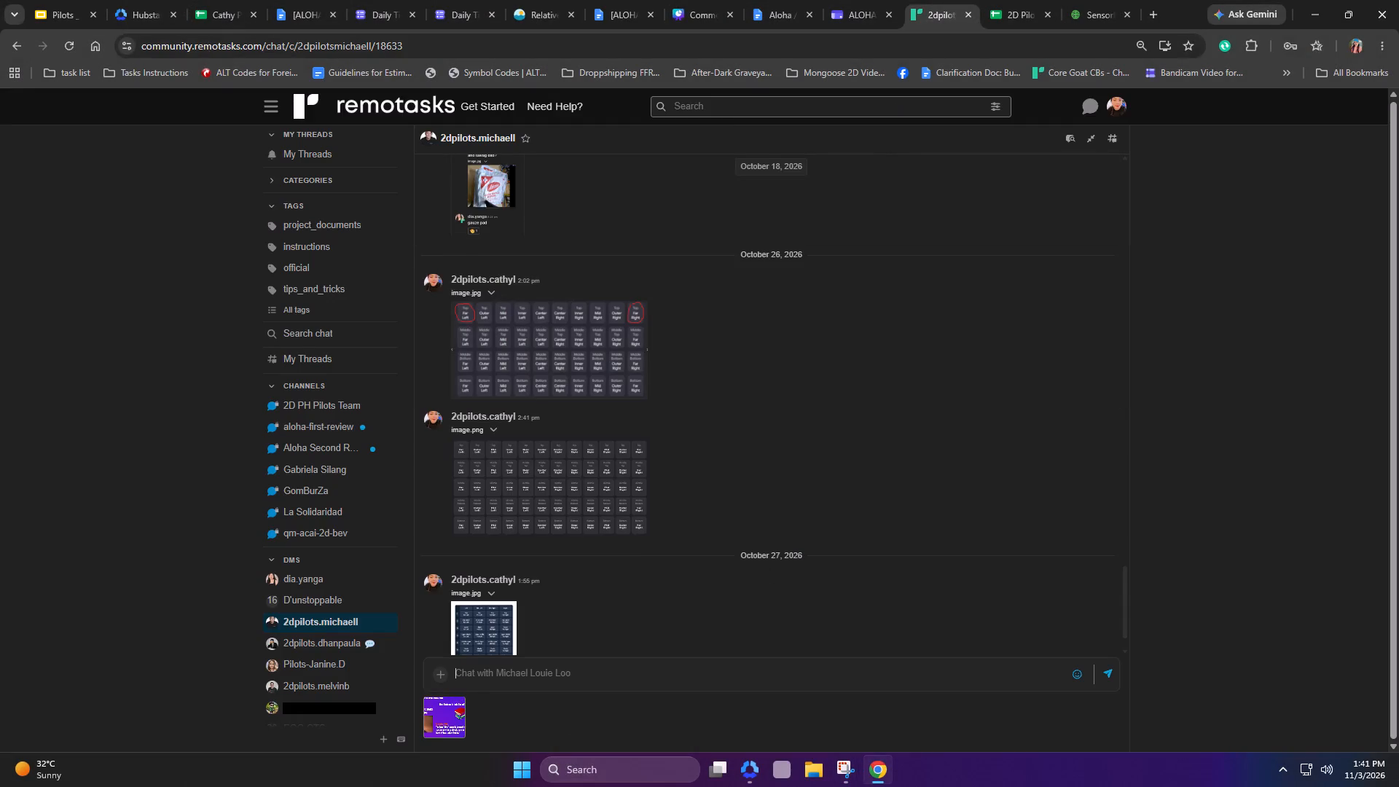
key("ctrl+v")
Check the 2D Pilots and SensorFusionLab tabs, then go back to the personal tracker spreadsheet.
left_click(1032, 1)
left_click(1089, 0)
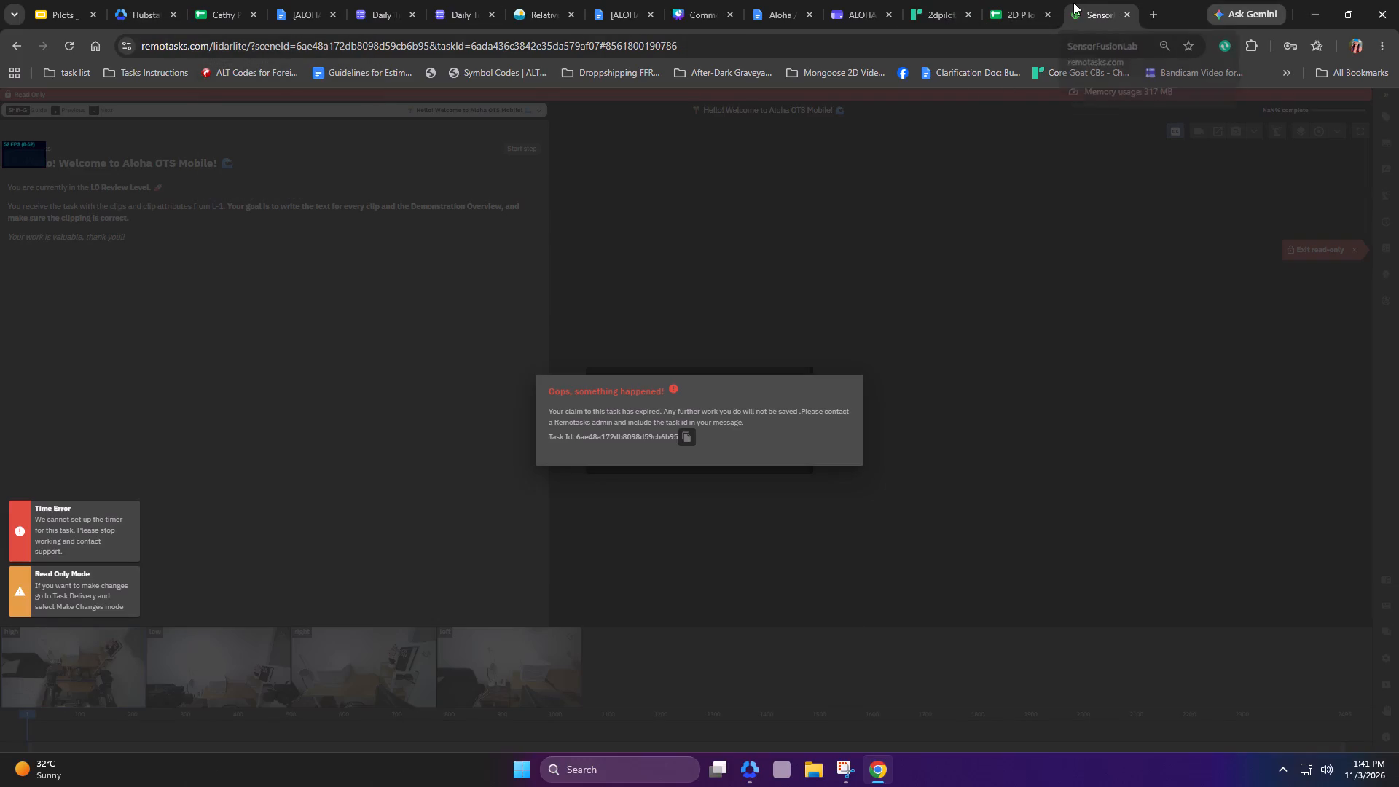
left_click(1070, 2)
left_click(232, 0)
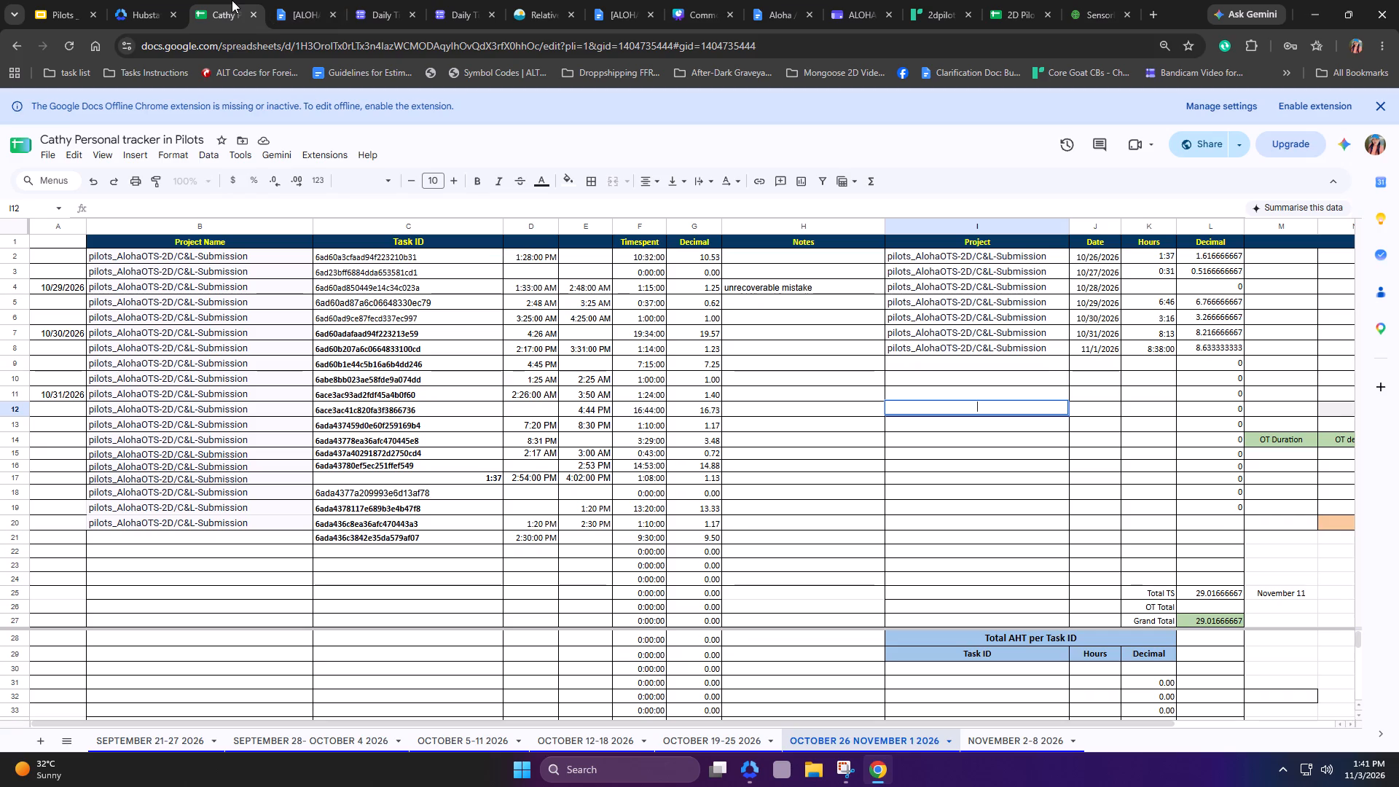
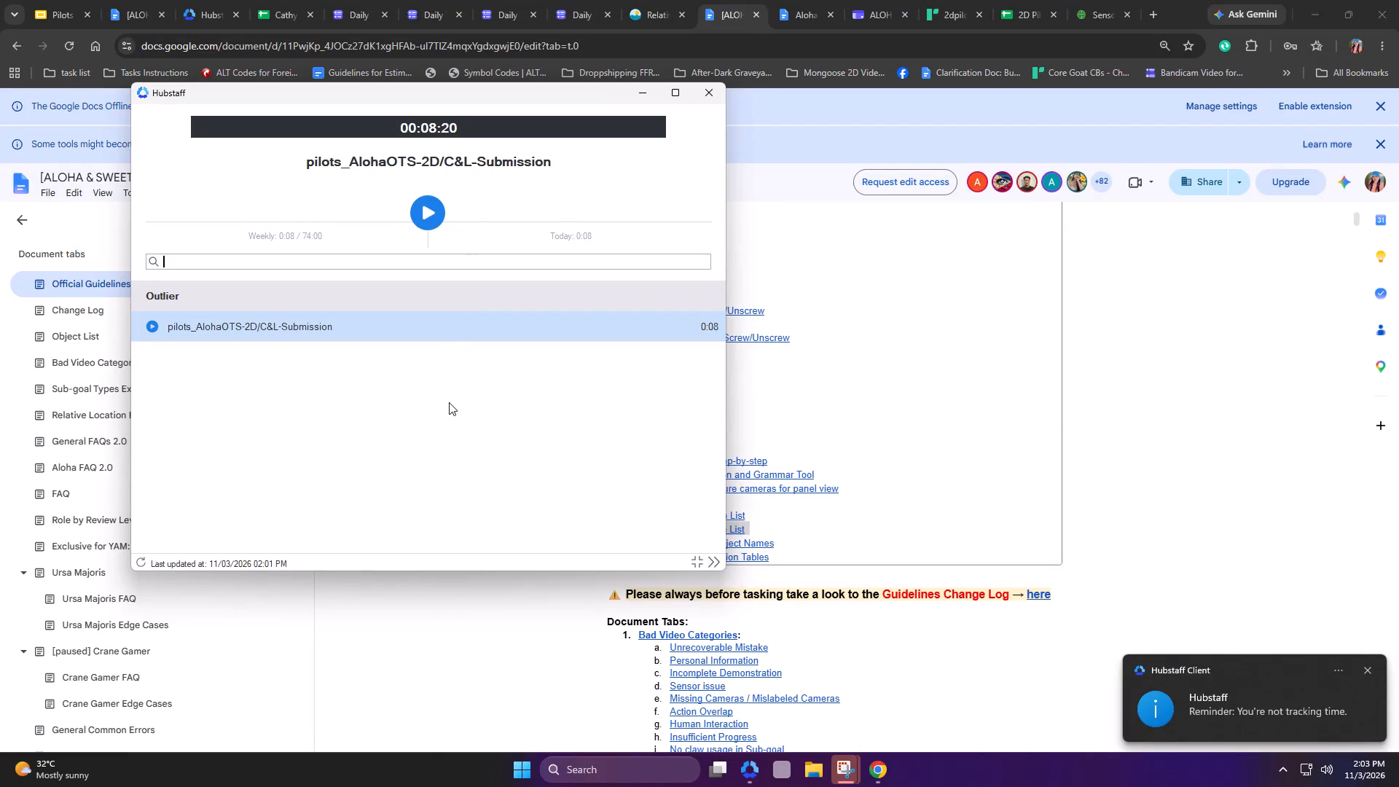
Start Hubstaff time tracking for the pilots_AlohaOTS-2D/C&L-Submission project.
left_click(424, 211)
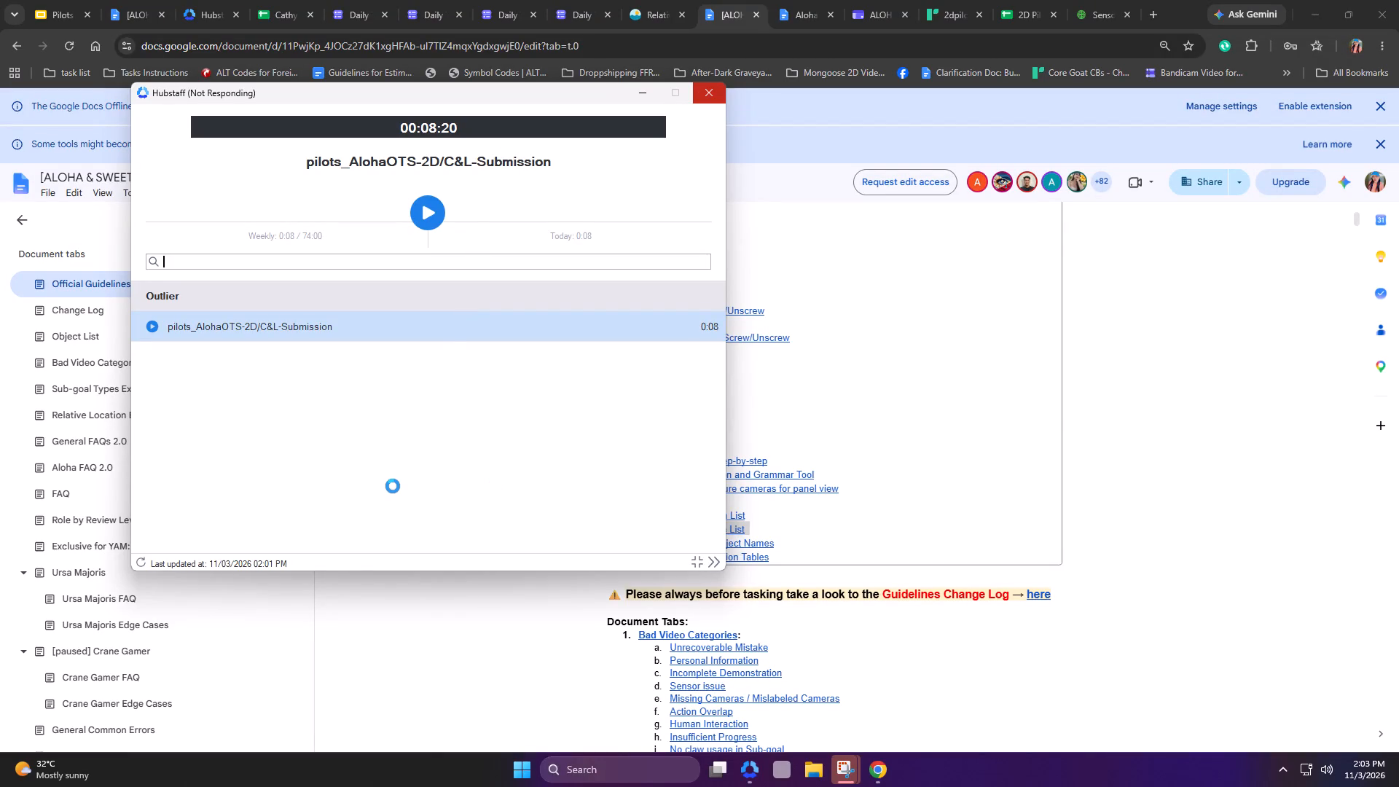
triple_click(455, 772)
left_click(455, 772)
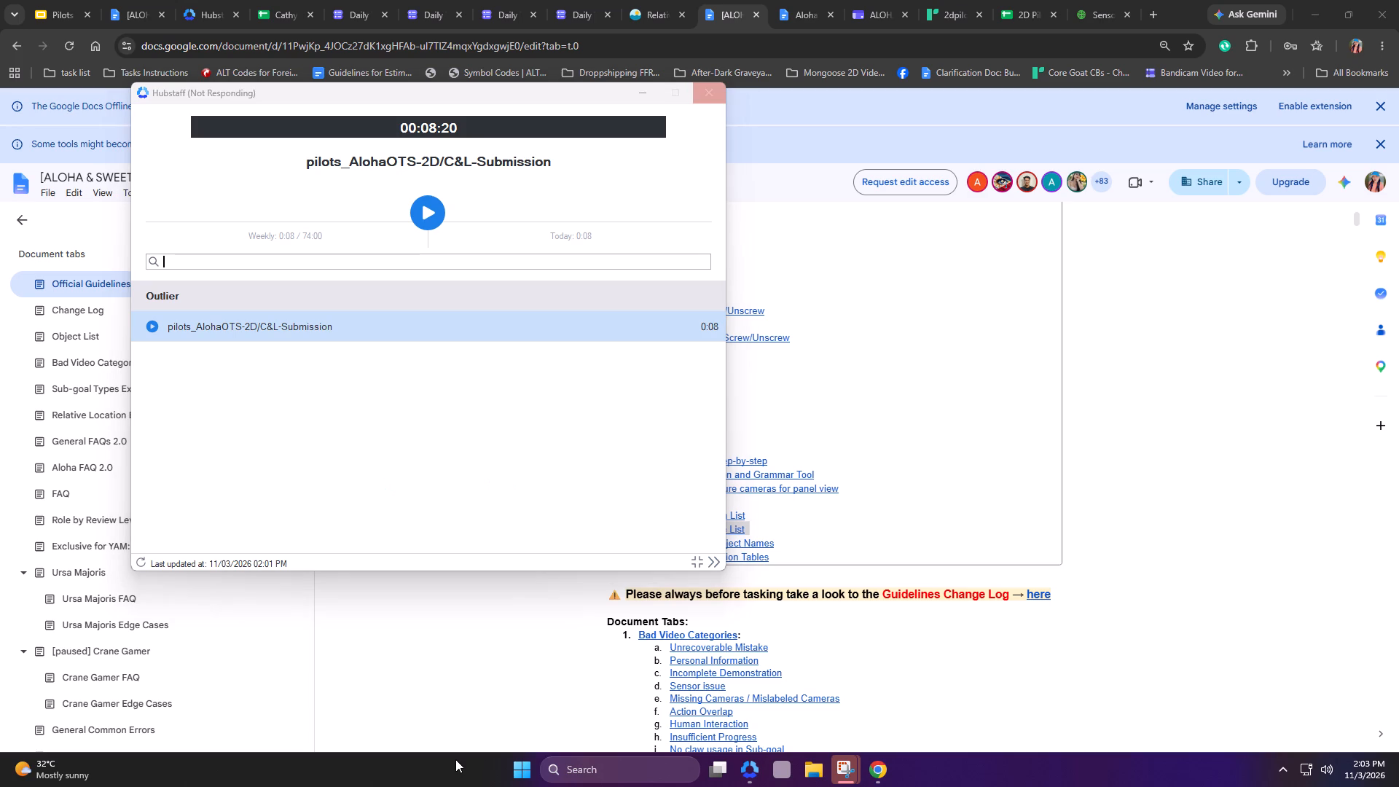
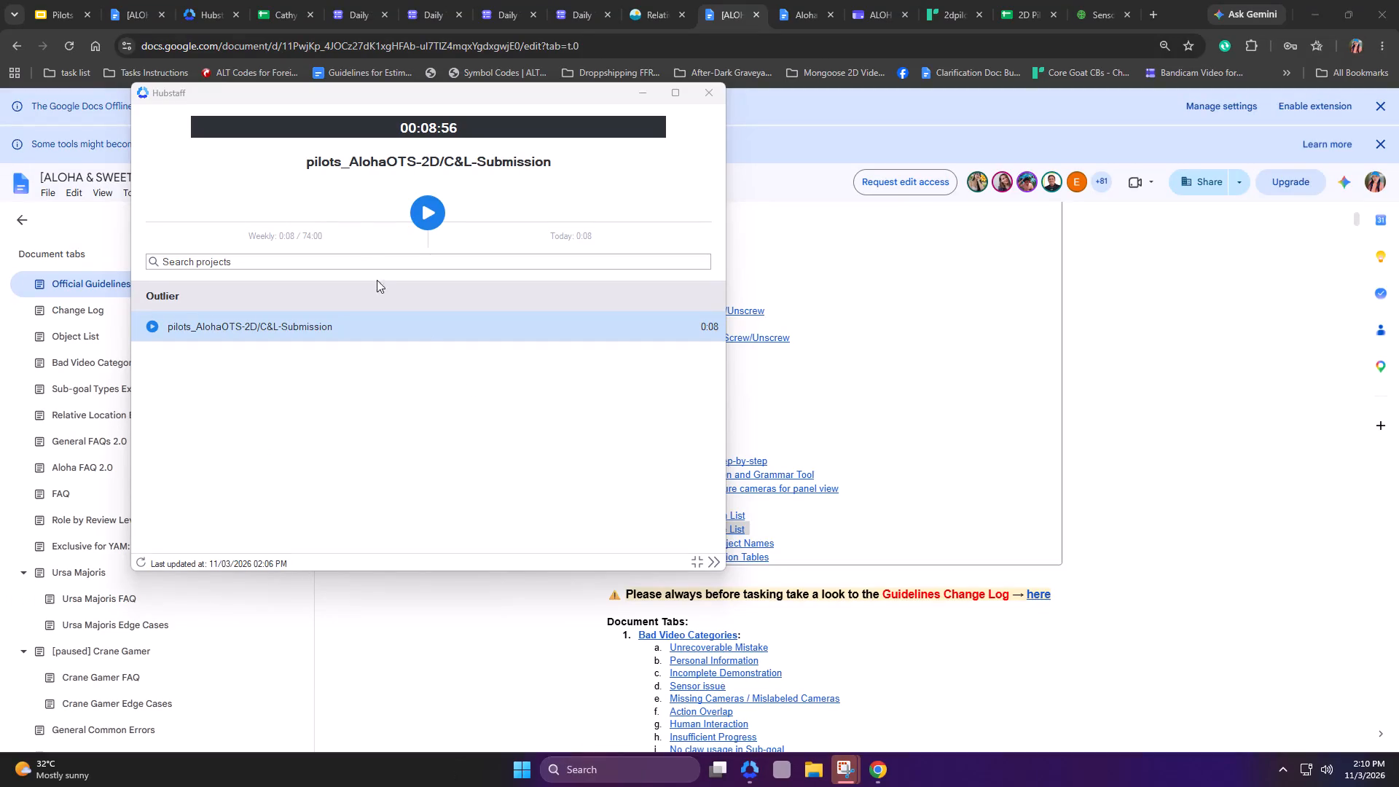
Start the timer for pilots_AlohaOTS-2D/C&L-Submission and minimize the Hubstaff window.
left_click(416, 219)
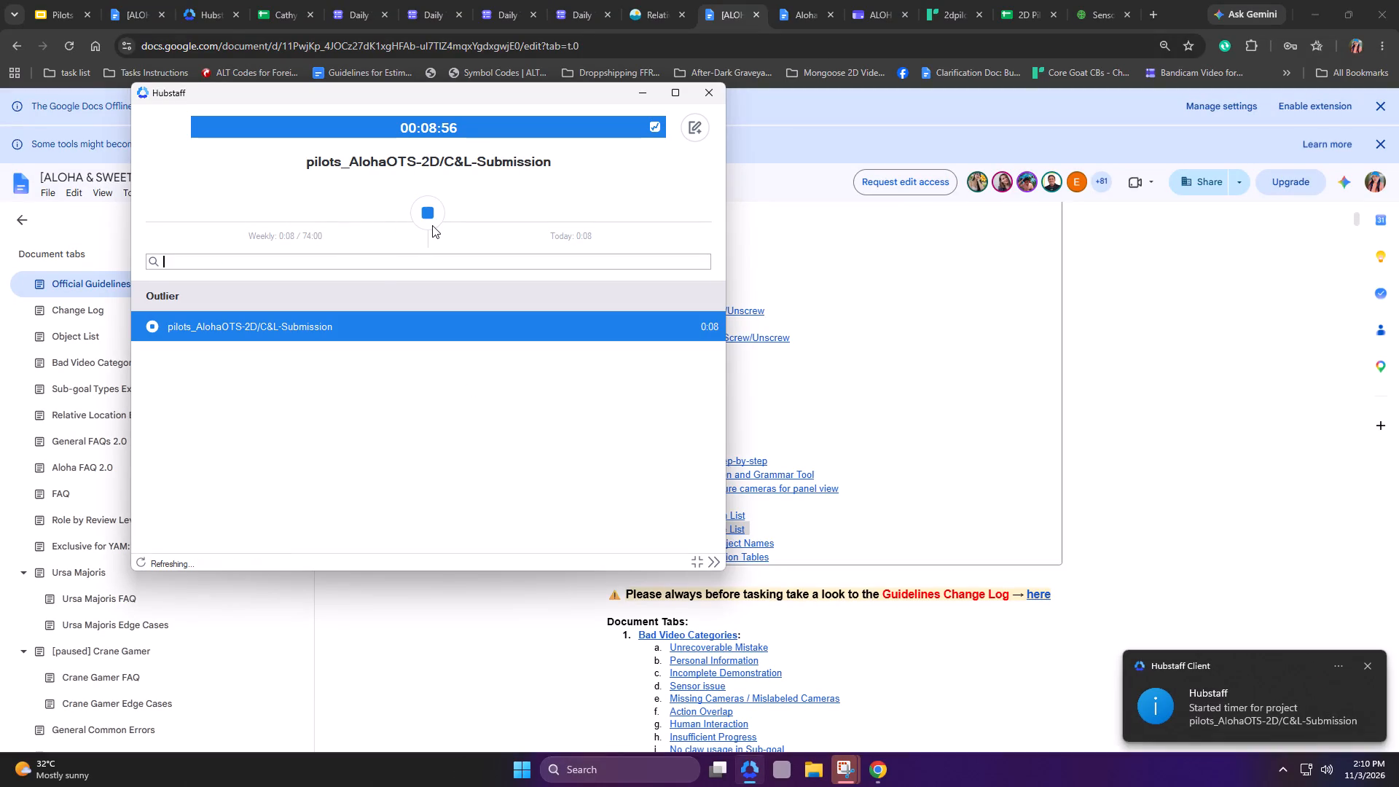
left_click(648, 93)
Review the October 26 hours in the online Hubstaff timesheet and the personal tracker's decimal column.
scroll(739, 254, "down", 10)
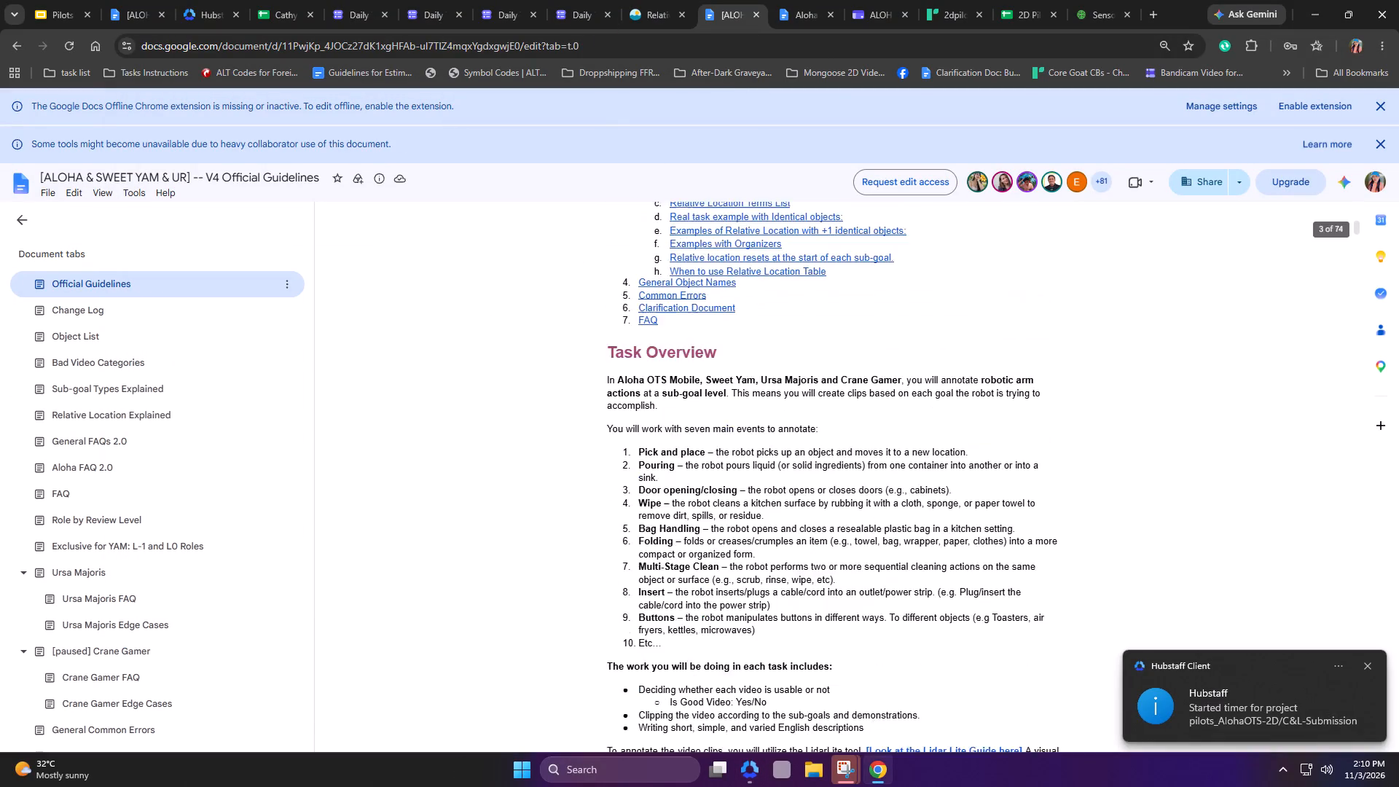
scroll(877, 442, "down", 7)
left_click(1038, 5)
left_click(949, 0)
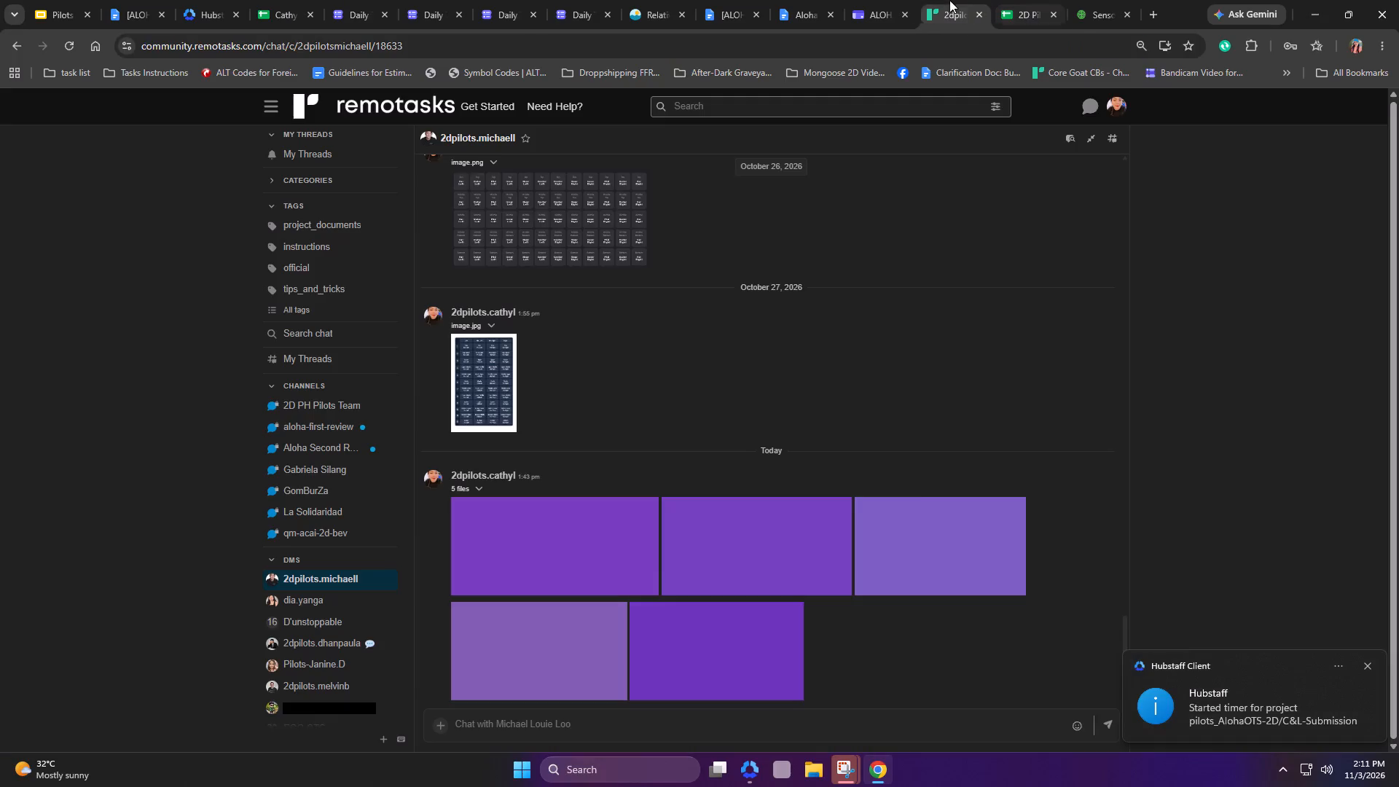
left_click(294, 10)
left_click(360, 0)
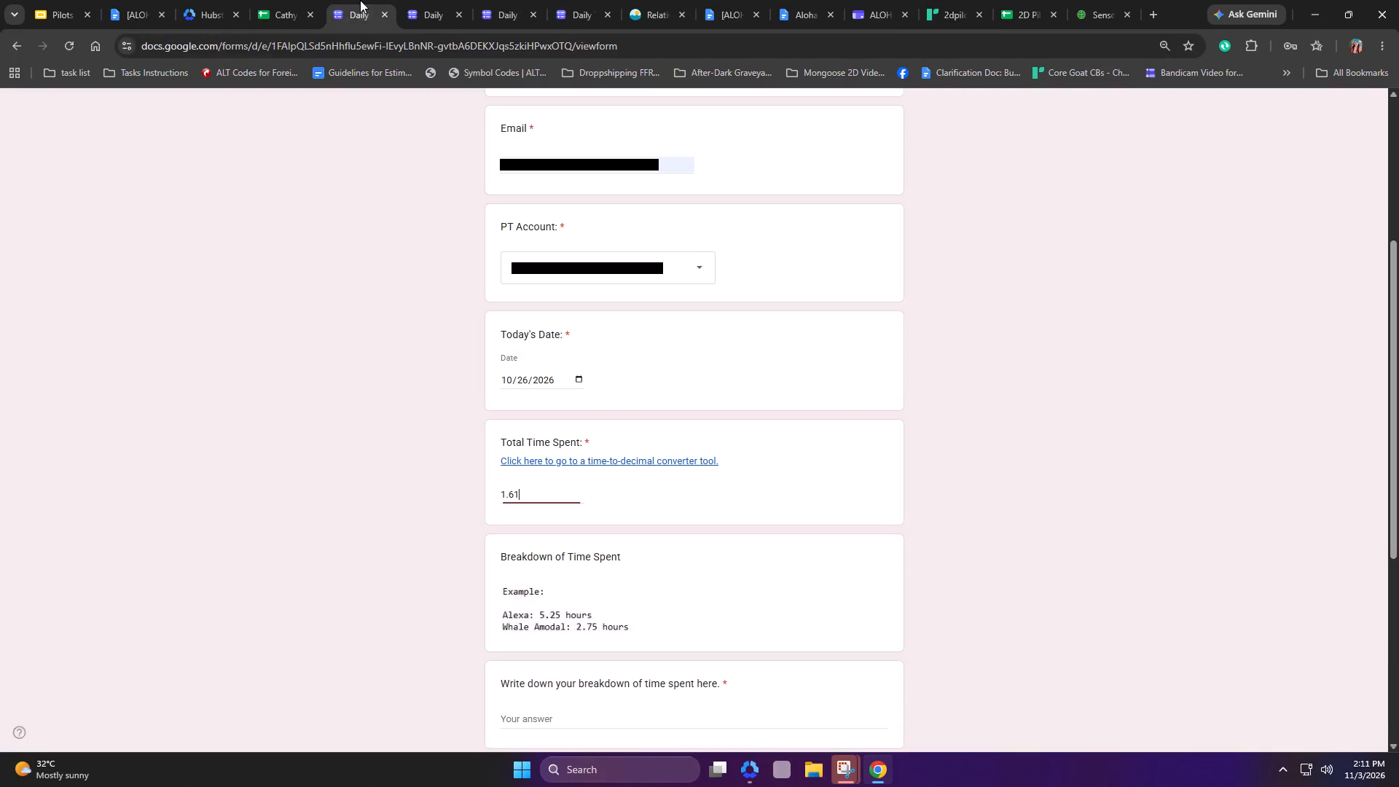
left_click(207, 0)
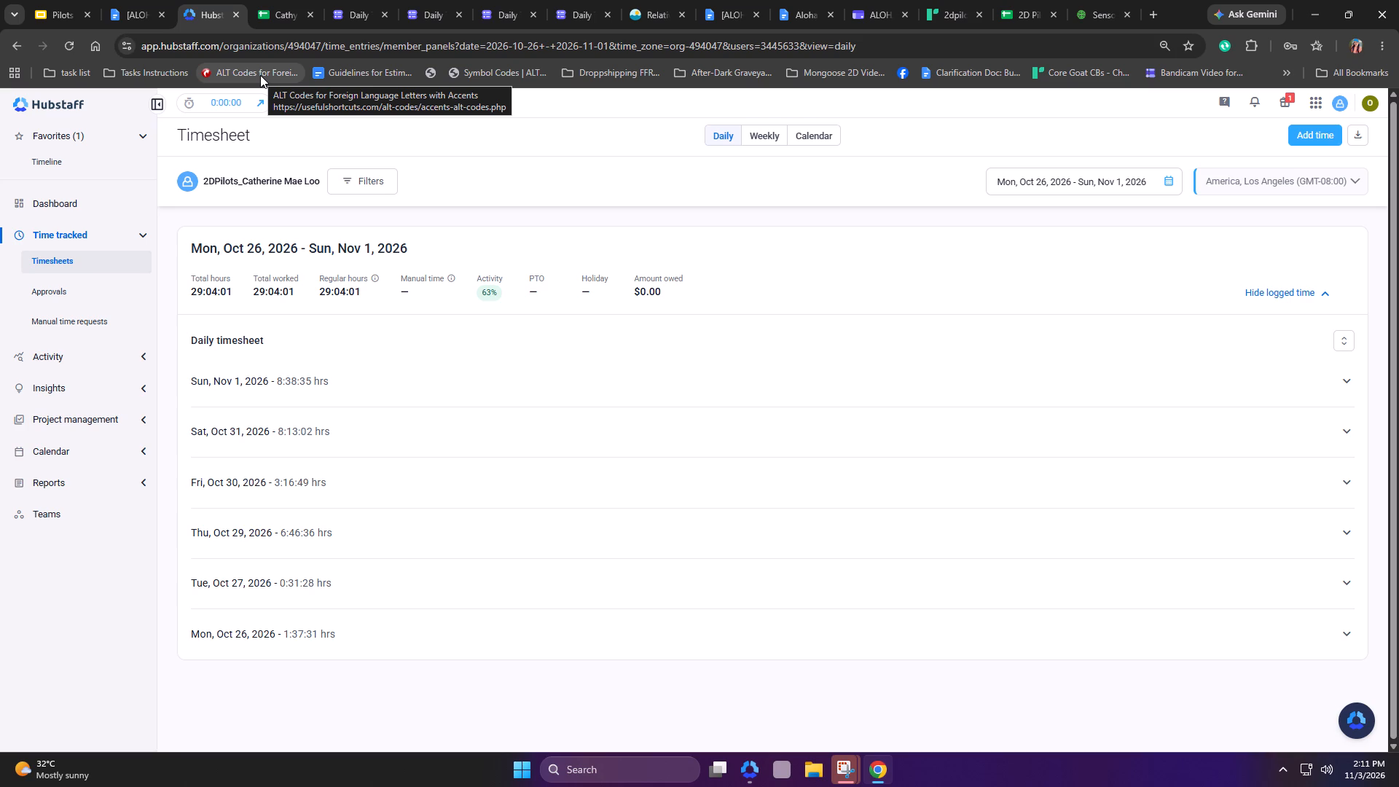
scroll(329, 600, "down", 4)
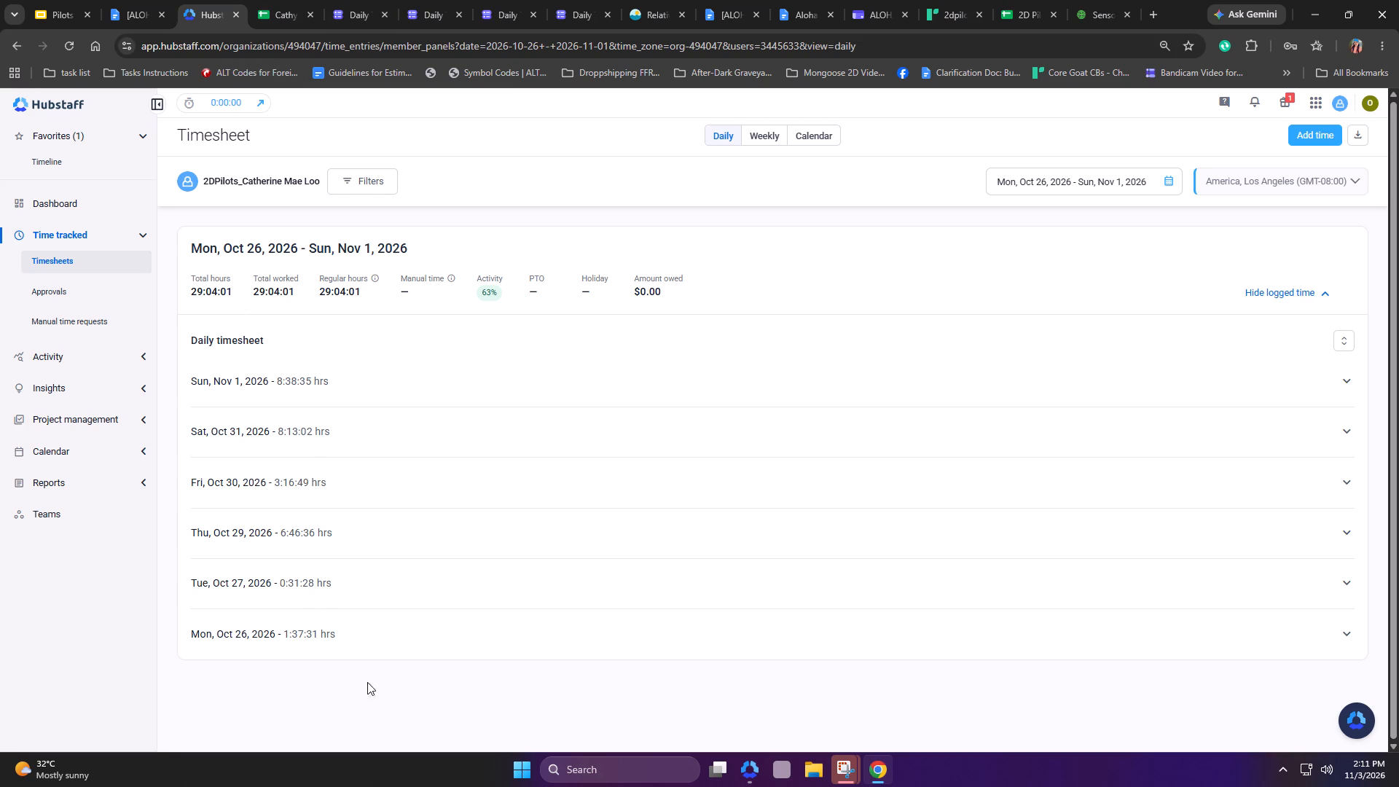
scroll(227, 464, "down", 5)
left_click(211, 0)
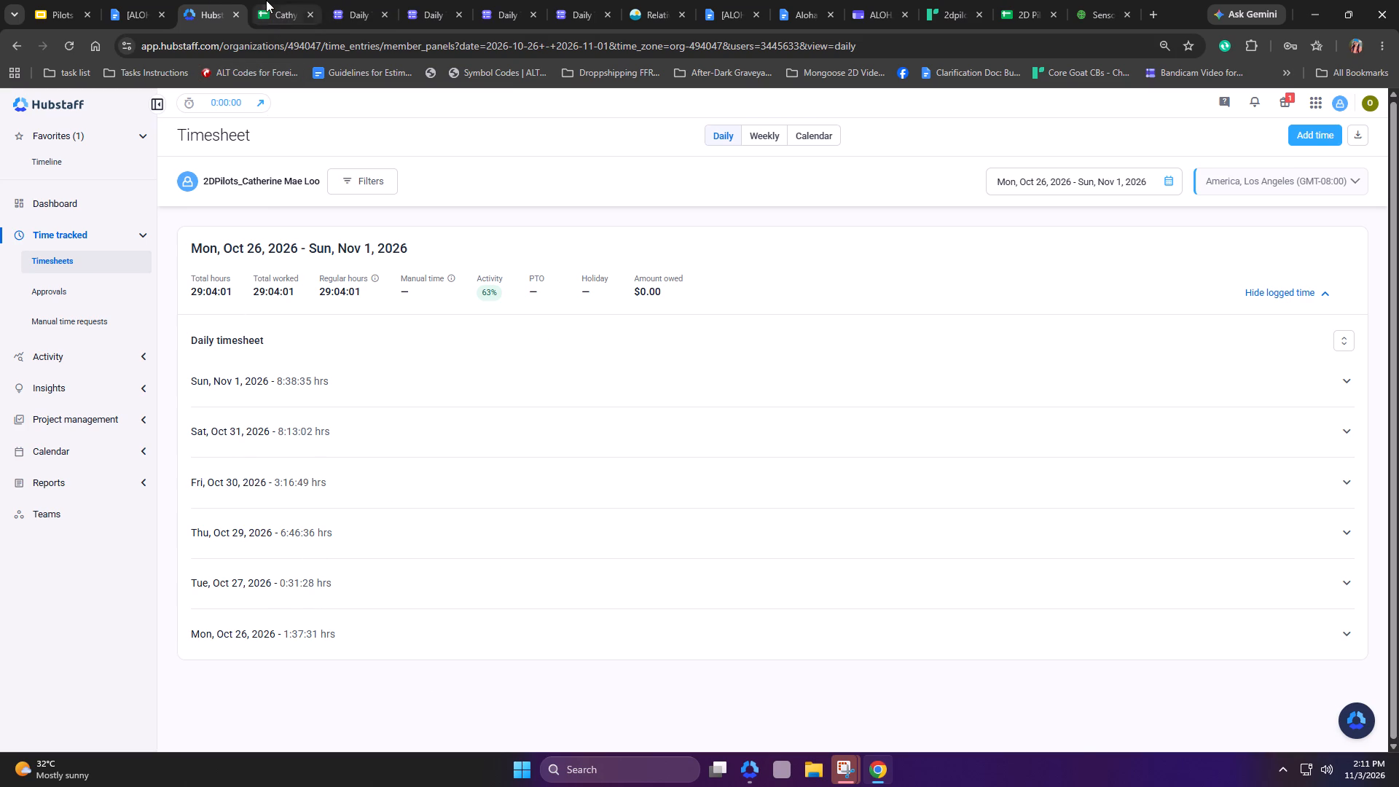
left_click(266, 0)
left_click(1025, 257)
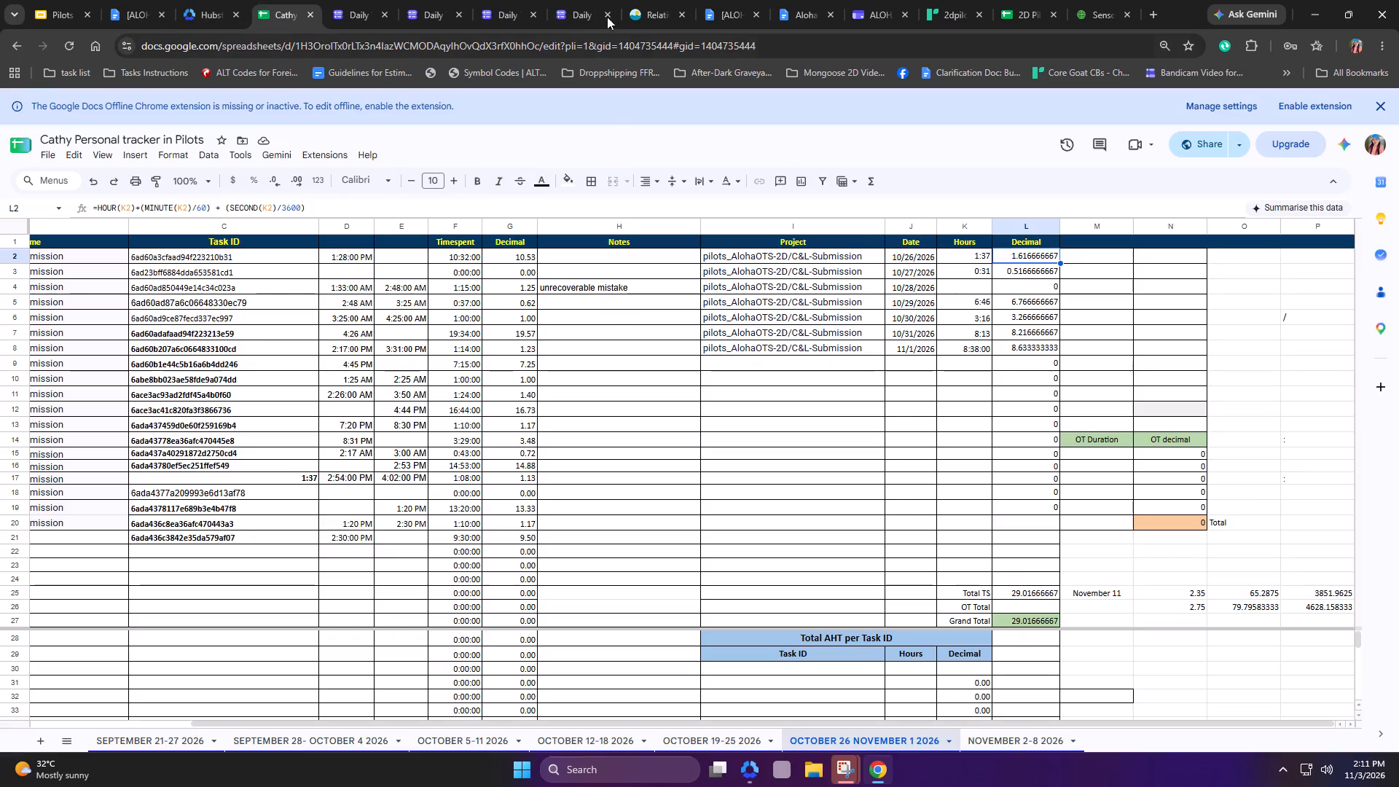
Fill in the October 26 form's time breakdown as "pilots_AlohaOTS-2D/C&L-Submission: 1.61 hours", copying the project name from the tracker.
left_click(339, 0)
scroll(627, 528, "down", 3)
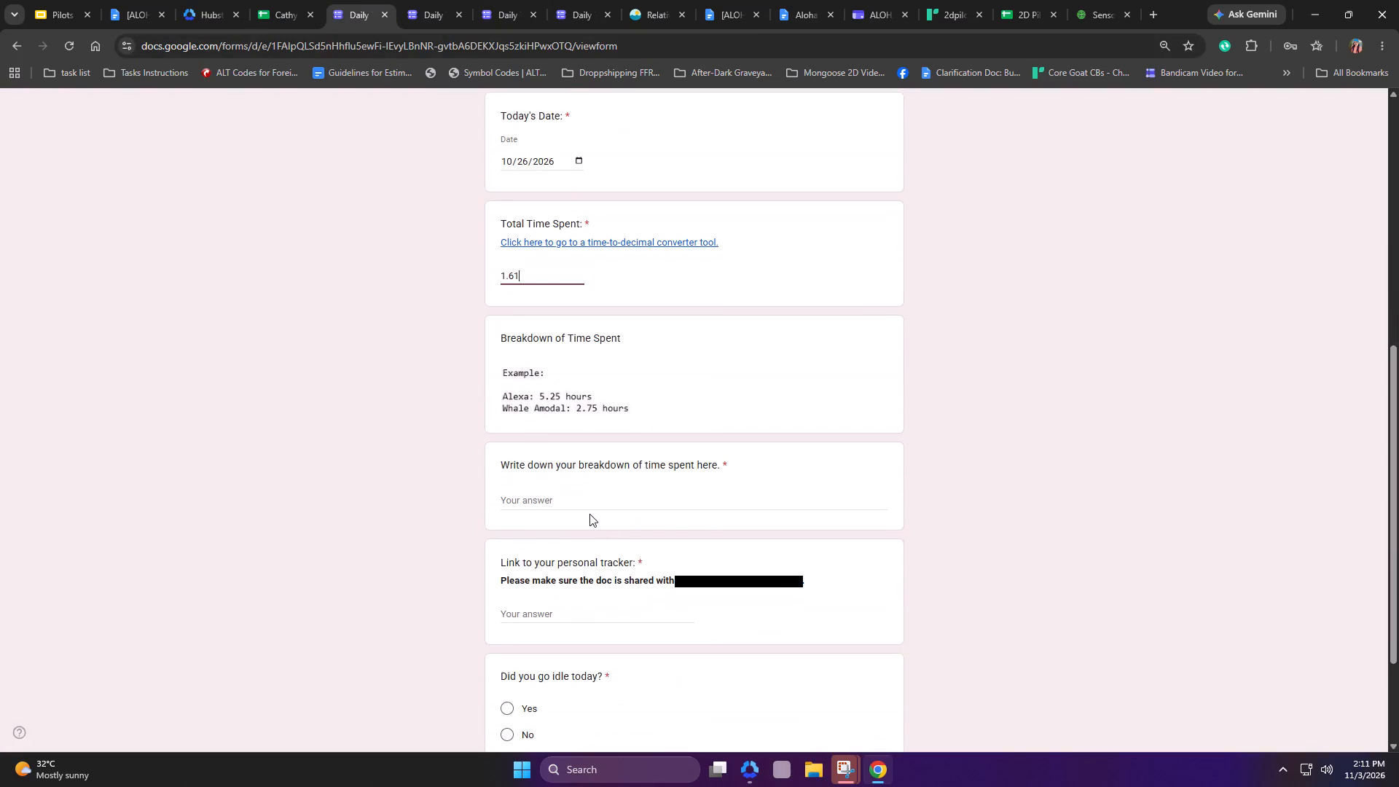
left_click(589, 509)
left_click(536, 500)
left_click(289, 1)
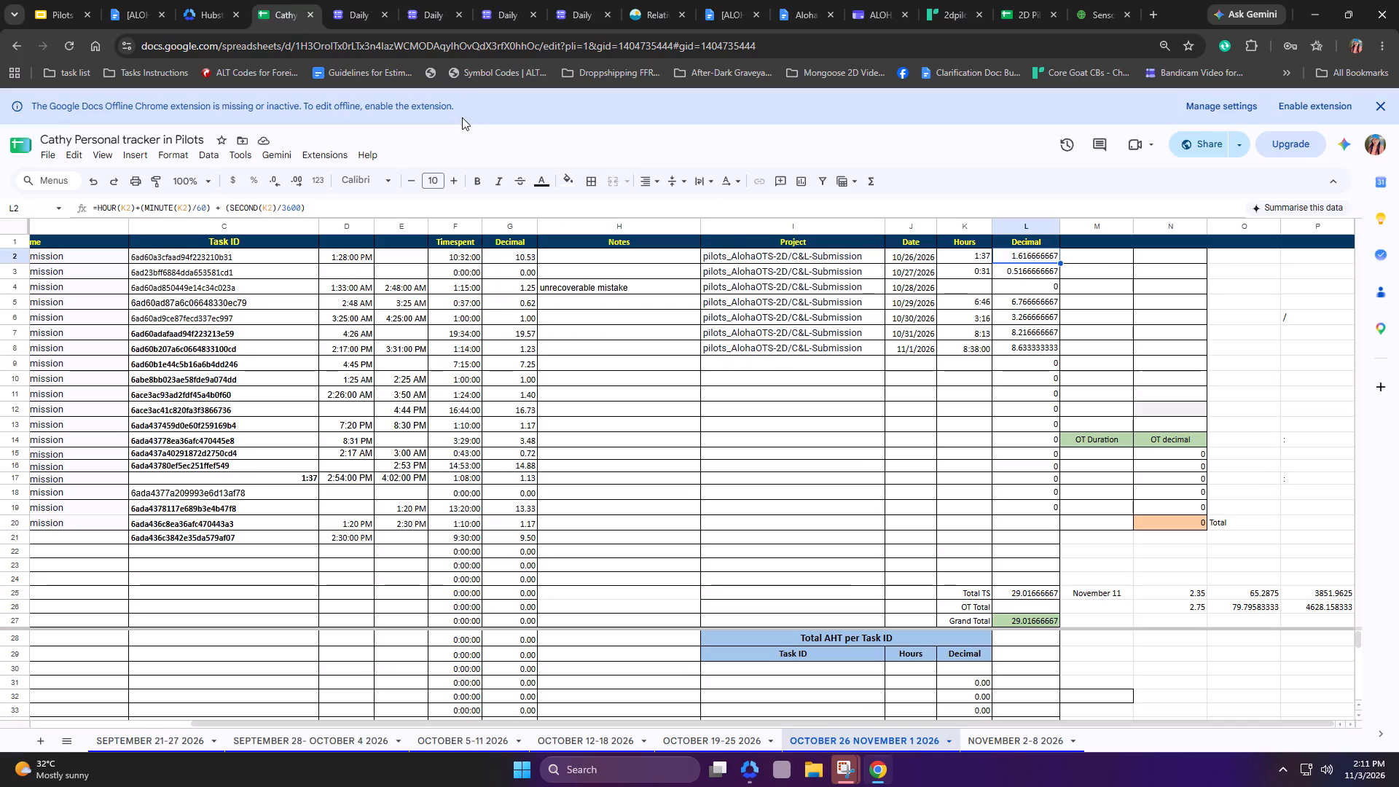
left_click(727, 257)
key("ctrl+c")
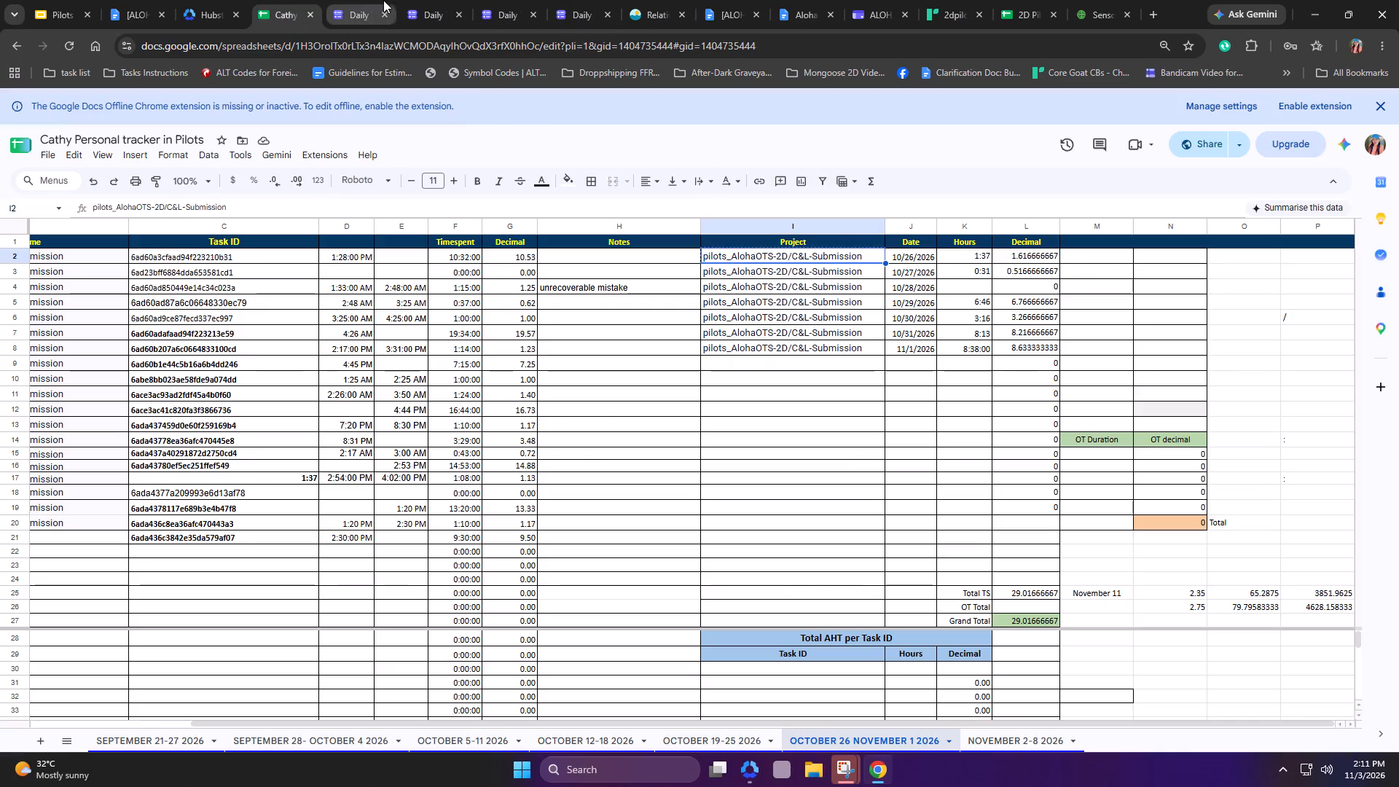
left_click(379, 0)
left_click(616, 496)
key("ctrl+v")
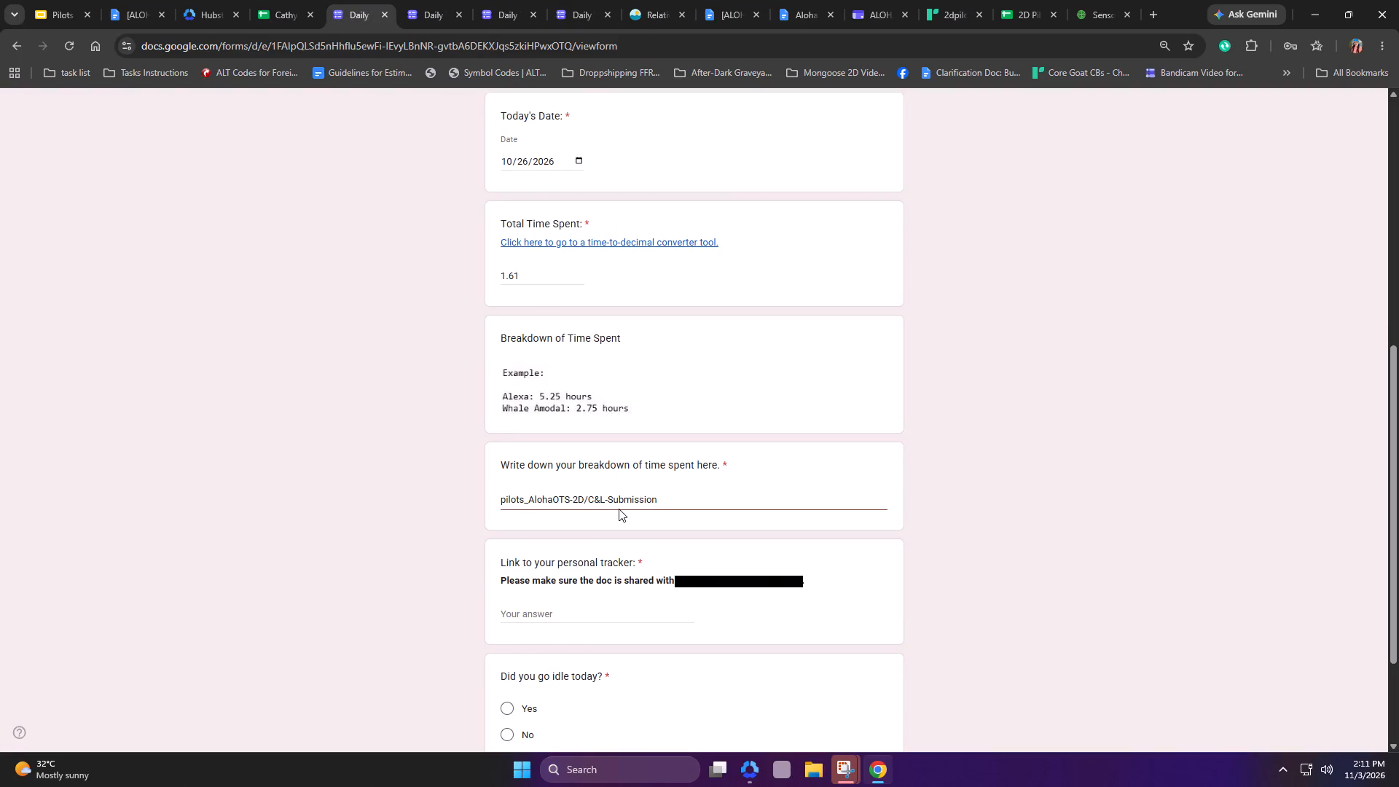
type(": 1.61")
key("space")
type("hours")
key("space")
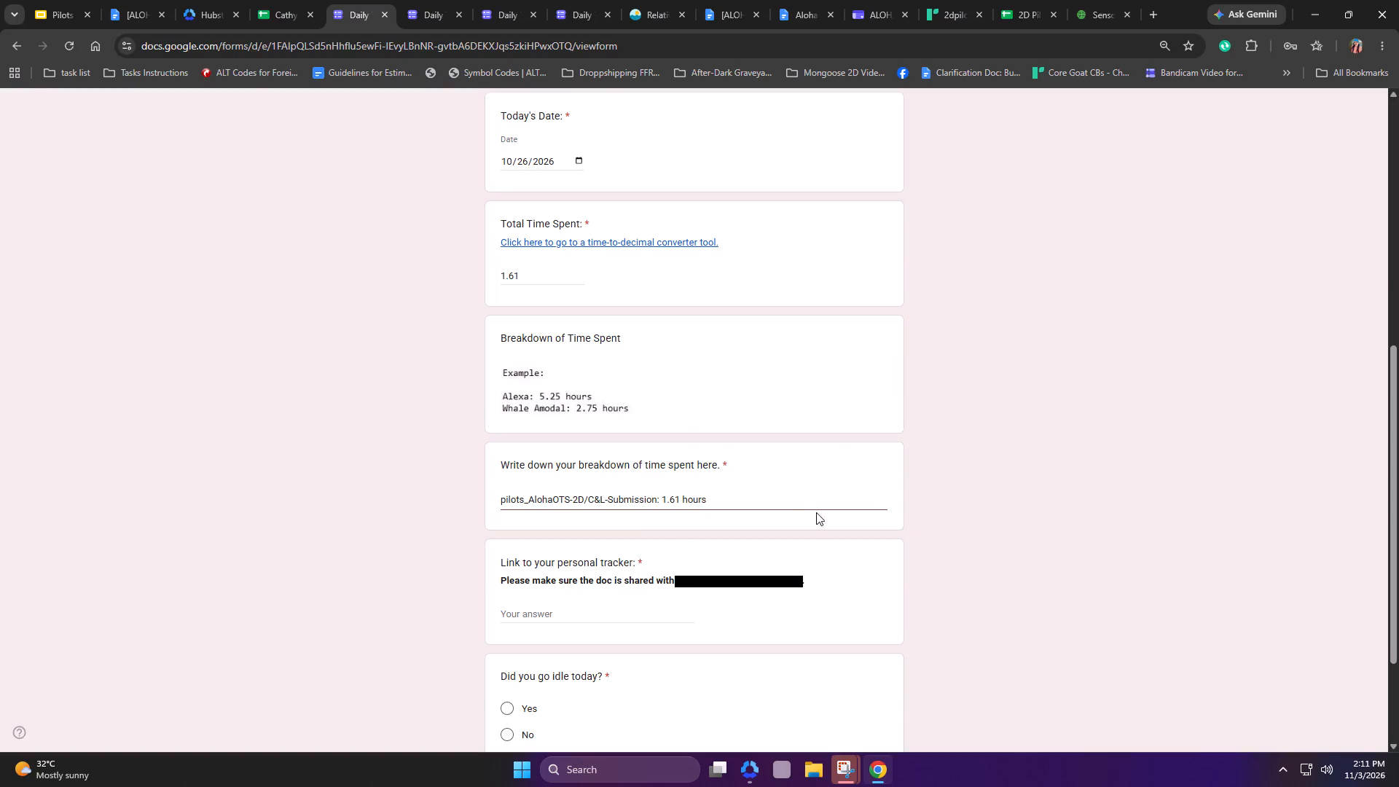
Examine the October 26 entry details in the Hubstaff timesheet and compare the tracker with the form's answers.
left_click(184, 0)
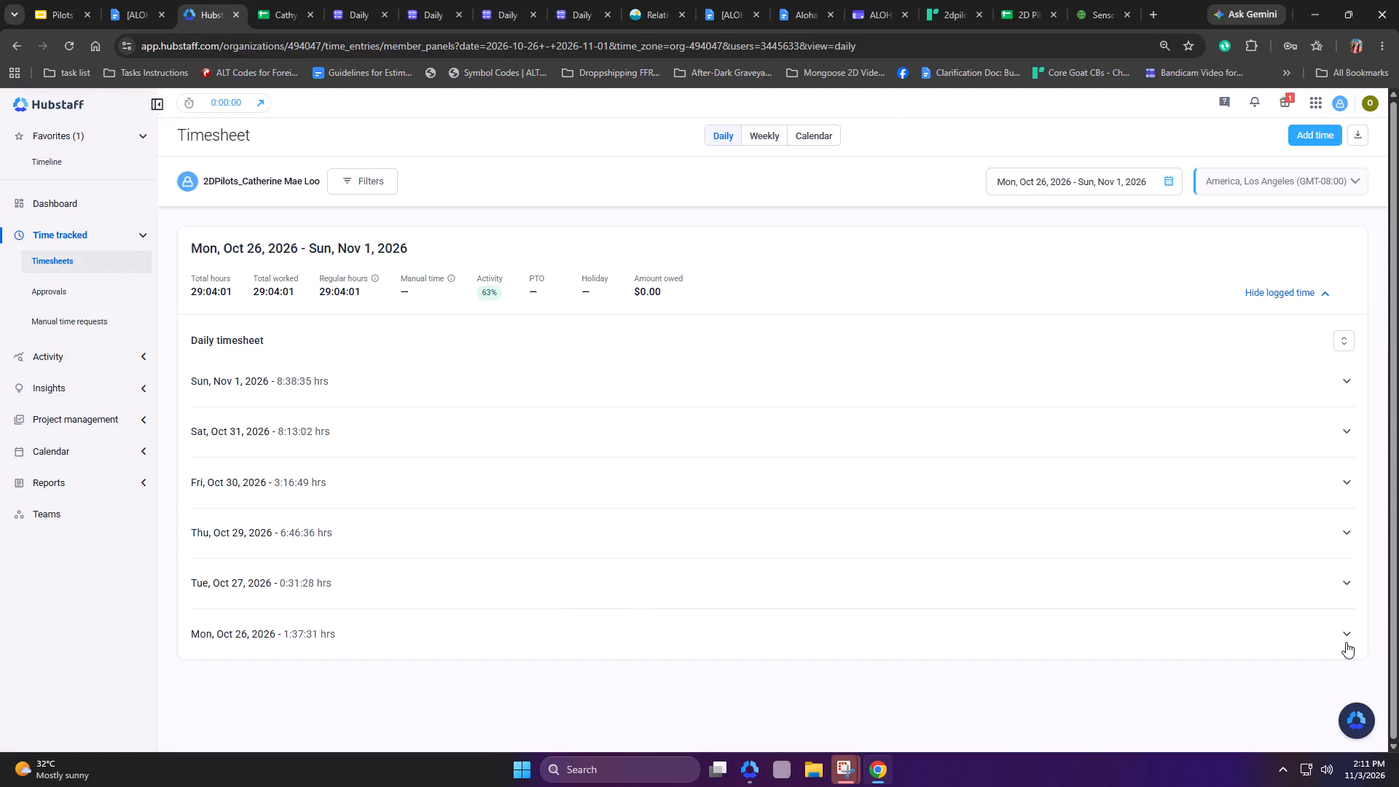
left_click(1345, 637)
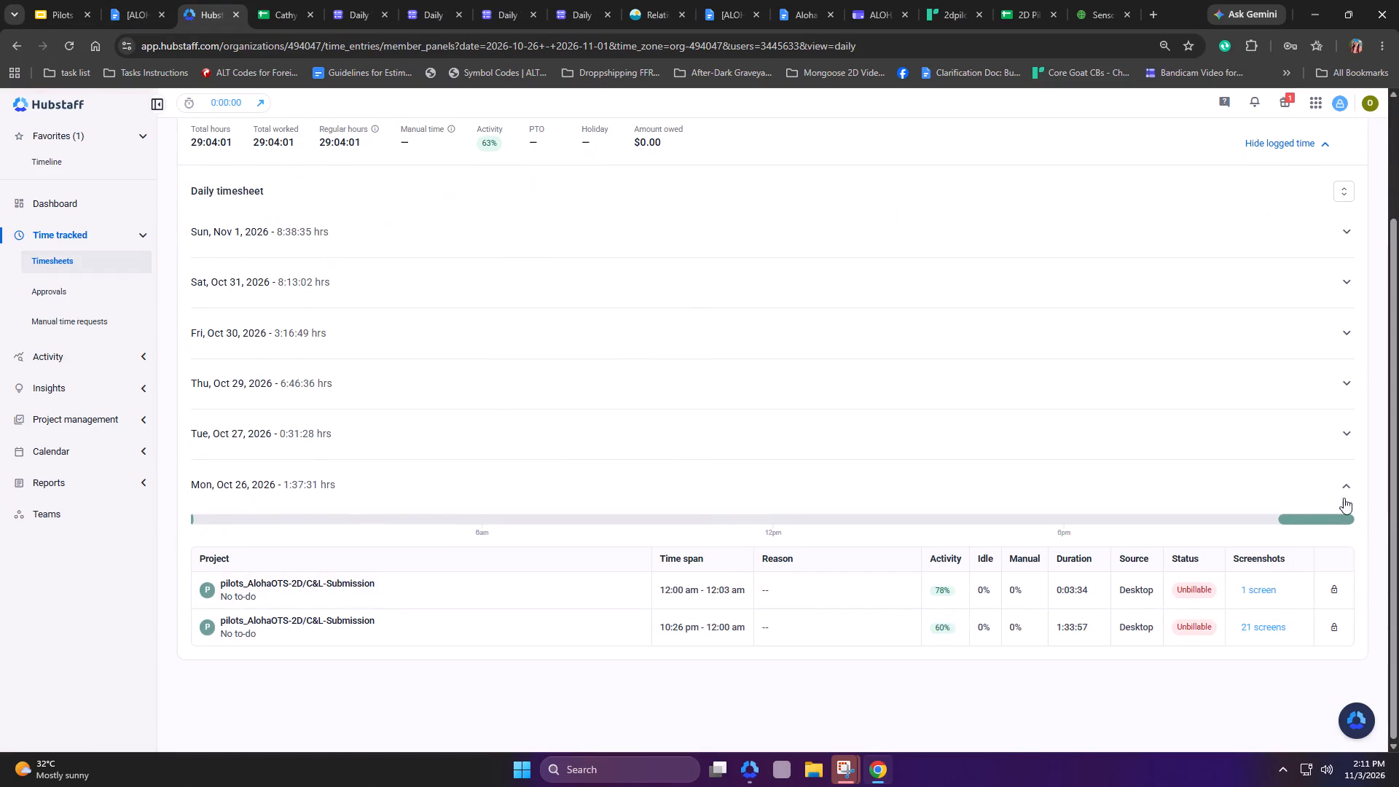
left_click(1344, 490)
left_click(366, 0)
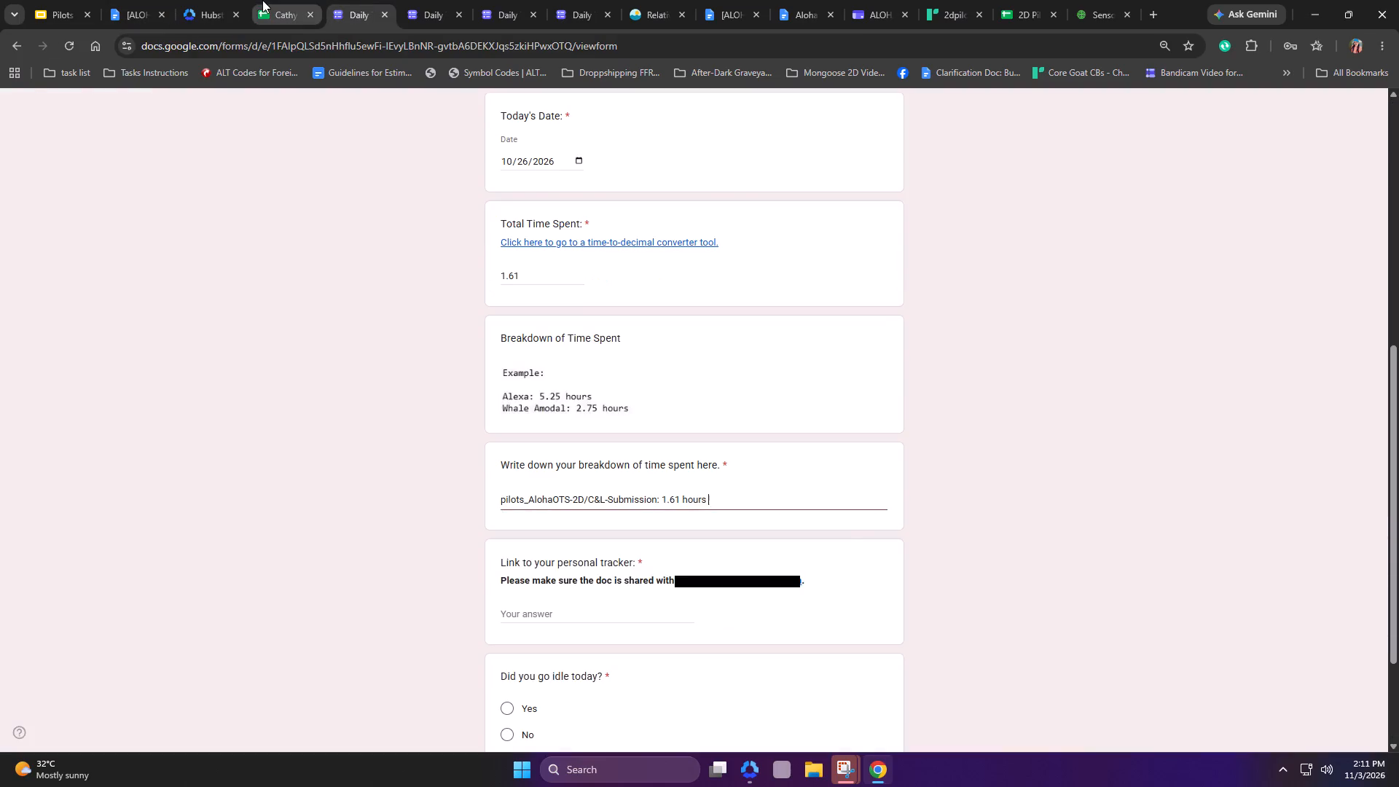
left_click(262, 0)
left_click(350, 1)
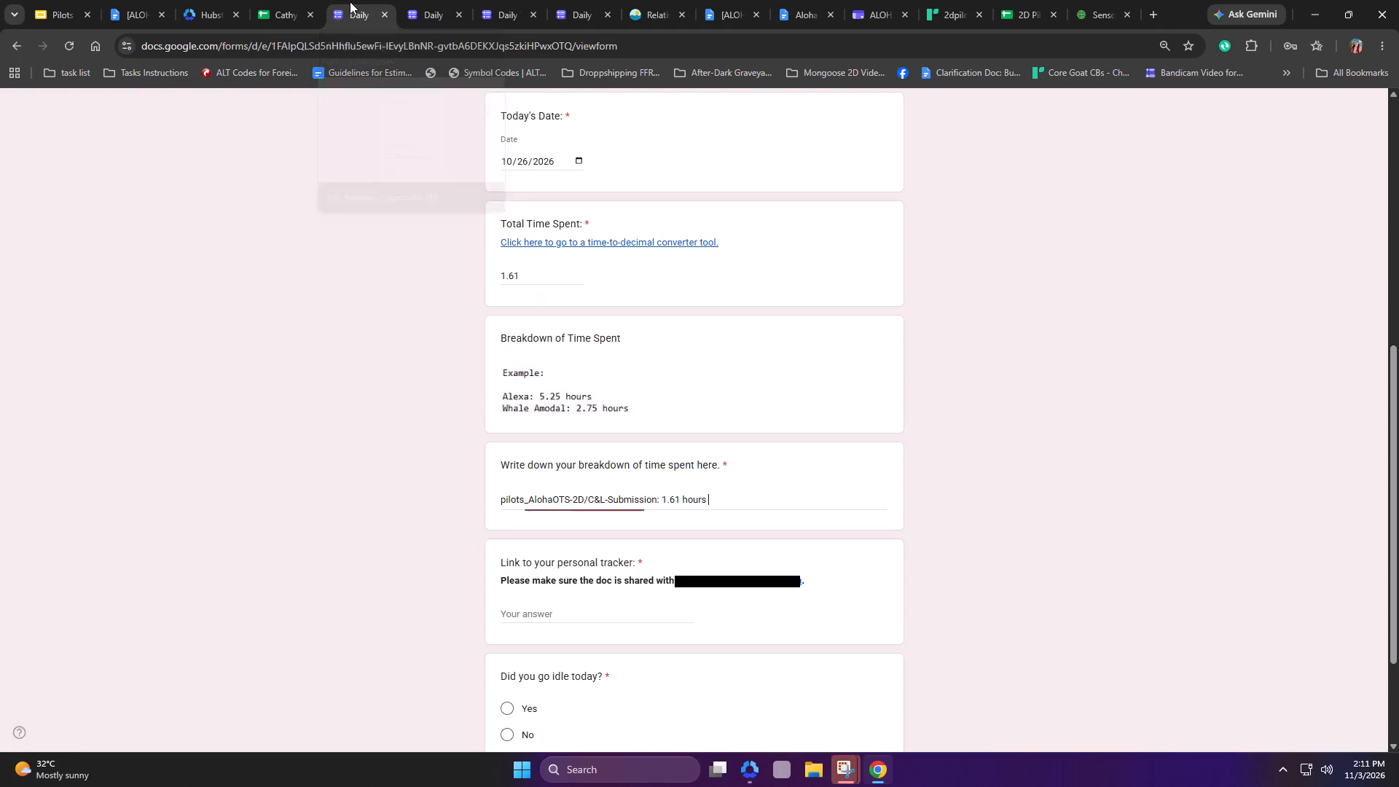
left_click(294, 1)
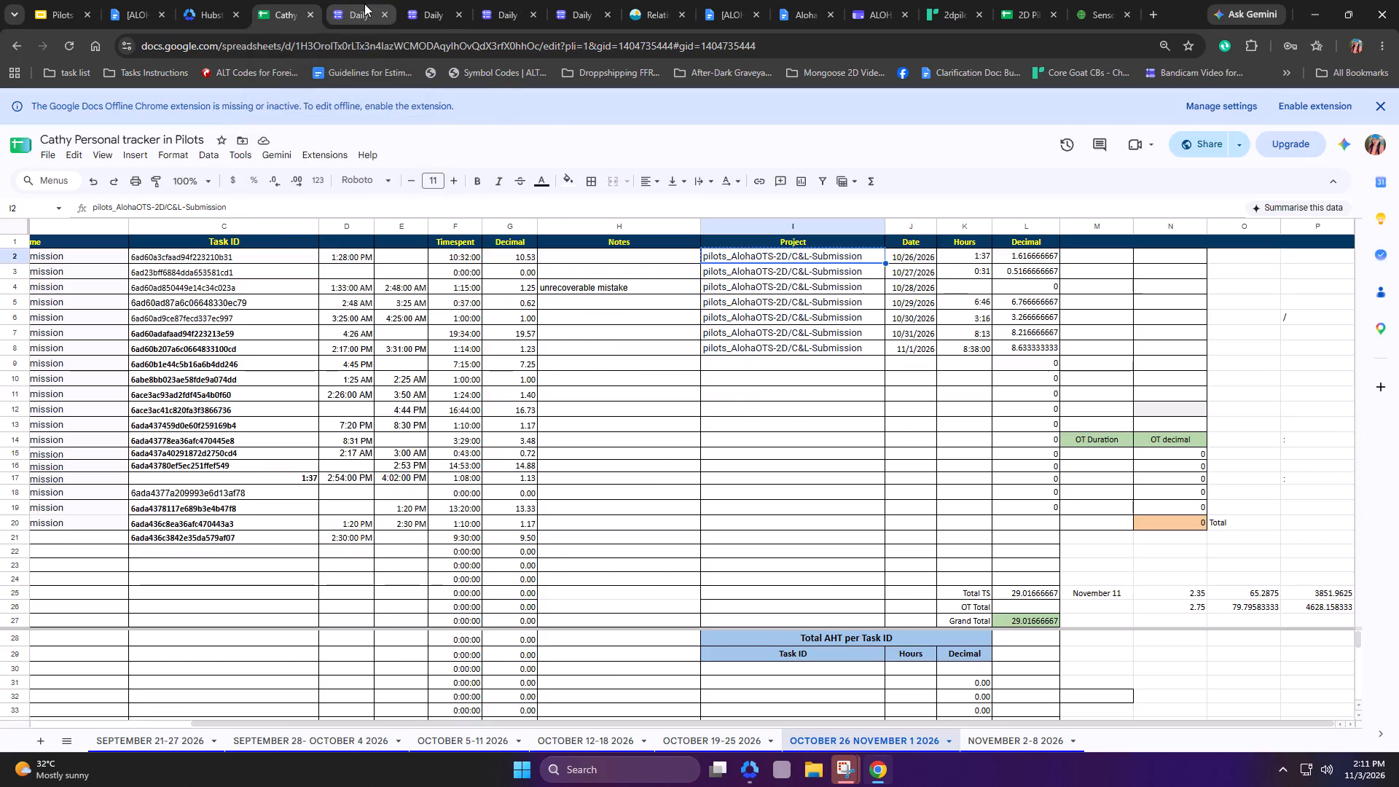
left_click(364, 4)
left_click(308, 4)
left_click(377, 4)
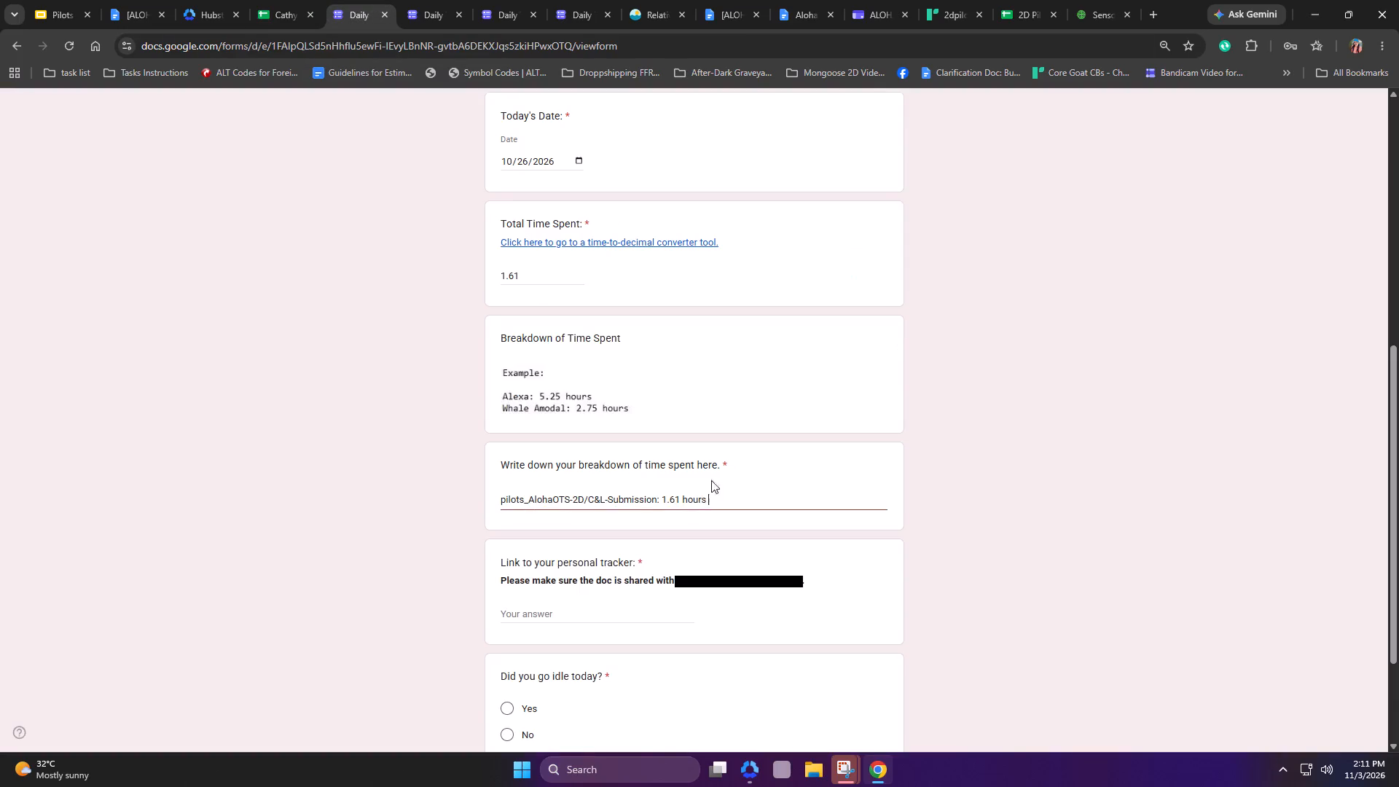
Copy the personal tracker spreadsheet's URL into the form's personal tracker link answer.
scroll(705, 509, "down", 3)
left_click(576, 466)
left_click(283, 0)
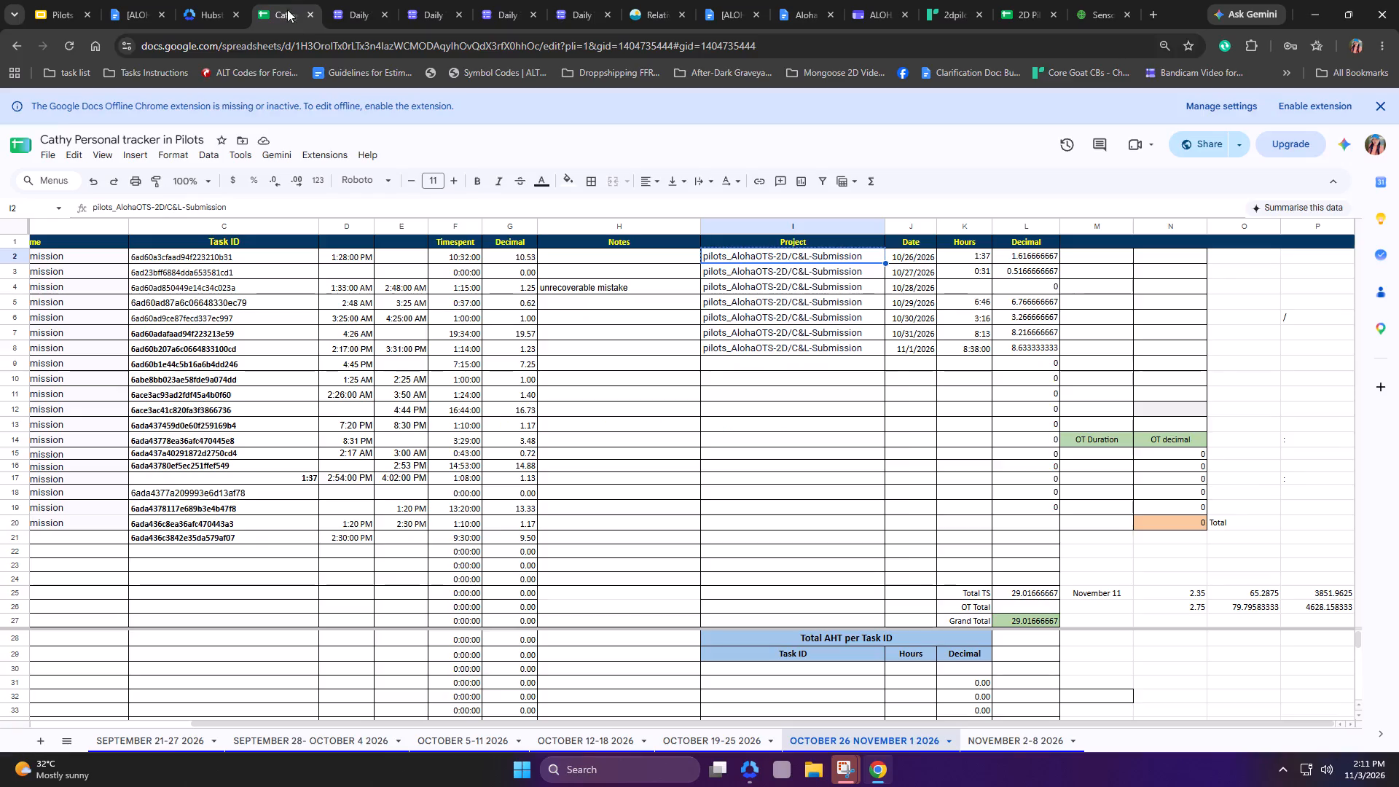
left_click(289, 44)
key("ctrl+c")
left_click(369, 0)
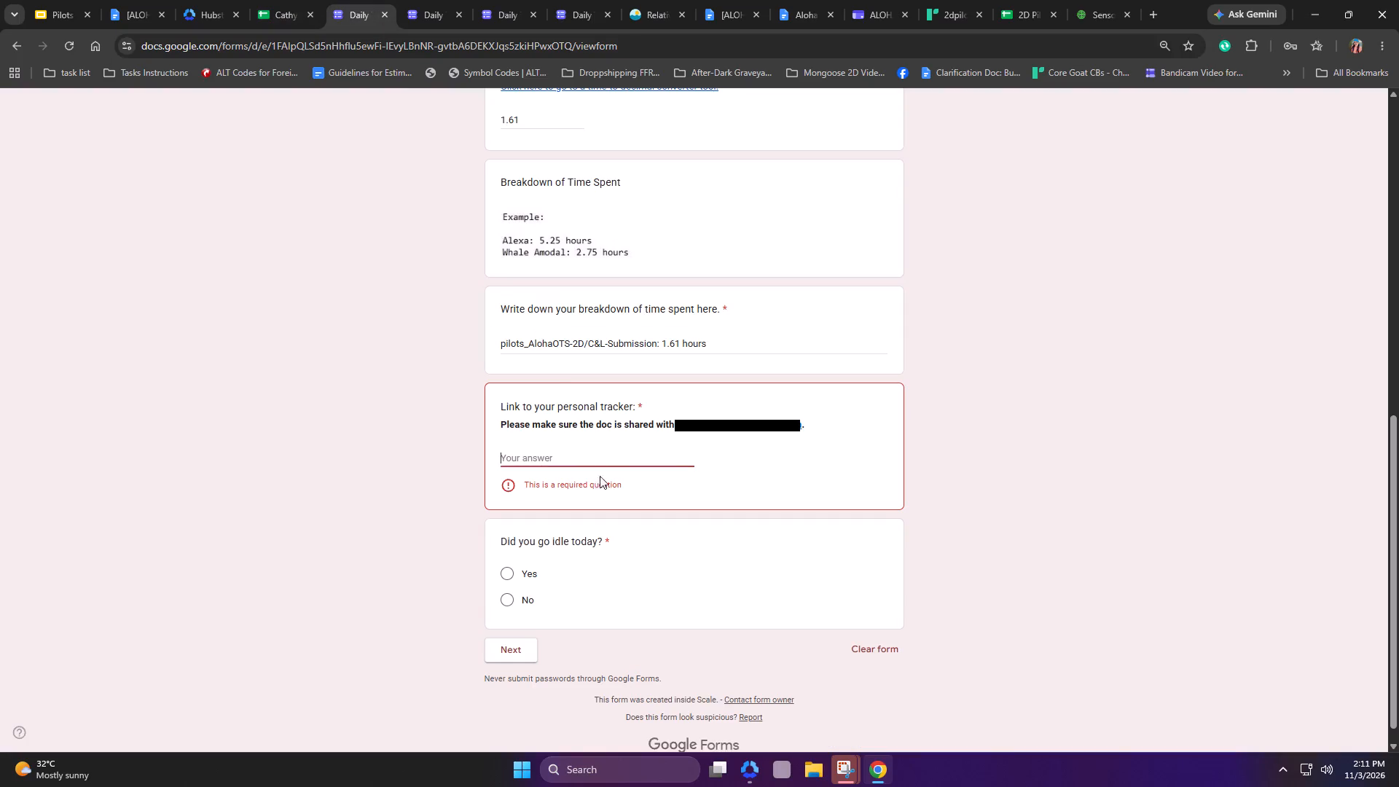
left_click(593, 461)
key("ctrl+v")
Answer No to "Did you go idle today?" and continue to the form's acknowledgment page.
scroll(639, 495, "down", 20)
left_click(505, 576)
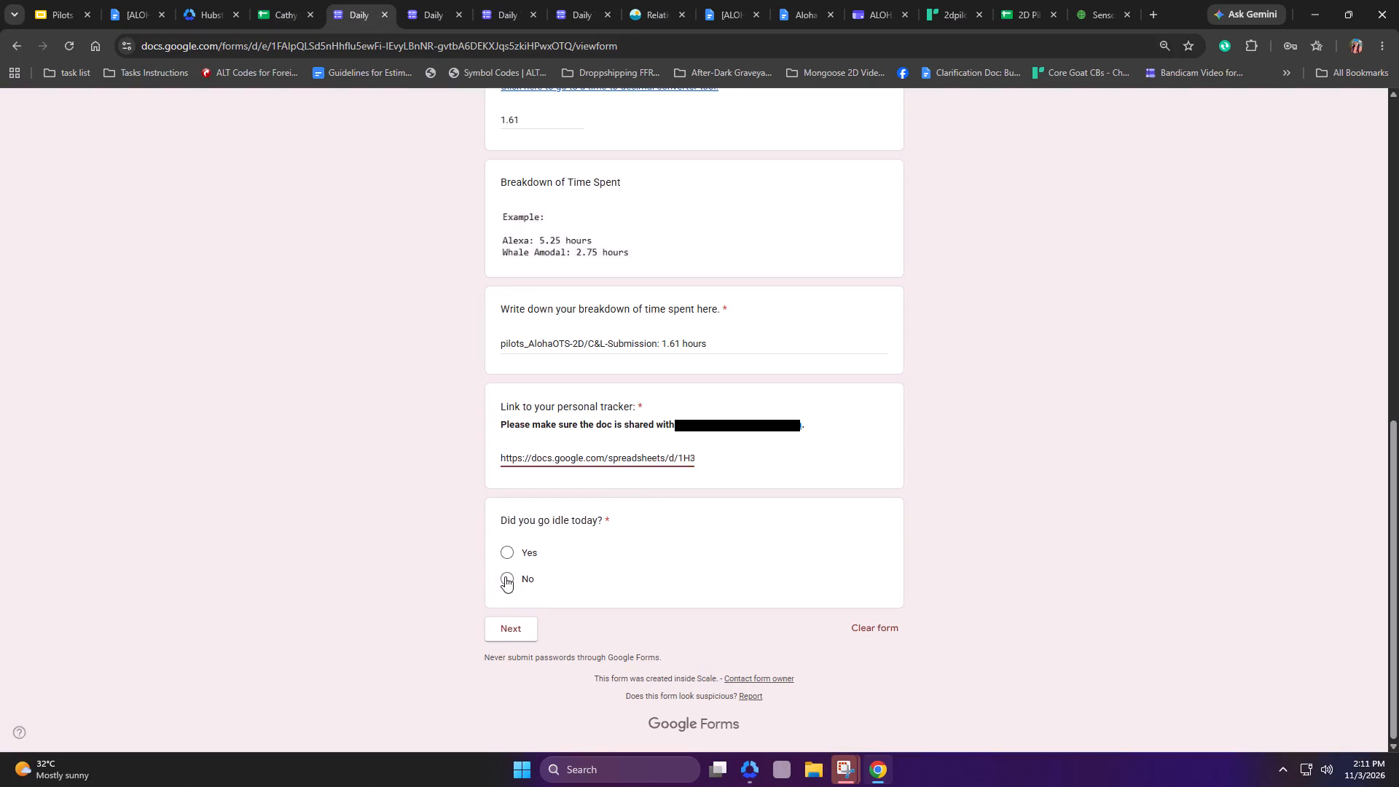
scroll(575, 587, "down", 9)
left_click(512, 627)
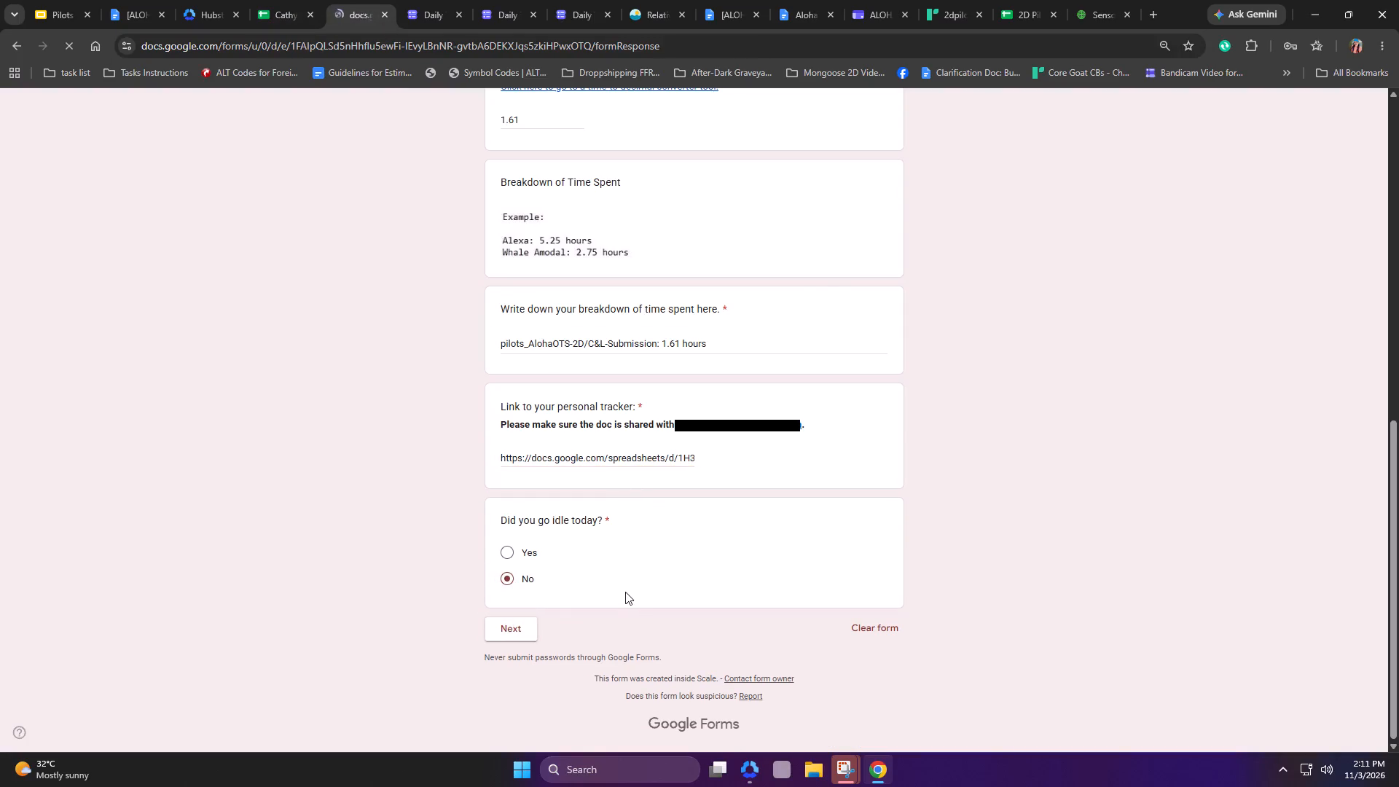
Confirm the acknowledgment with Yes, request a copy of the responses, and submit the October 26 form.
scroll(625, 592, "down", 5)
left_click(514, 504)
scroll(507, 559, "down", 14)
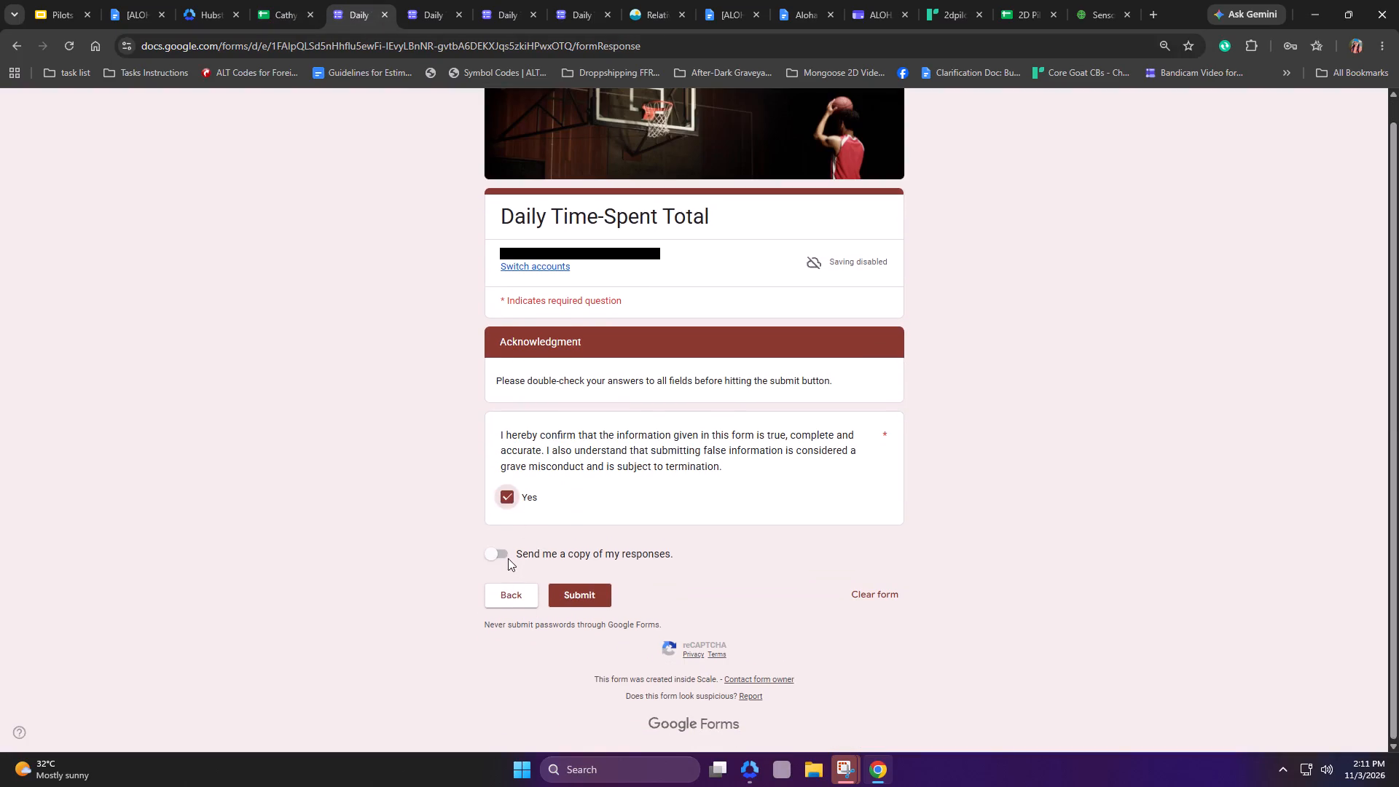
left_click(508, 557)
scroll(493, 654, "down", 9)
left_click(587, 606)
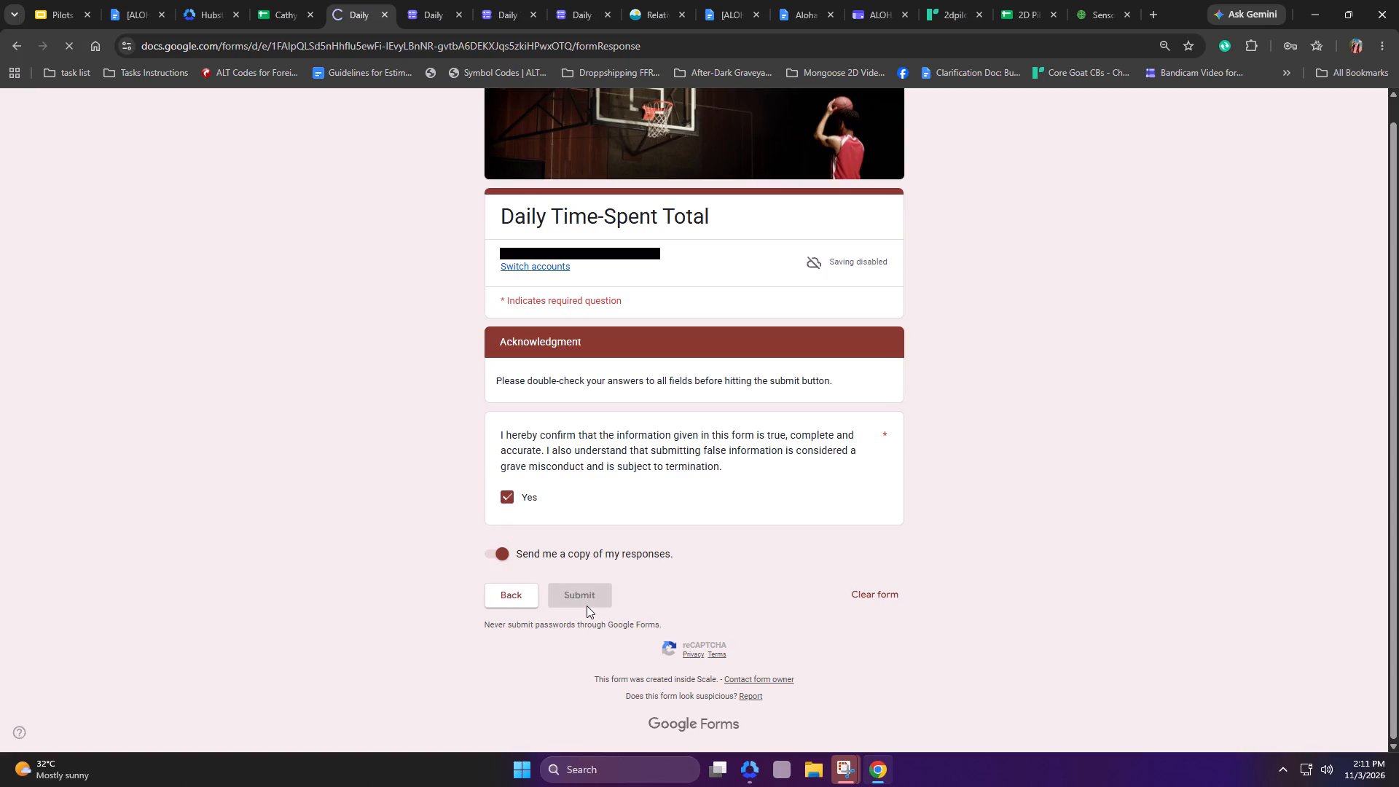
left_click(356, 0)
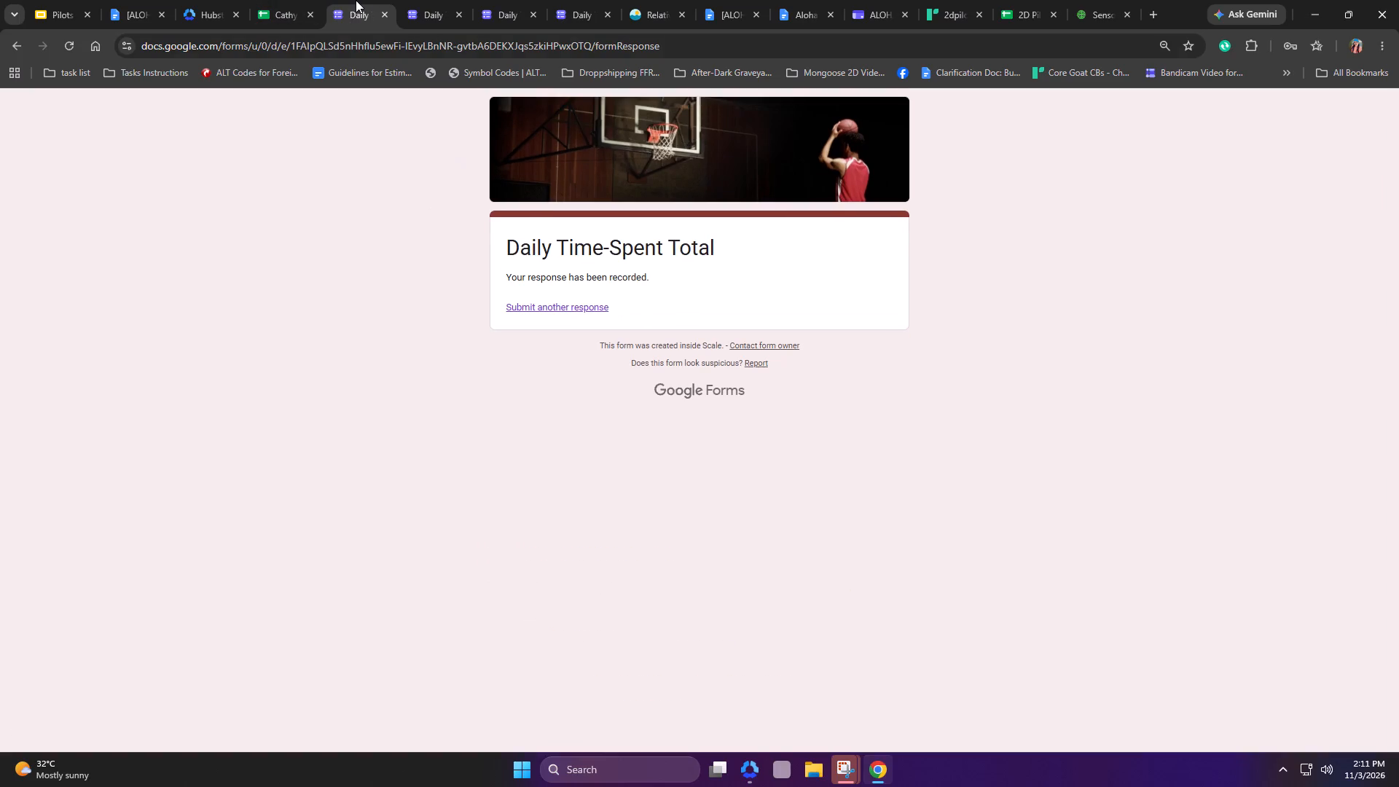
Mark the 10/26/2026 row in the personal tracker with "D" in the column beside its decimal hours.
left_click(282, 4)
left_click(1078, 259)
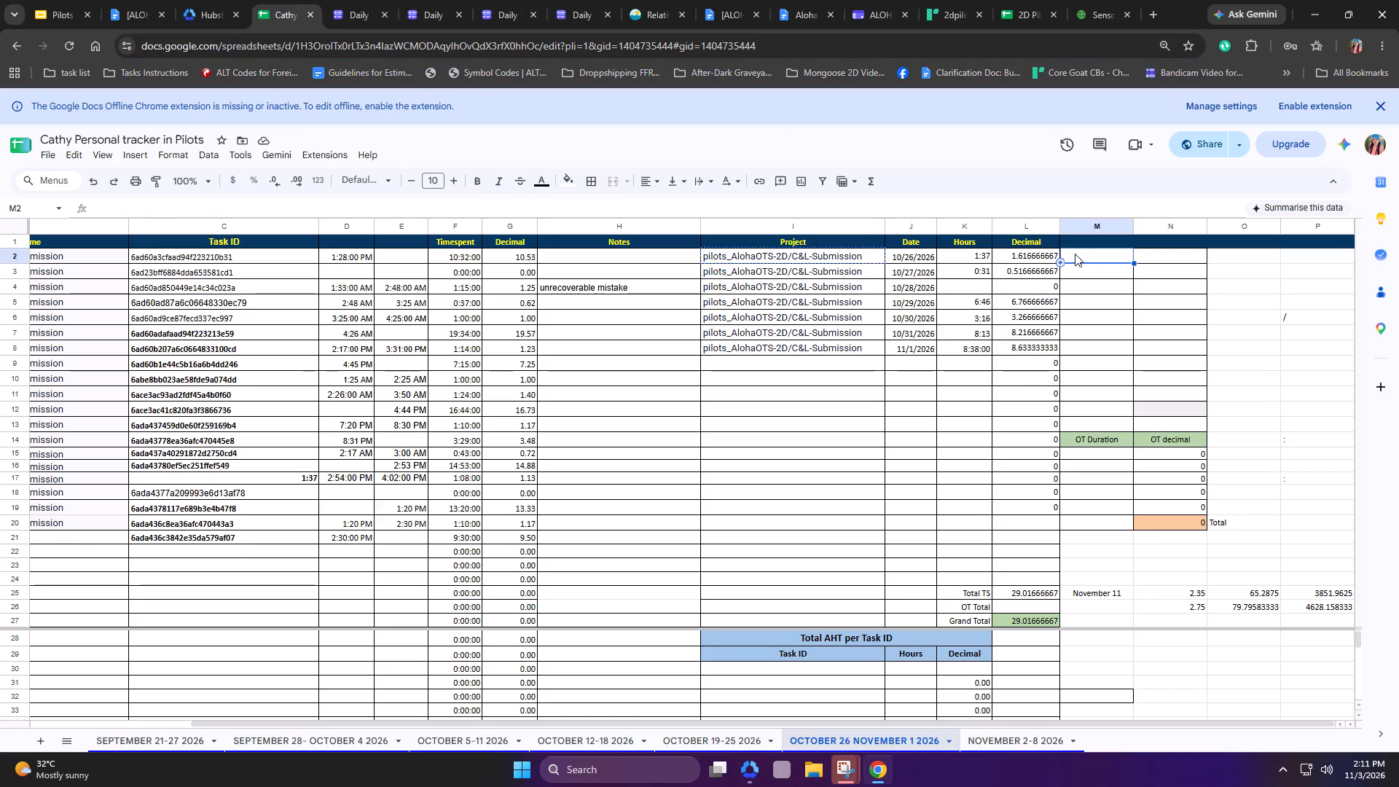
key("shift+d")
left_click(1081, 289)
Close the submitted October 26 Daily Time-Spent Total form.
left_click(338, 0)
scroll(369, 83, "down", 2)
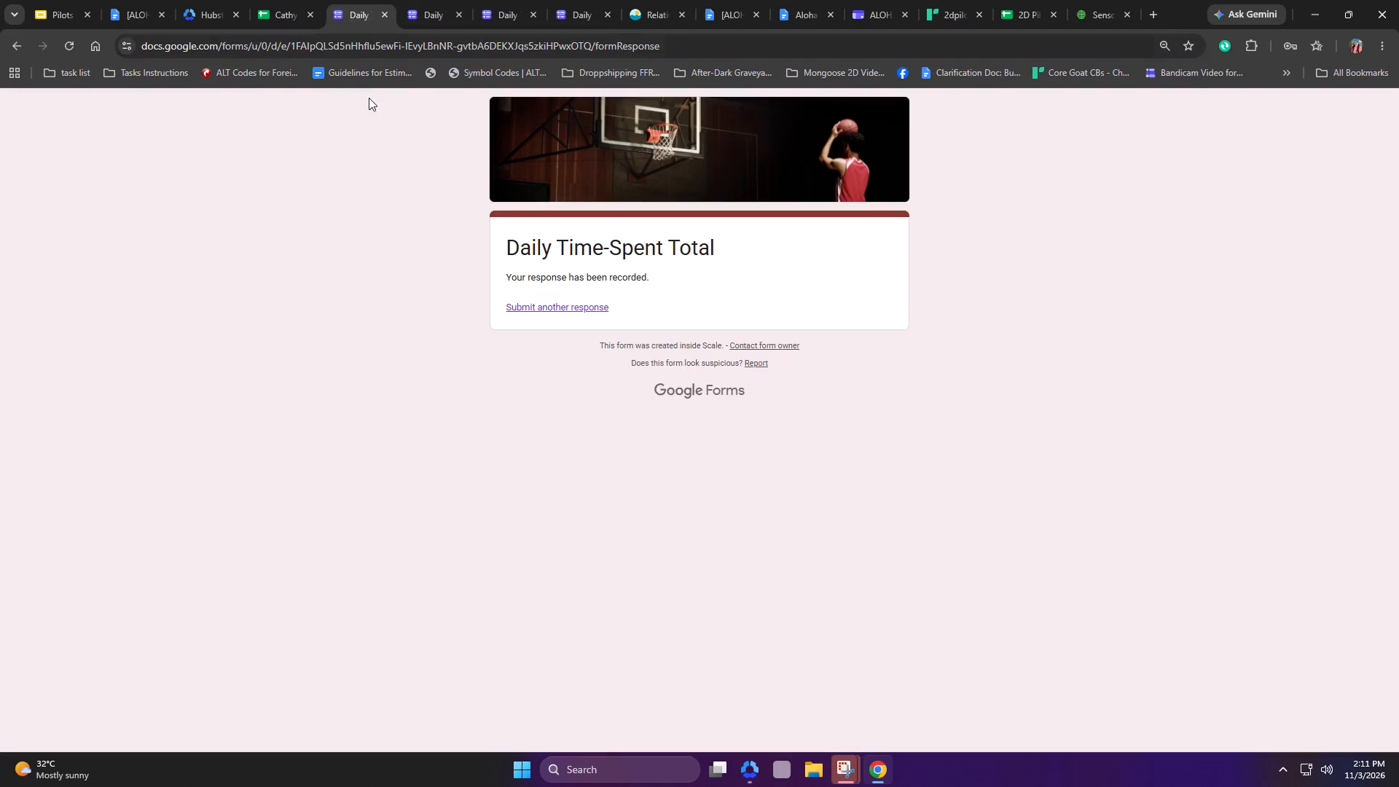
scroll(369, 98, "down", 5)
left_click(384, 14)
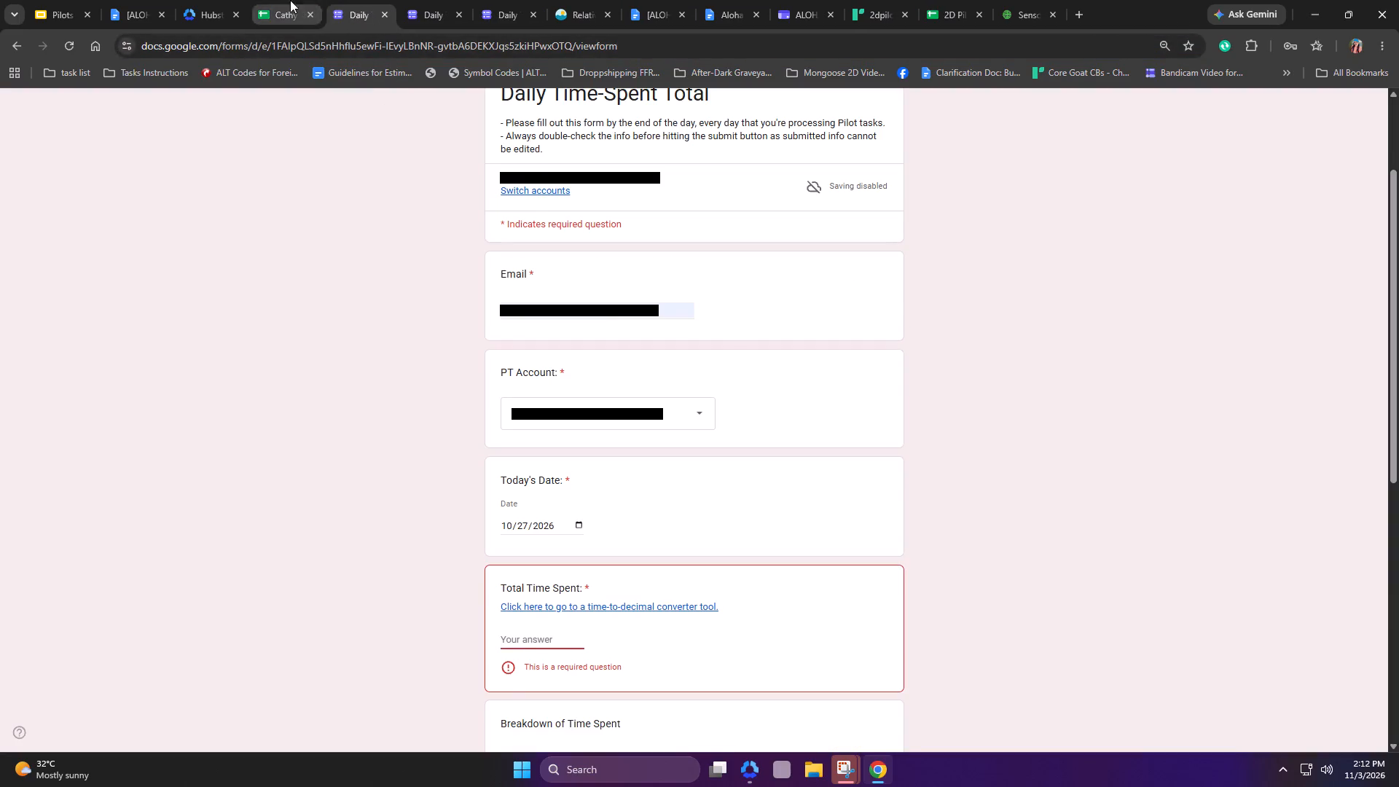
Set Total Time Spent to 0.51 in the October 27 form, based on the timesheet and the tracker's decimal hours.
left_click(290, 0)
left_click(202, 0)
scroll(282, 450, "down", 2)
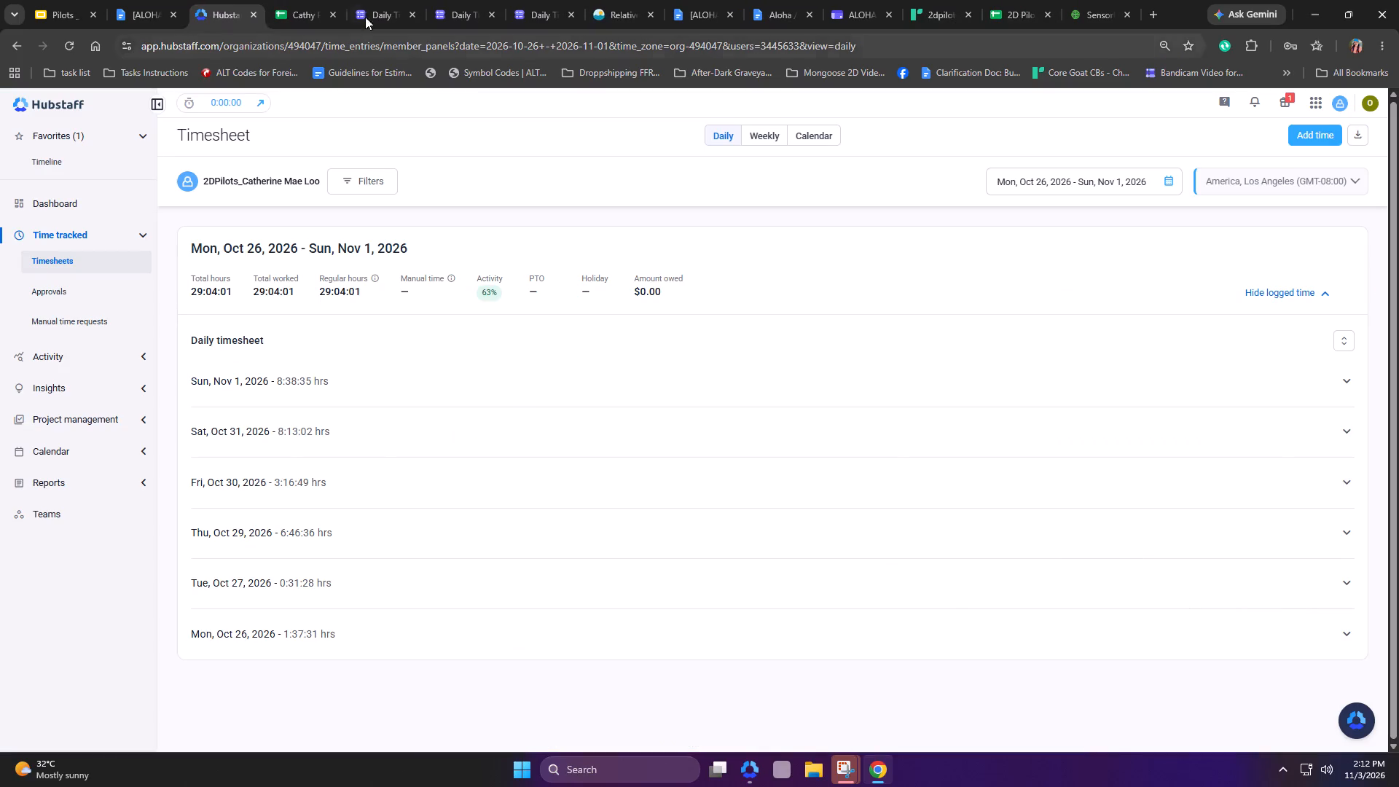
left_click(374, 0)
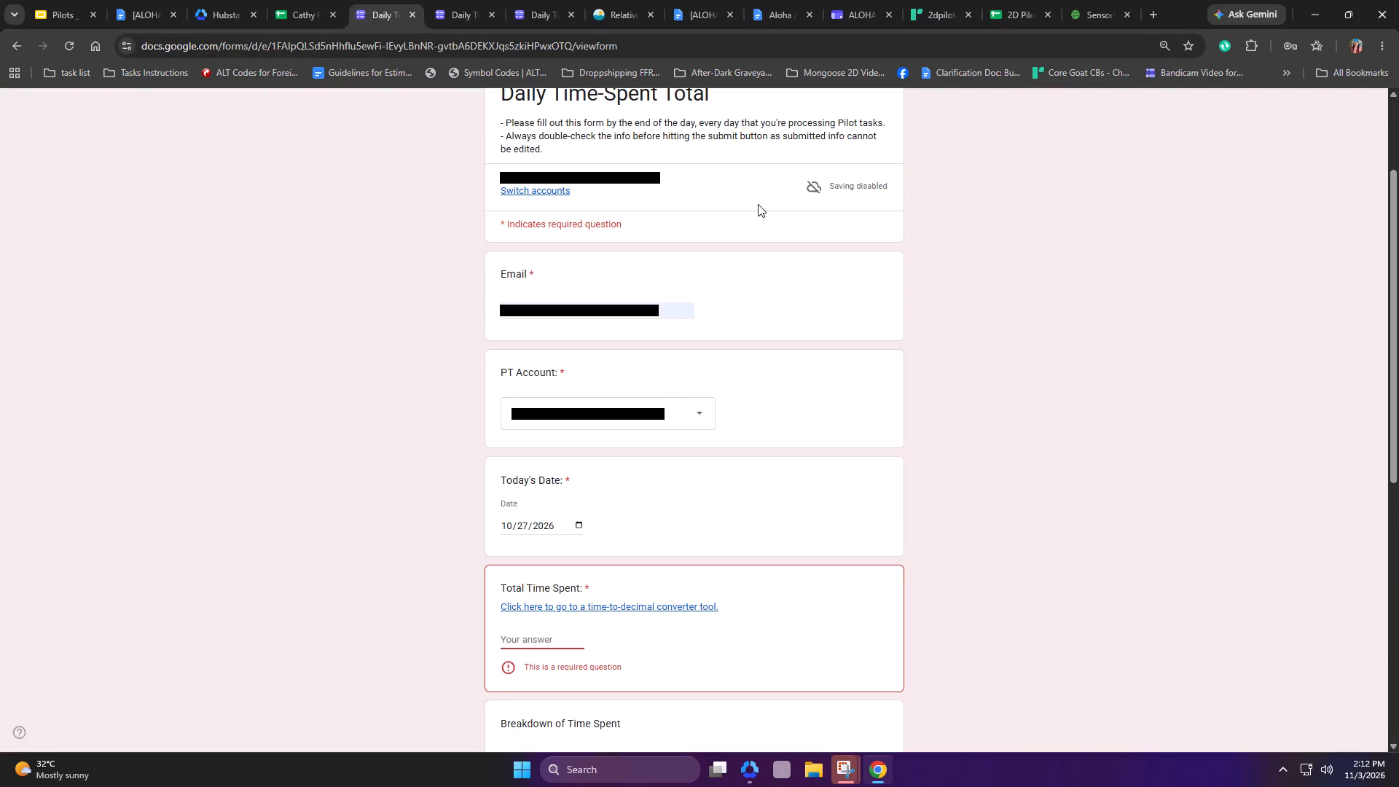
scroll(758, 204, "down", 1)
left_click(241, 0)
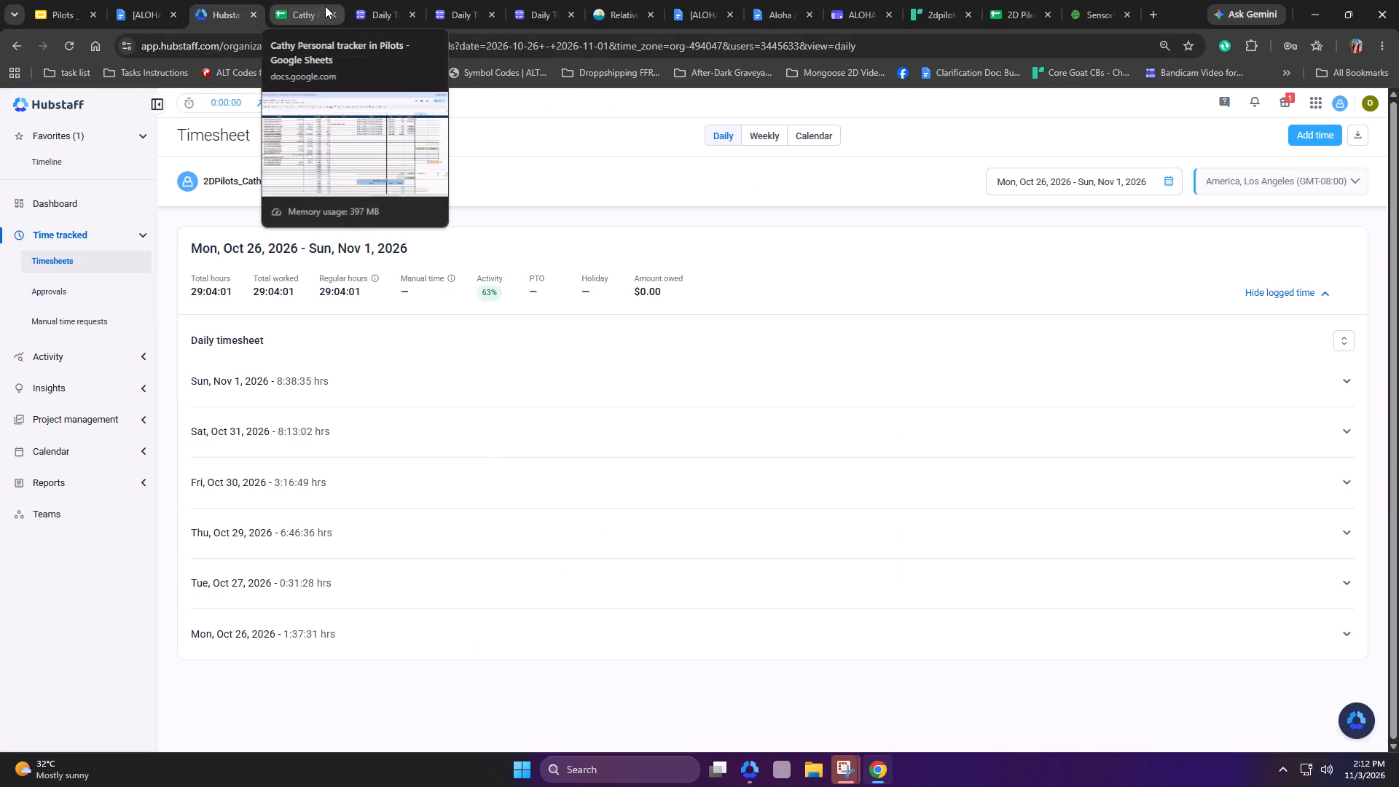
left_click(325, 6)
left_click(1094, 278)
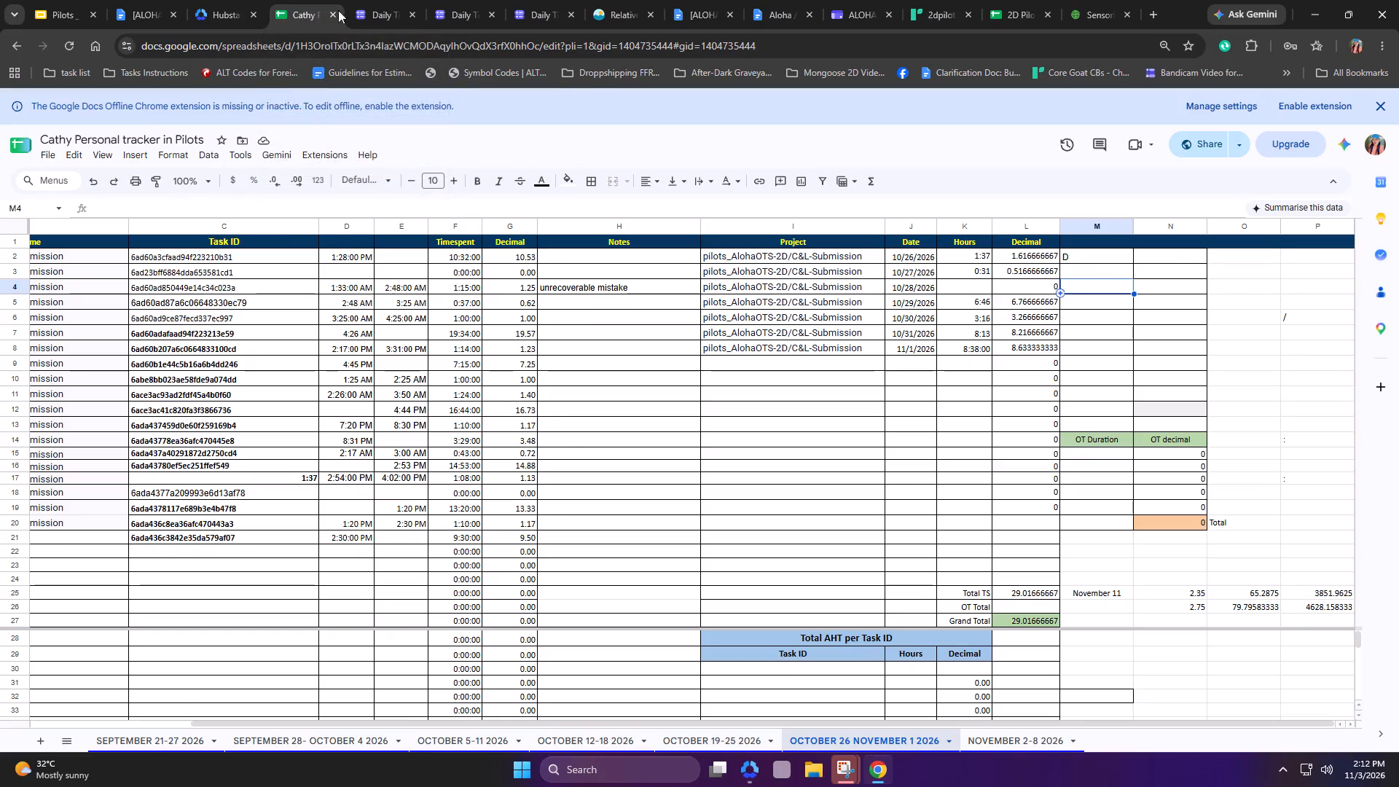
left_click(377, 1)
scroll(624, 480, "down", 1)
left_click(537, 491)
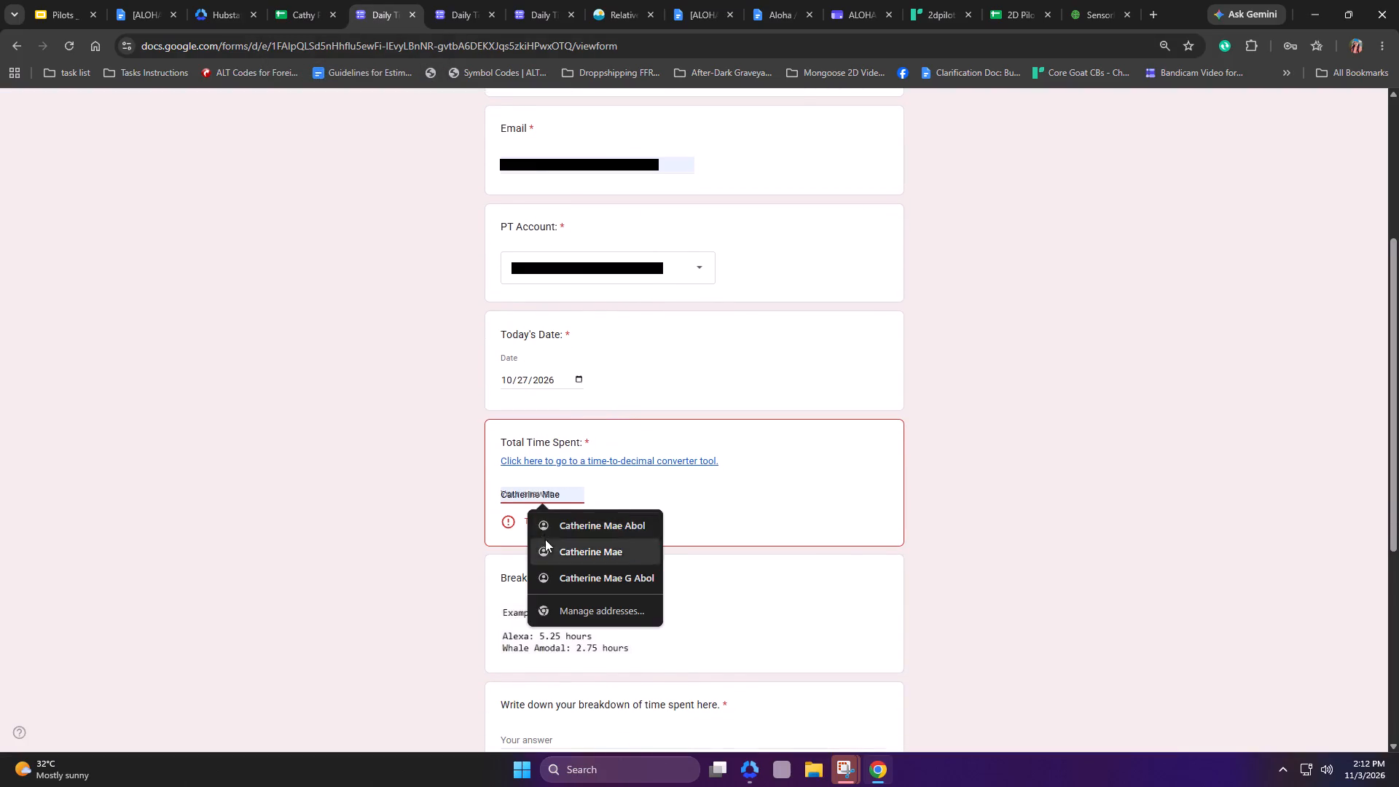
type("0.3")
left_click(294, 12)
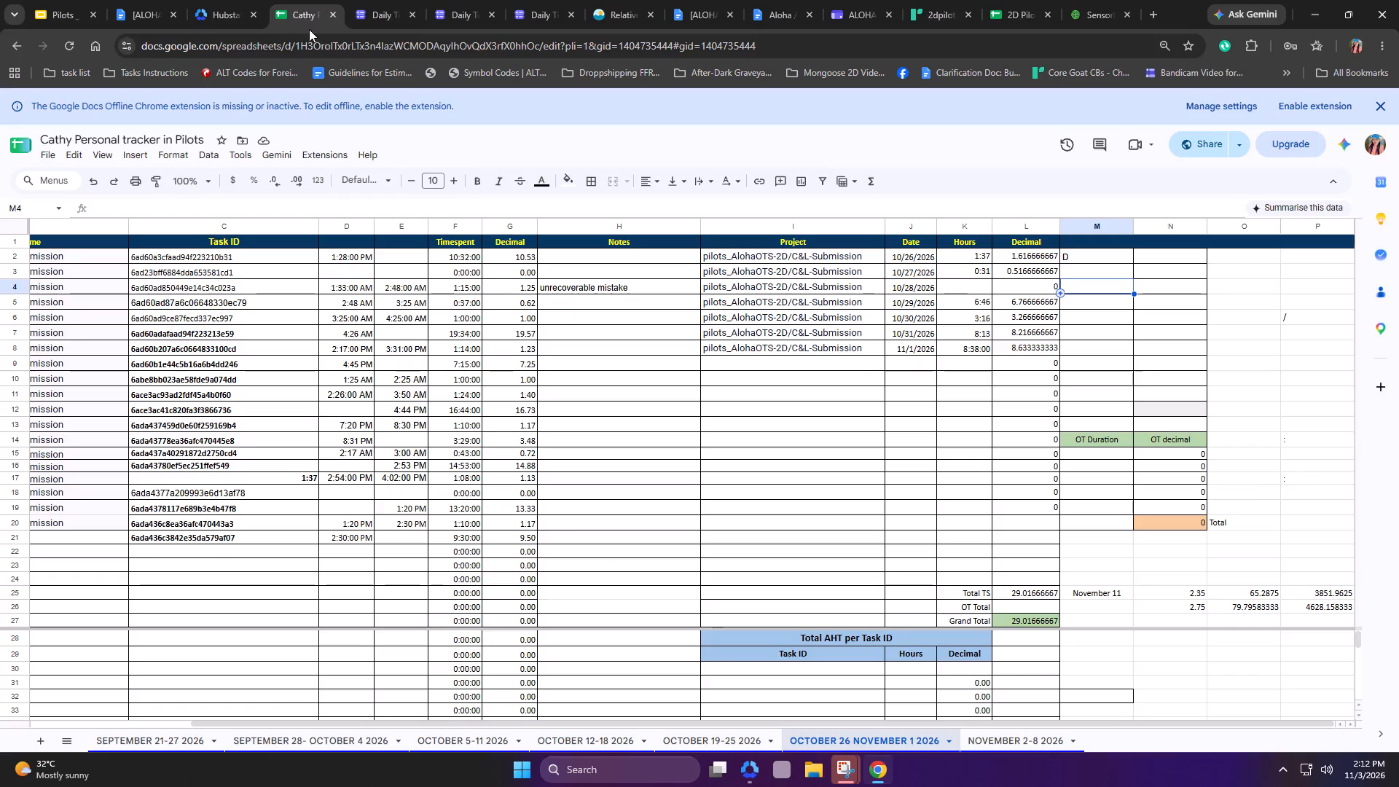
left_click(376, 8)
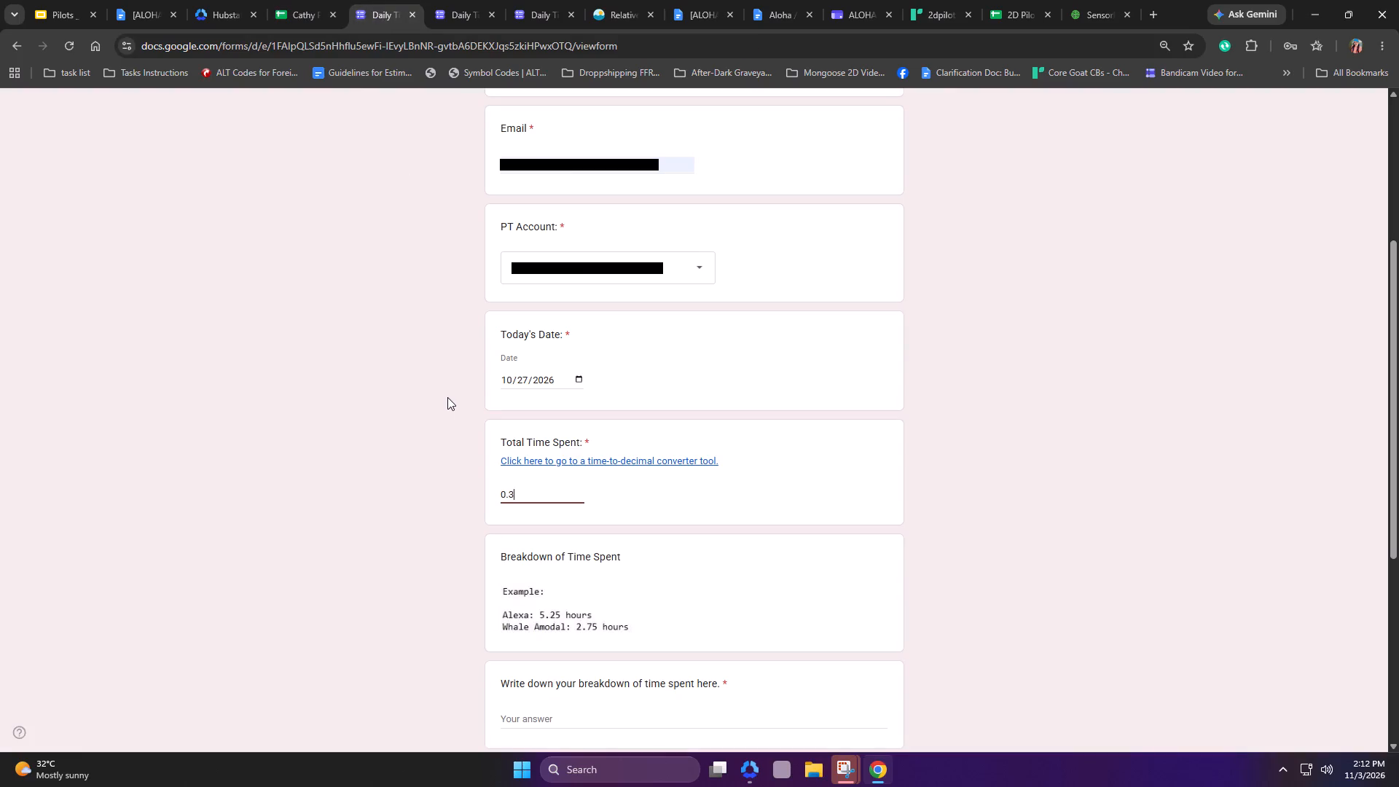
key("BackSpace")
type("51")
Compare the October 27 hours in the Hubstaff timesheet with the hours and decimal values in the personal tracker.
left_click(300, 0)
left_click(219, 0)
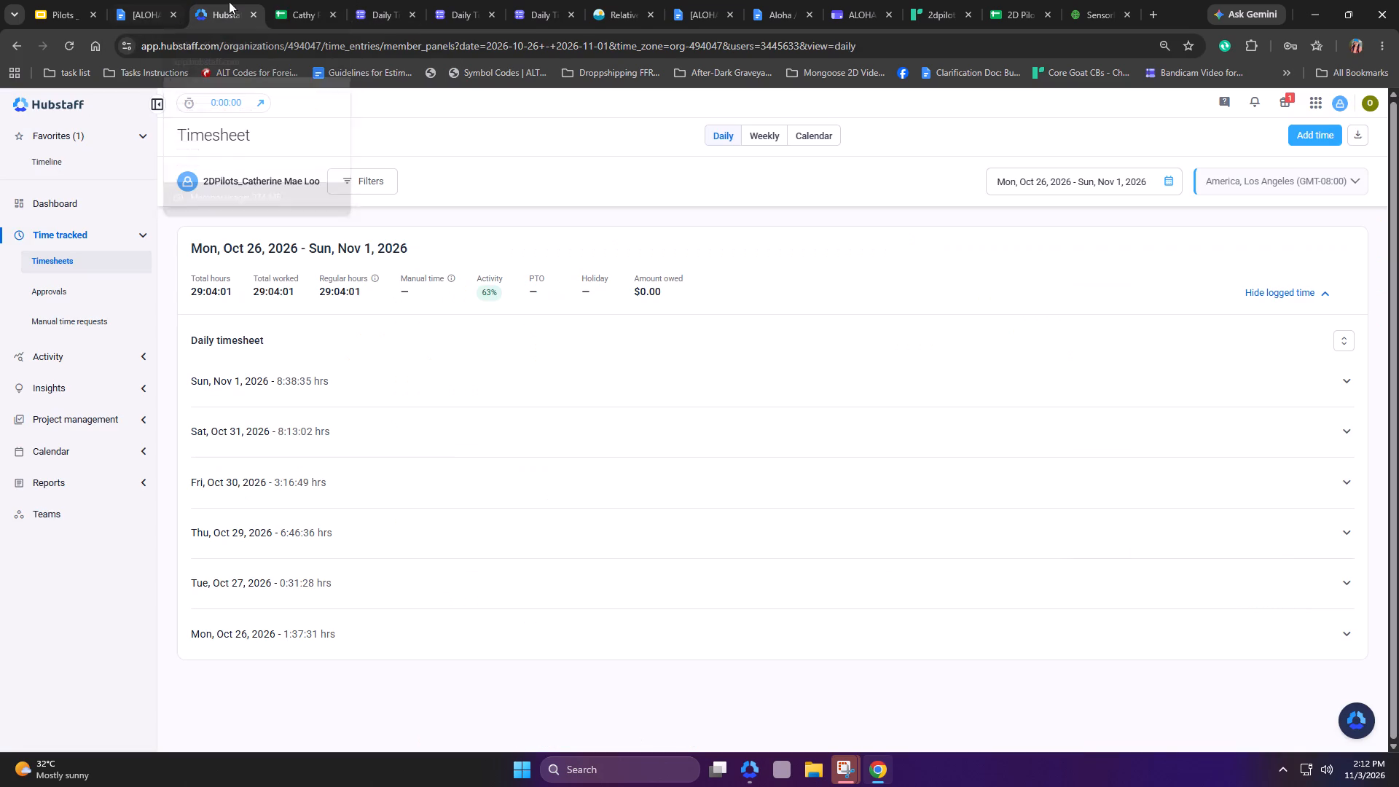
left_click(336, 10)
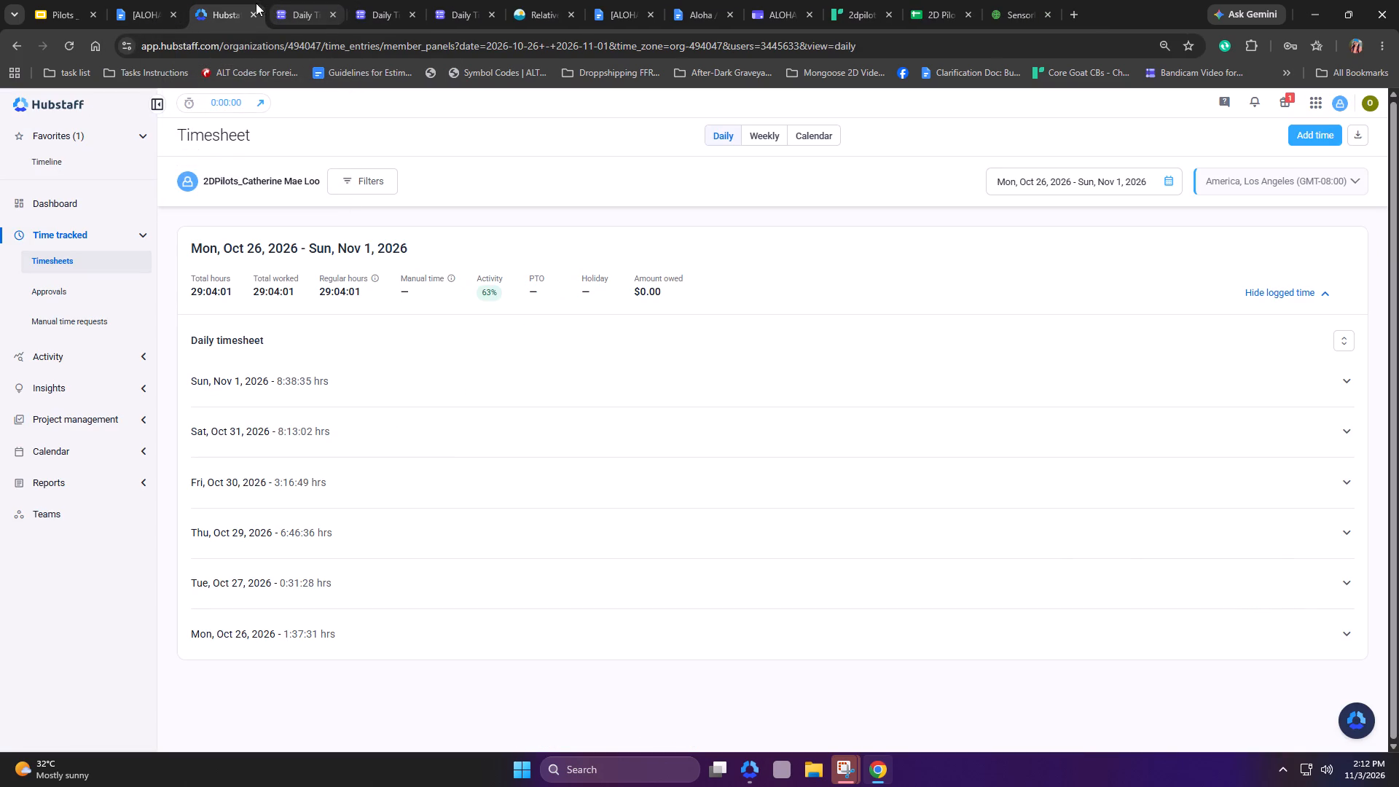
key("ctrl+shift+t")
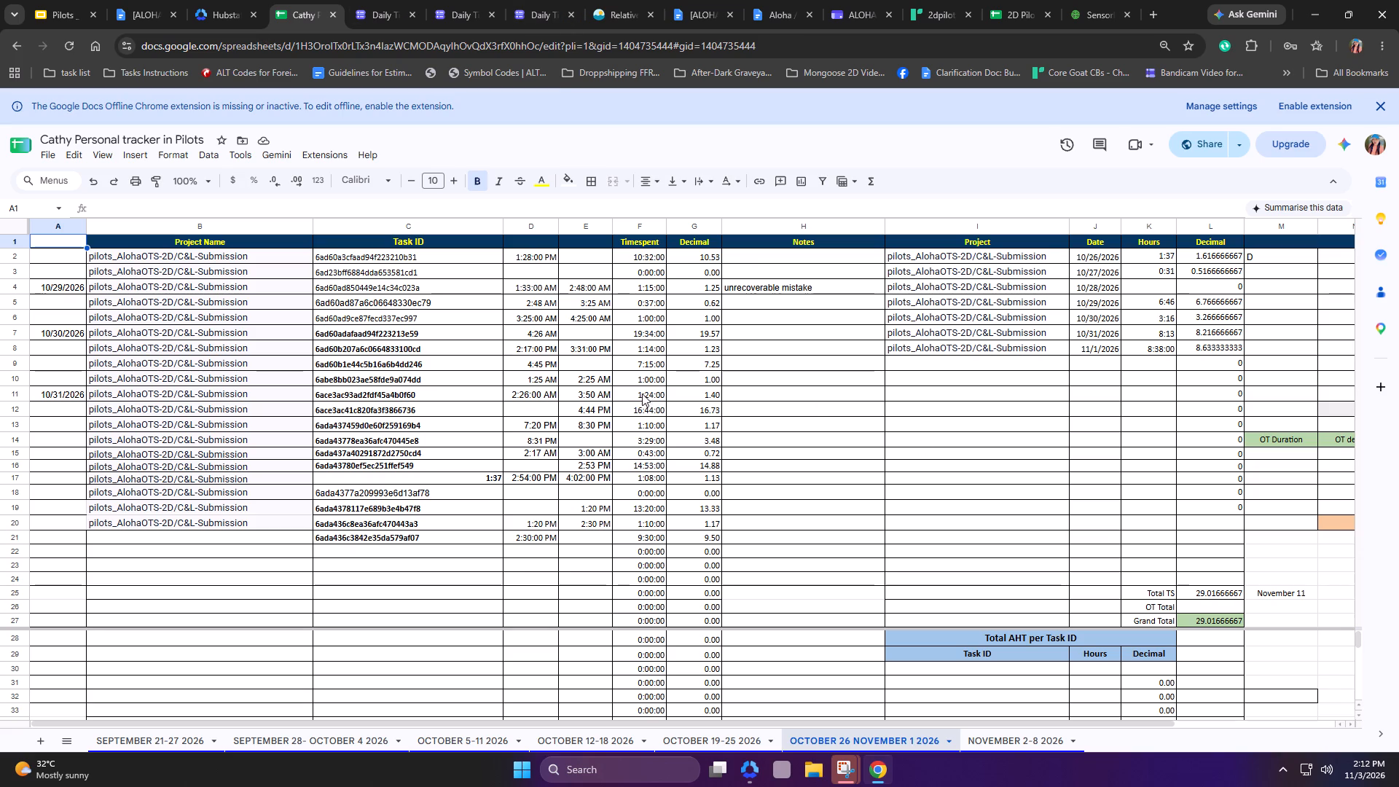
scroll(981, 362, "down", 5, "shift")
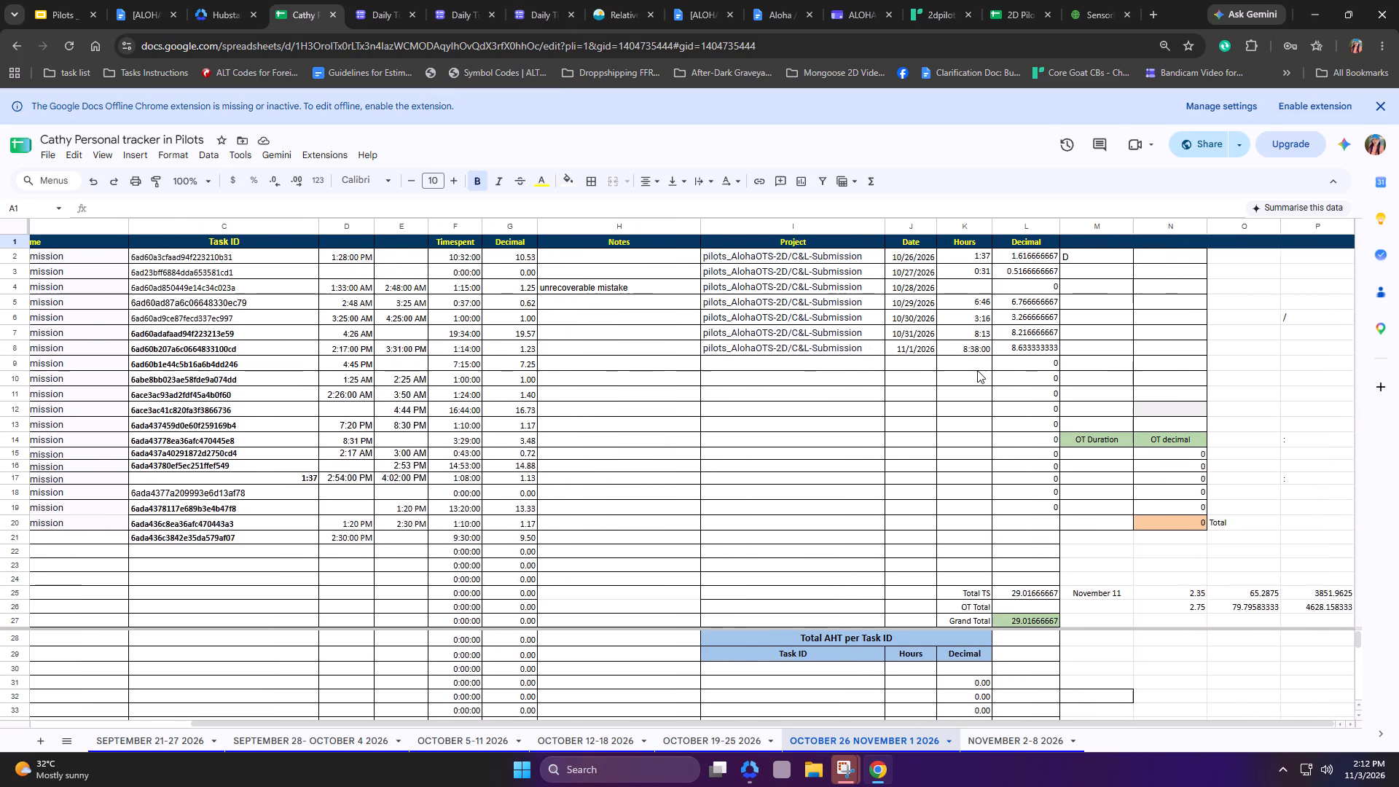
left_click(167, 0)
left_click(227, 0)
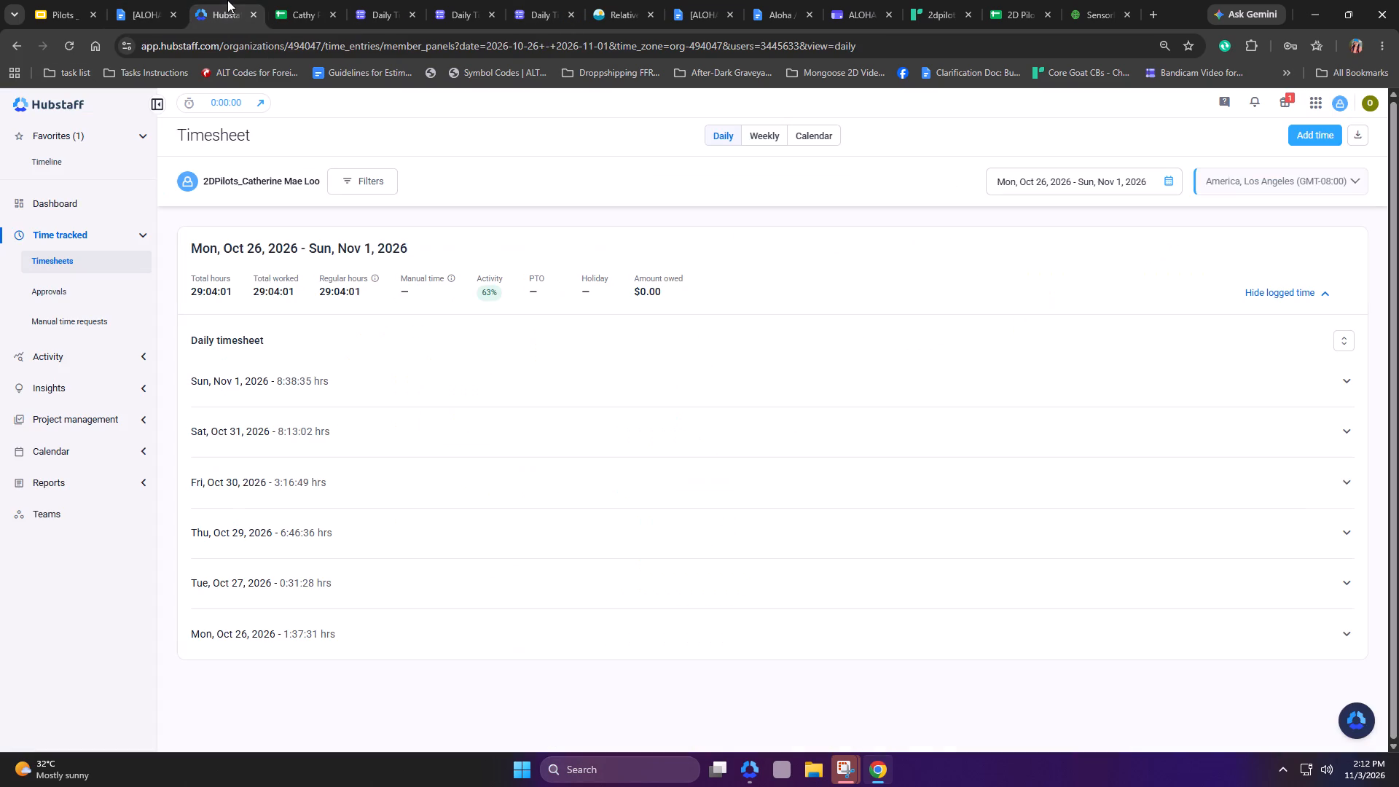
left_click(323, 0)
left_click(989, 278)
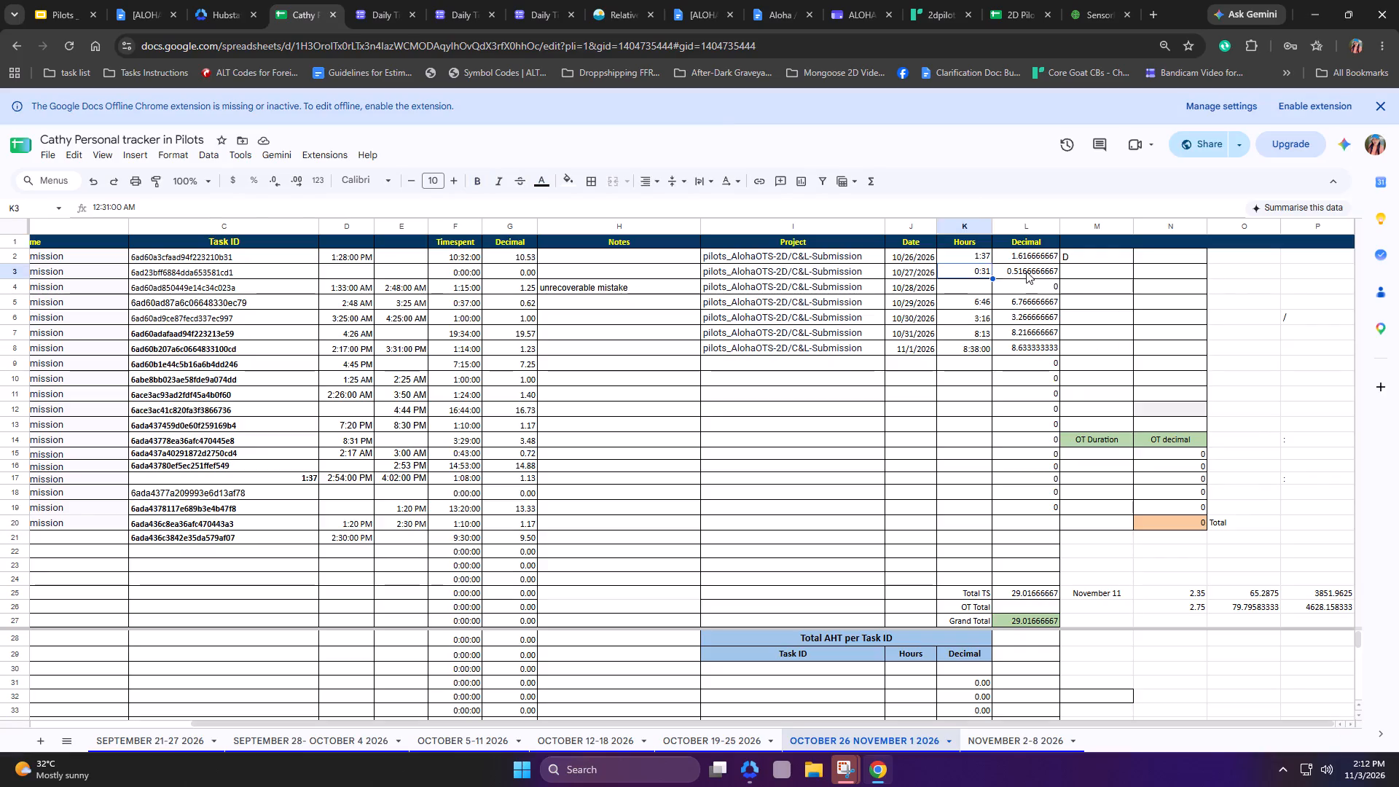
left_click(1026, 271)
left_click(369, 0)
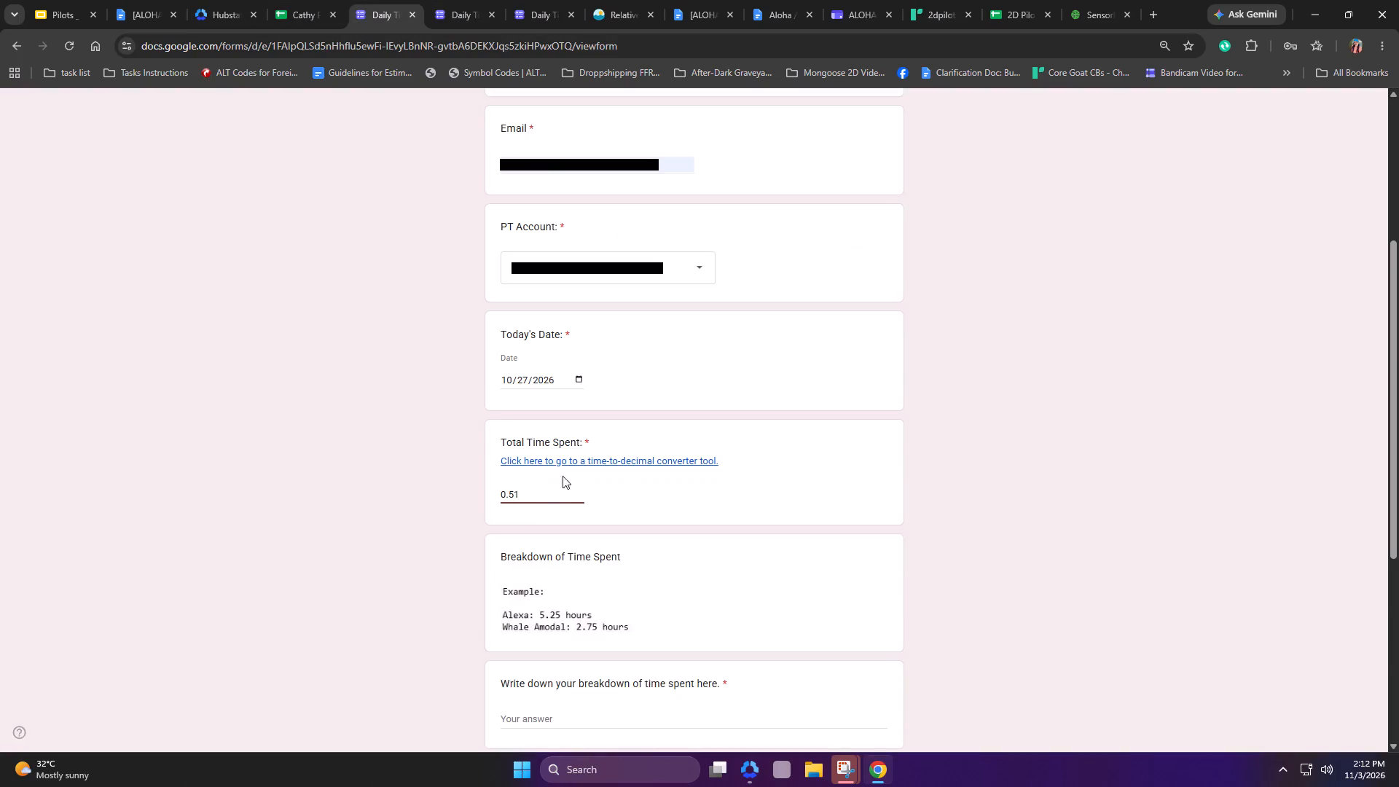
Fill the October 27 form's time breakdown with the tracker's project name, as "pilots_AlohaOTS-2D/C&L-Submission: 0.51".
scroll(562, 477, "down", 3)
left_click(549, 507)
left_click(227, 0)
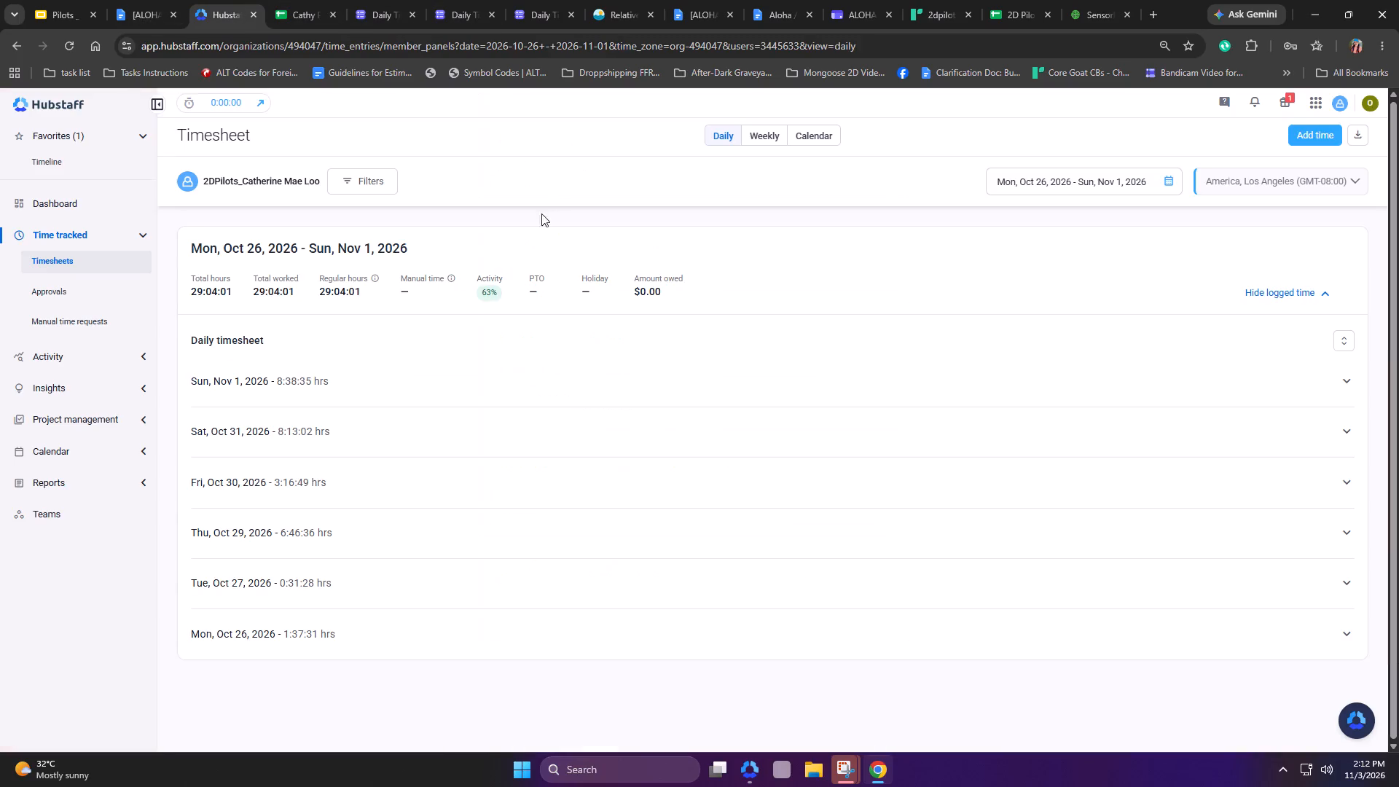
left_click(278, 0)
left_click(793, 275)
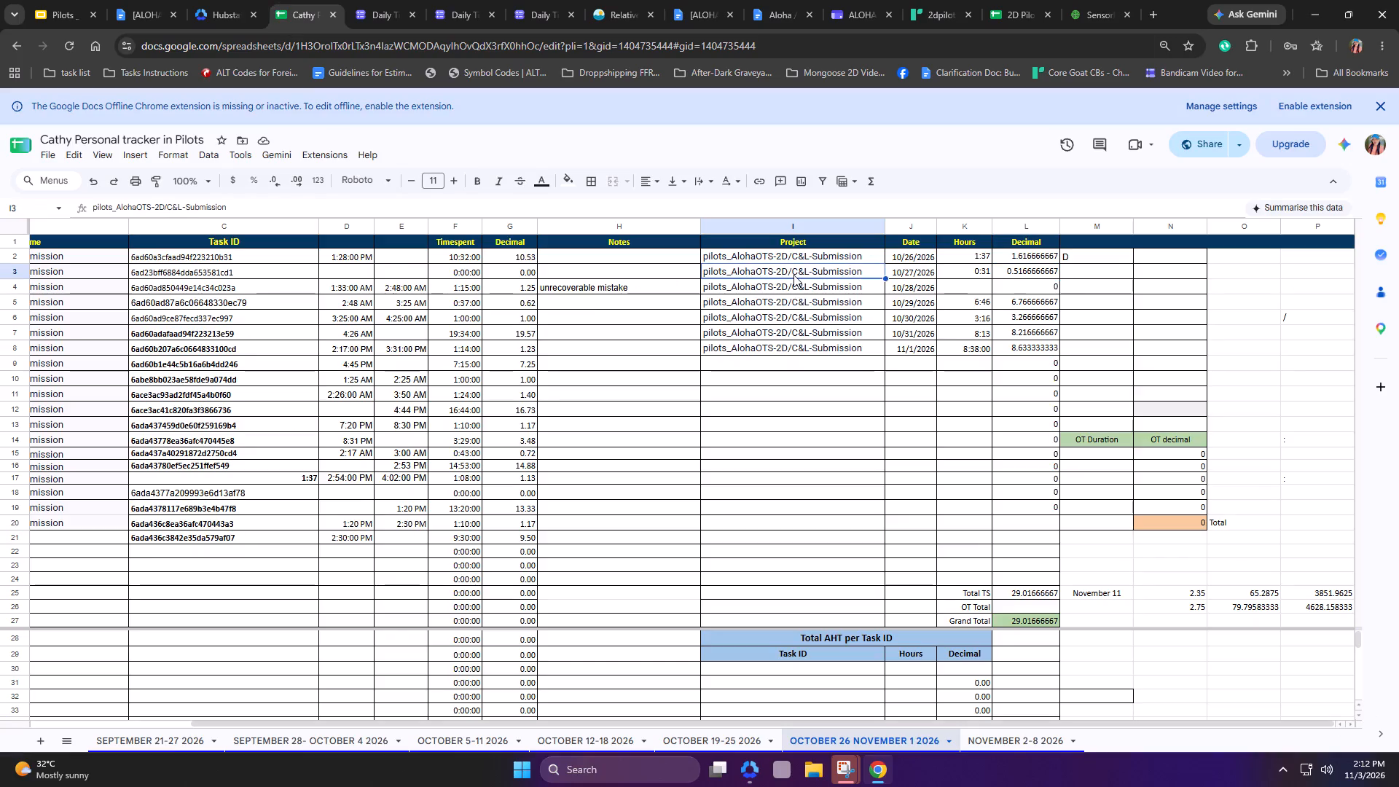
key("ctrl+c")
left_click(382, 0)
left_click(611, 506, "ctrl")
key("ctrl+v")
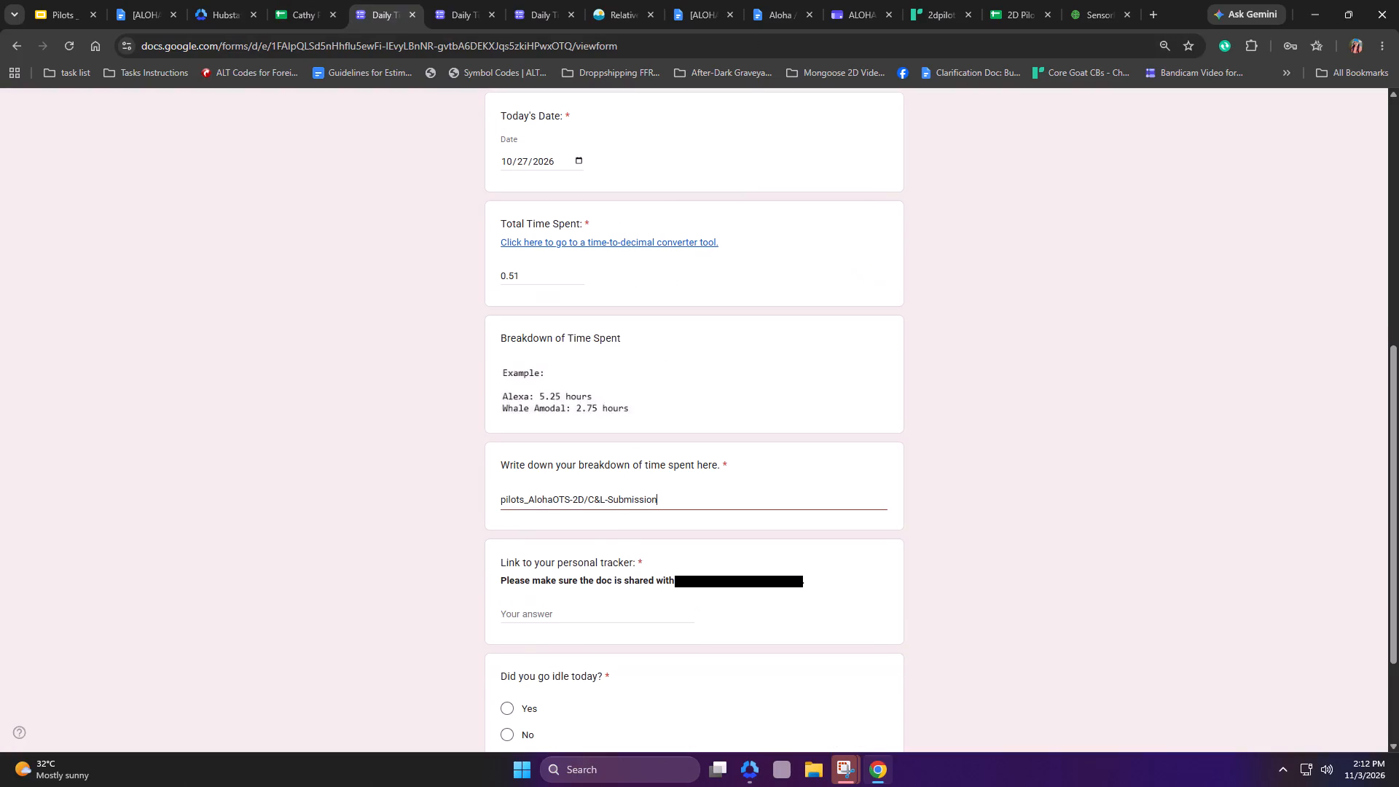
type(": 0.51")
key("space")
Check the breakdown entry against the 10/27/2026 decimal hours in the personal tracker.
left_click(142, 0)
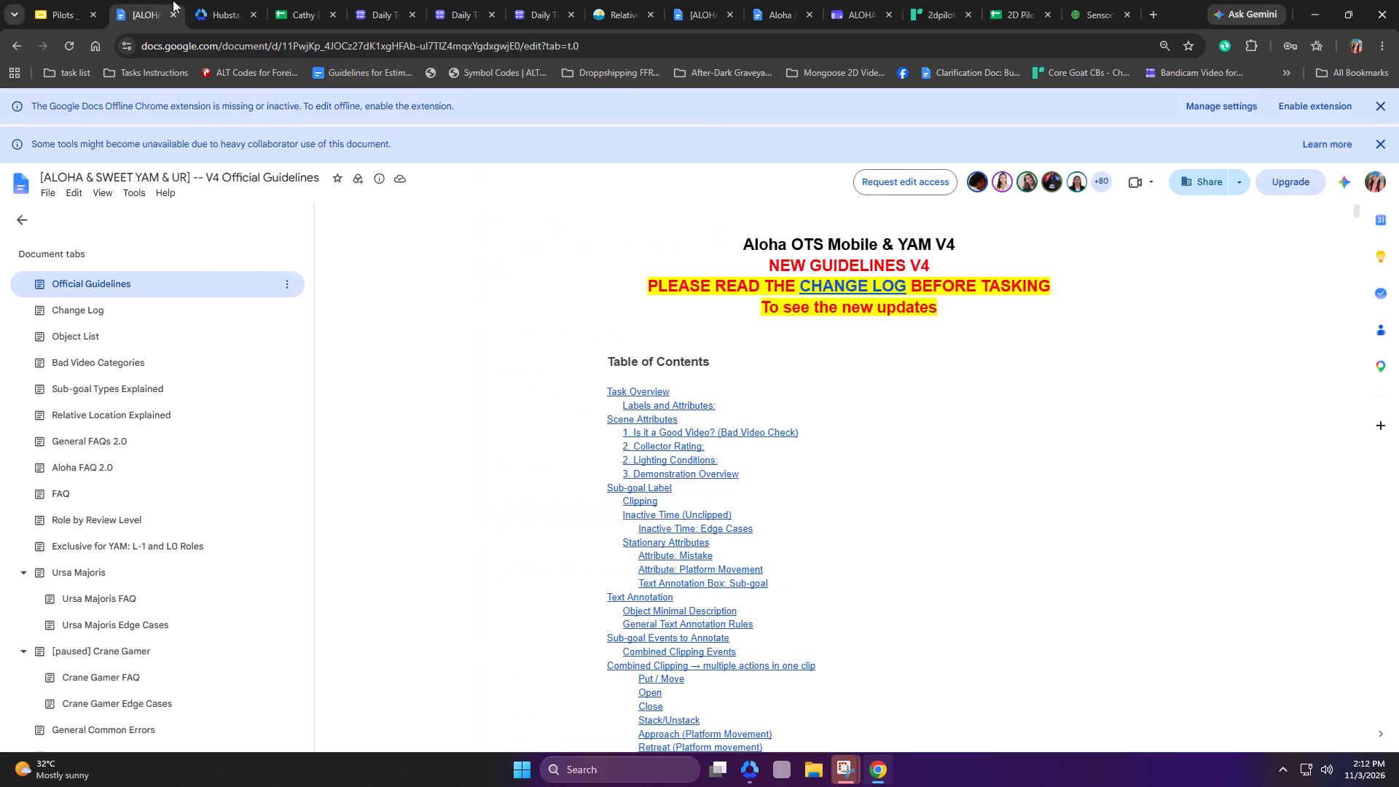
left_click(207, 0)
left_click(297, 0)
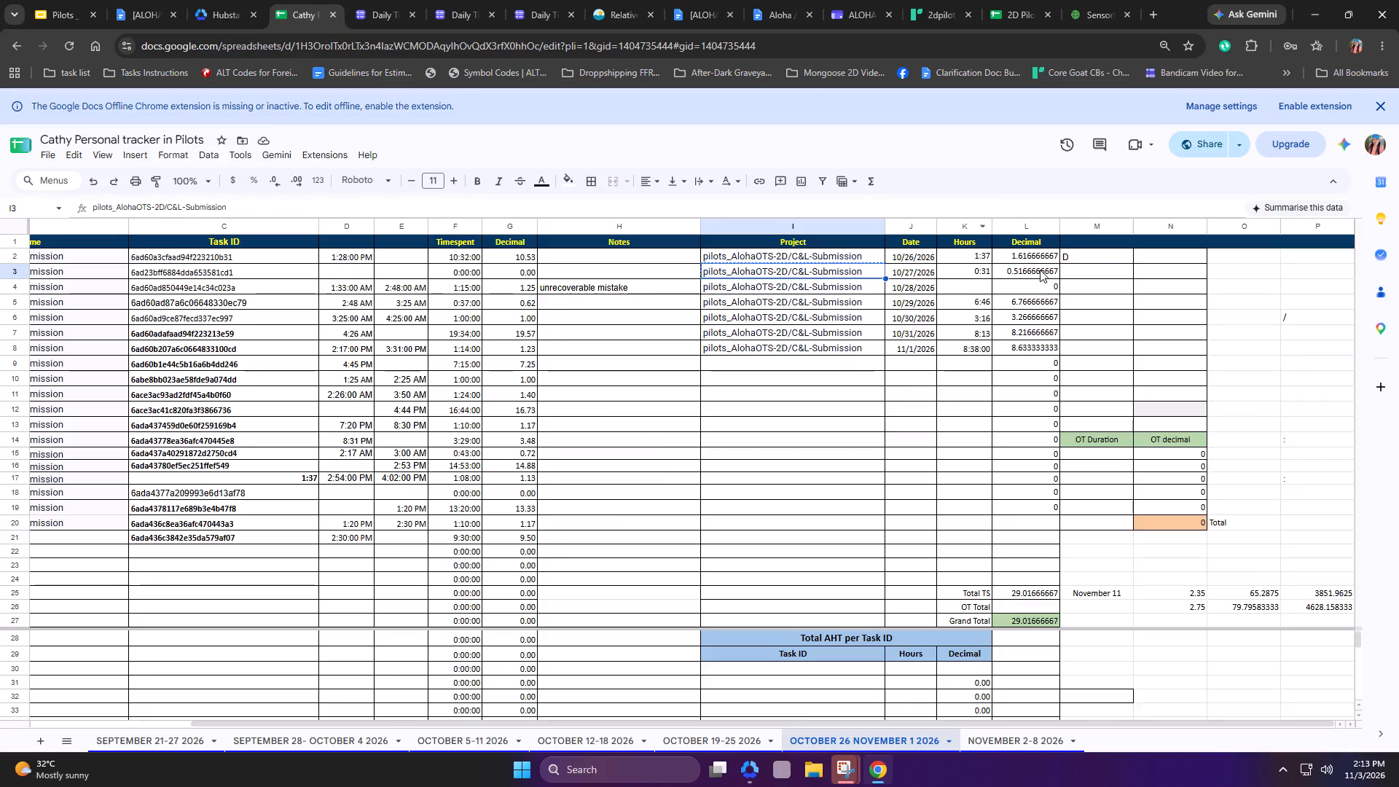
left_click(1040, 270)
left_click(393, 0)
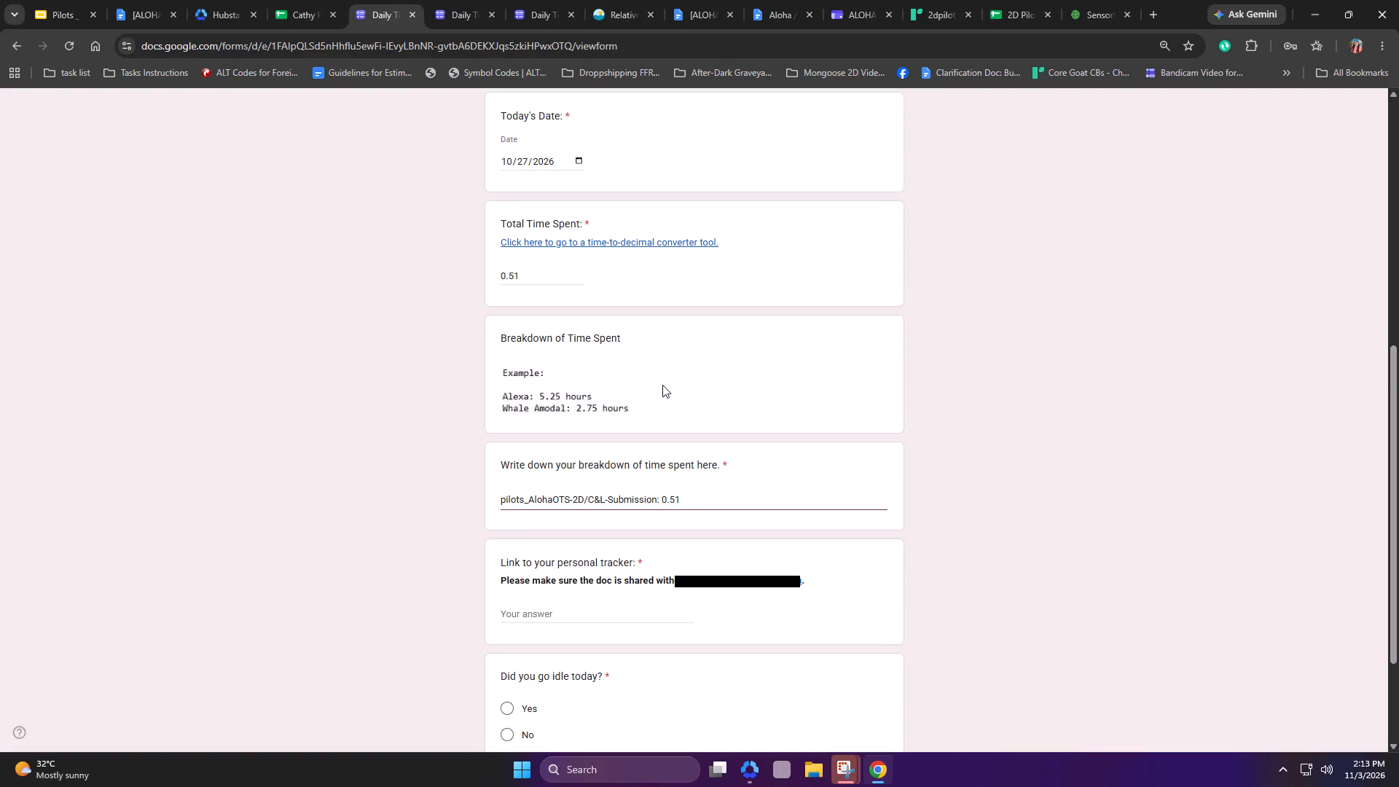
left_click(298, 0)
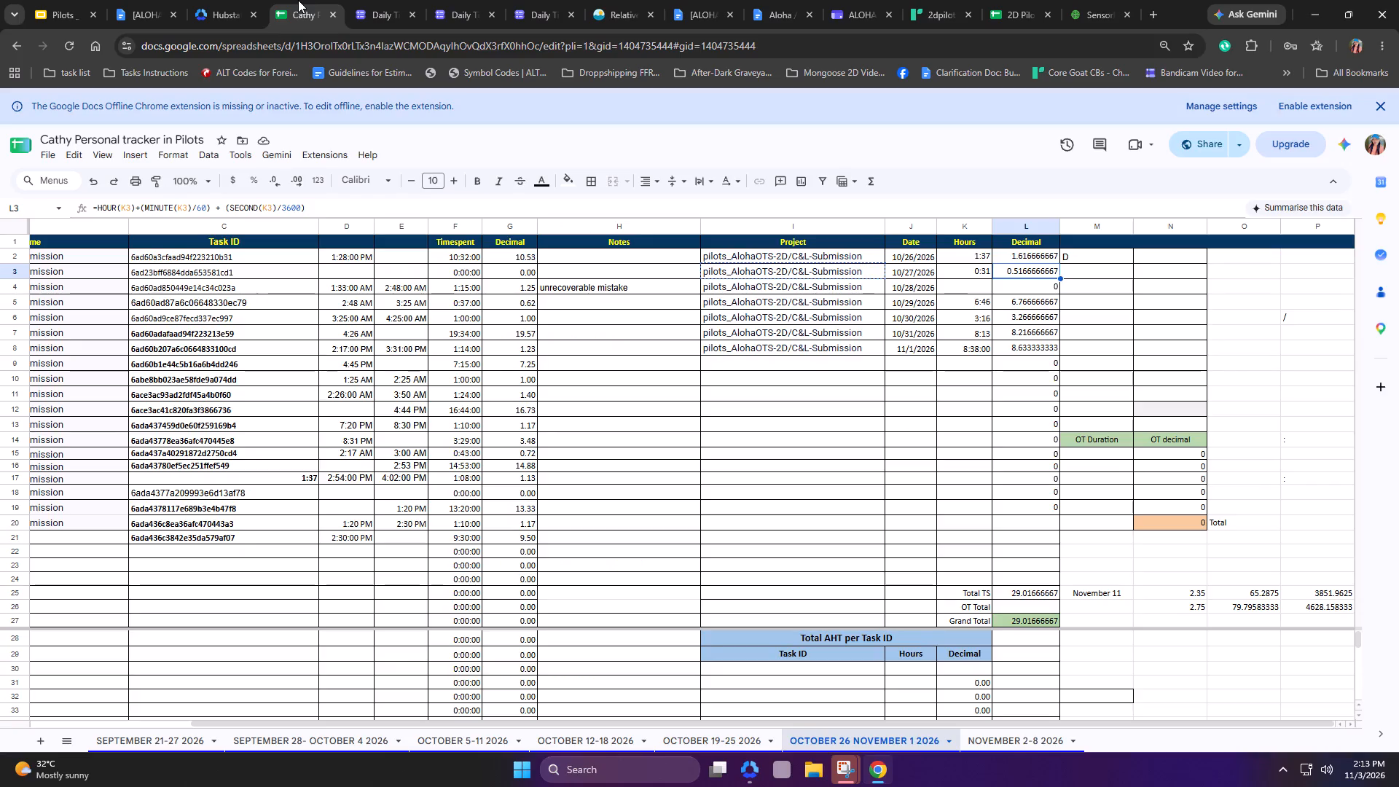
left_click(374, 0)
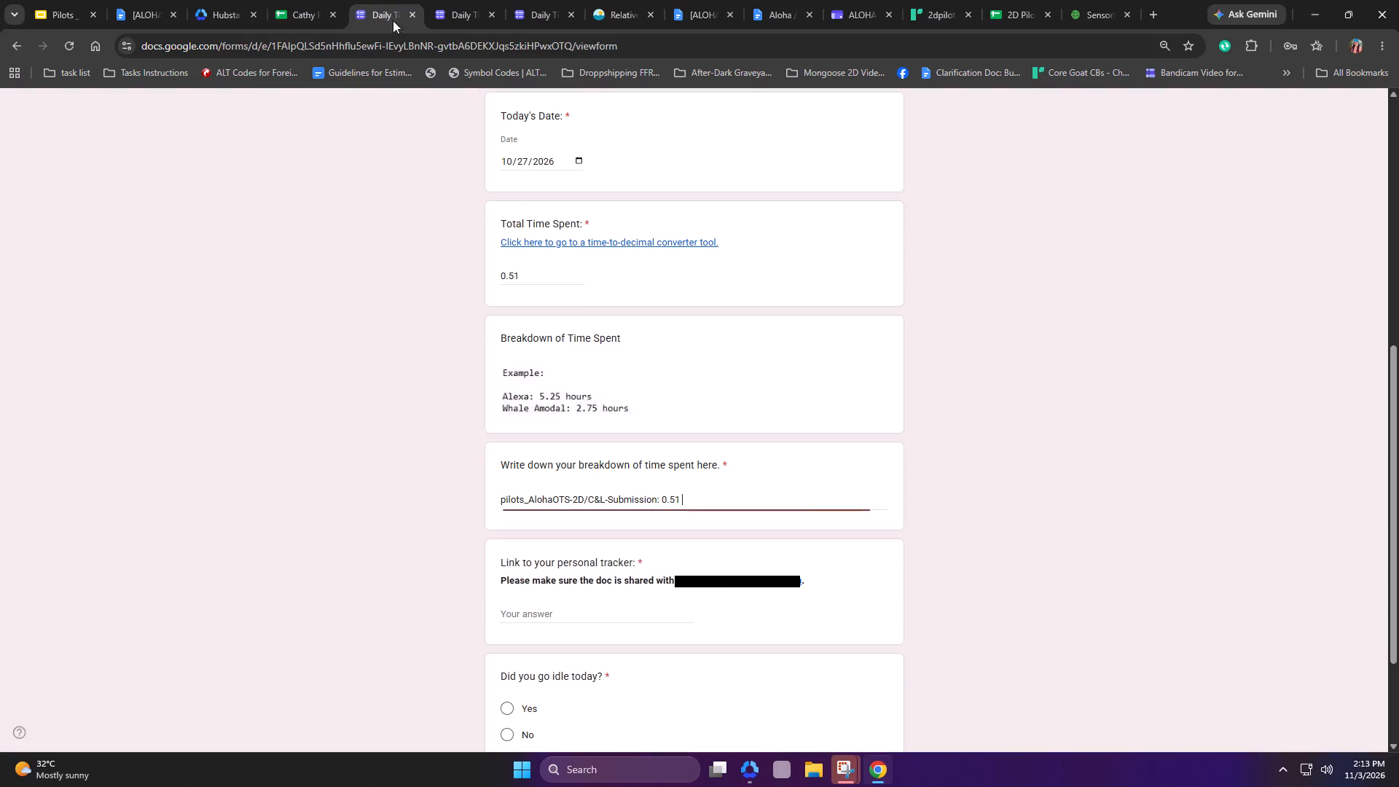
Copy the personal tracker's web address into the October 27 form's "Link to your personal tracker" answer.
scroll(568, 476, "down", 2)
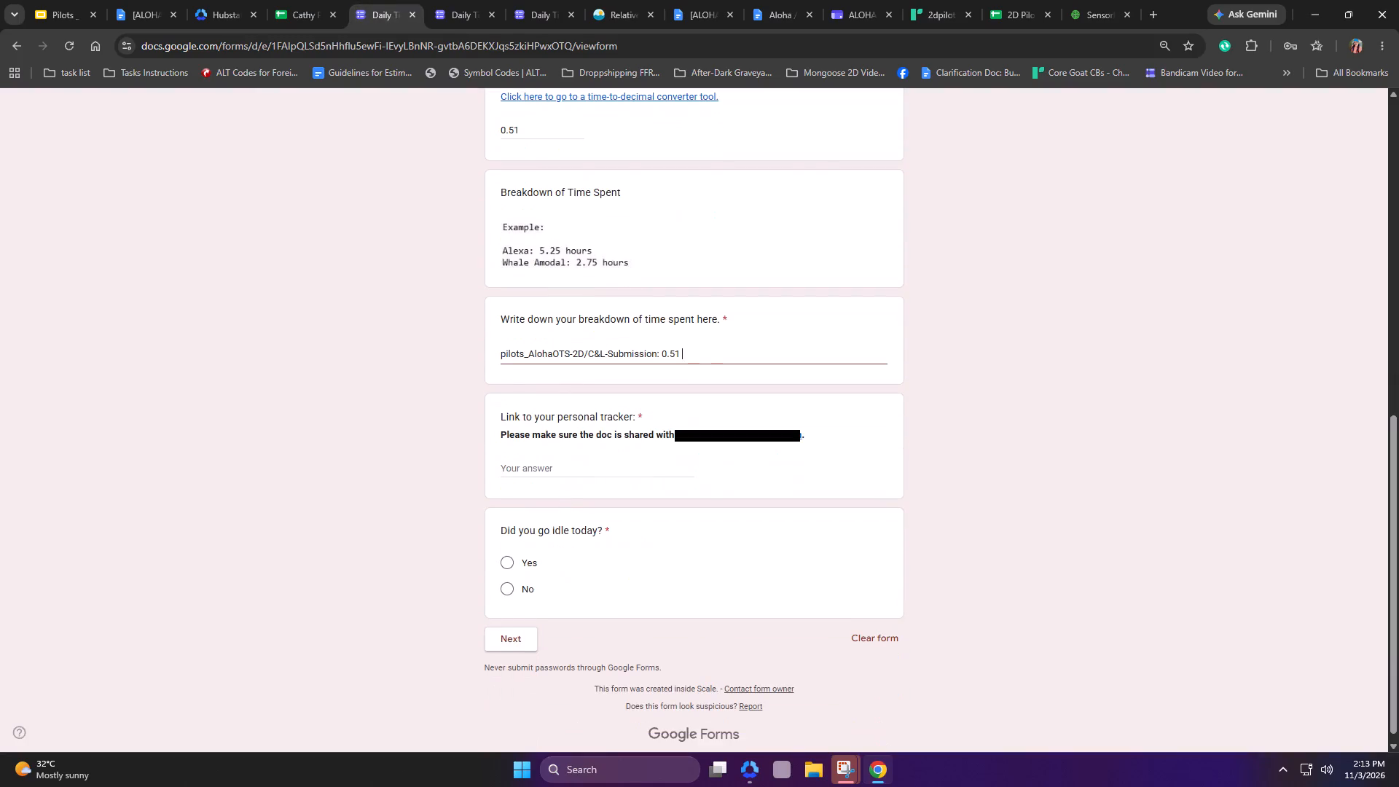
left_click(562, 464)
left_click(309, 0)
left_click(312, 45)
key("ctrl+c")
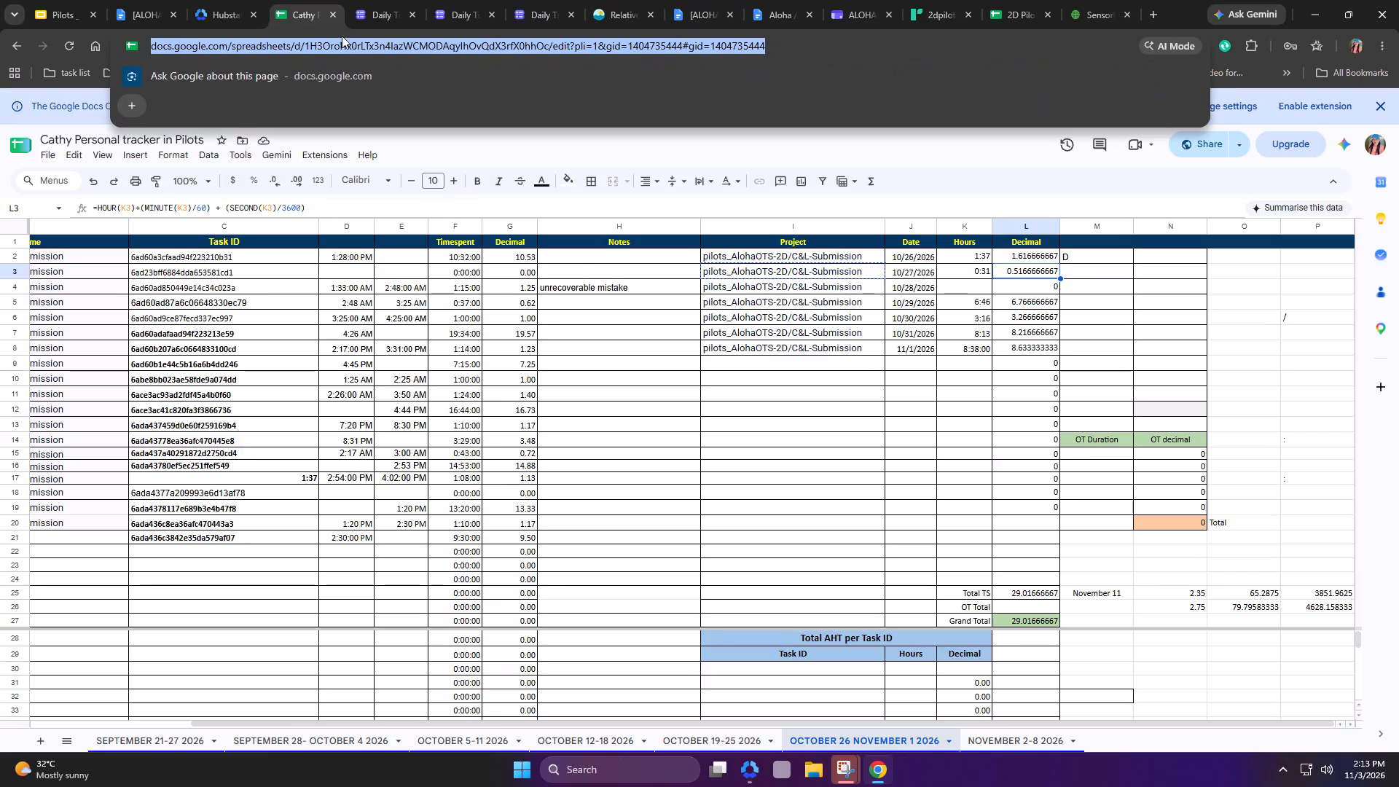
left_click(371, 5)
left_click(555, 478)
left_click(555, 470, "ctrl")
key("ctrl+v")
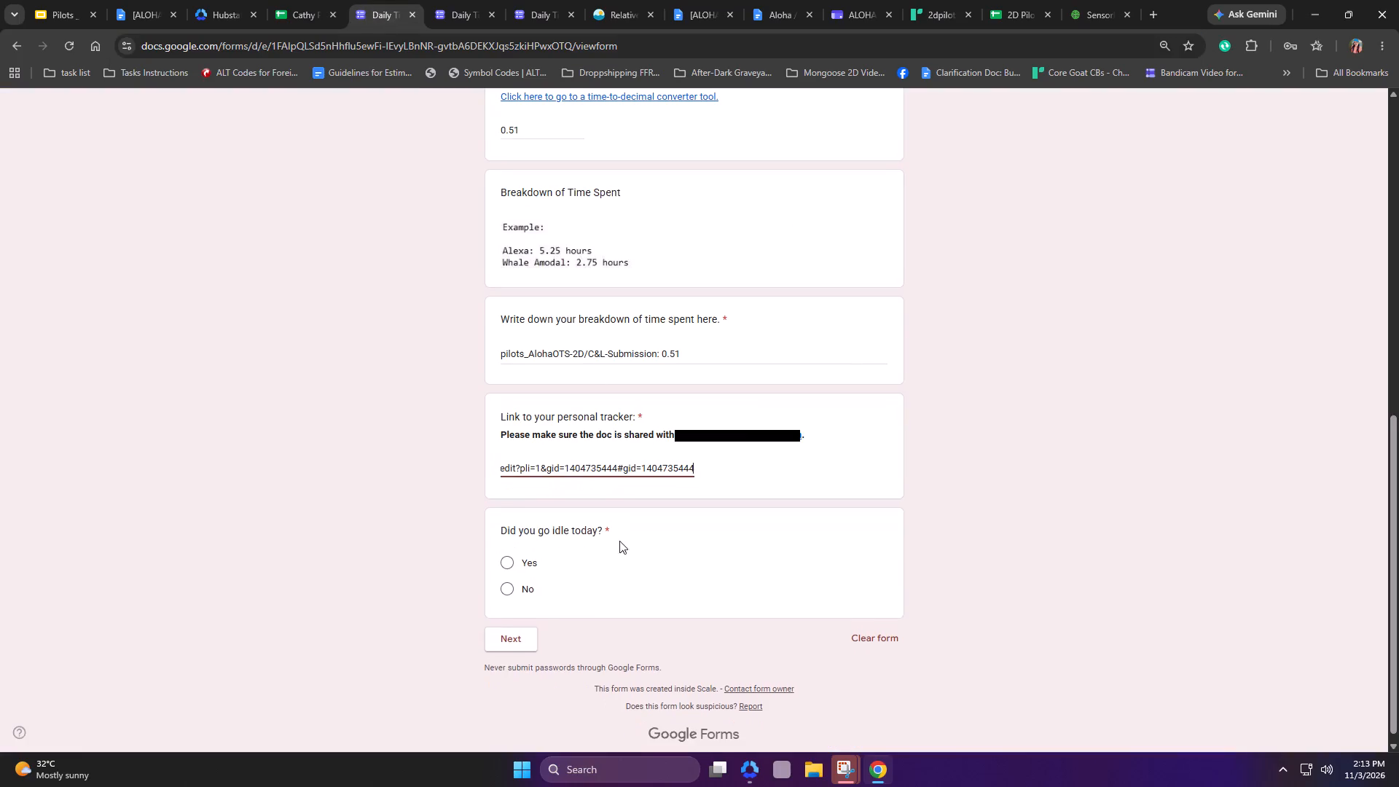
Answer No to "Did you go idle today?" and continue to the form's acknowledgment page.
scroll(619, 539, "down", 10)
left_click(507, 582)
scroll(586, 570, "down", 9)
left_click(524, 631)
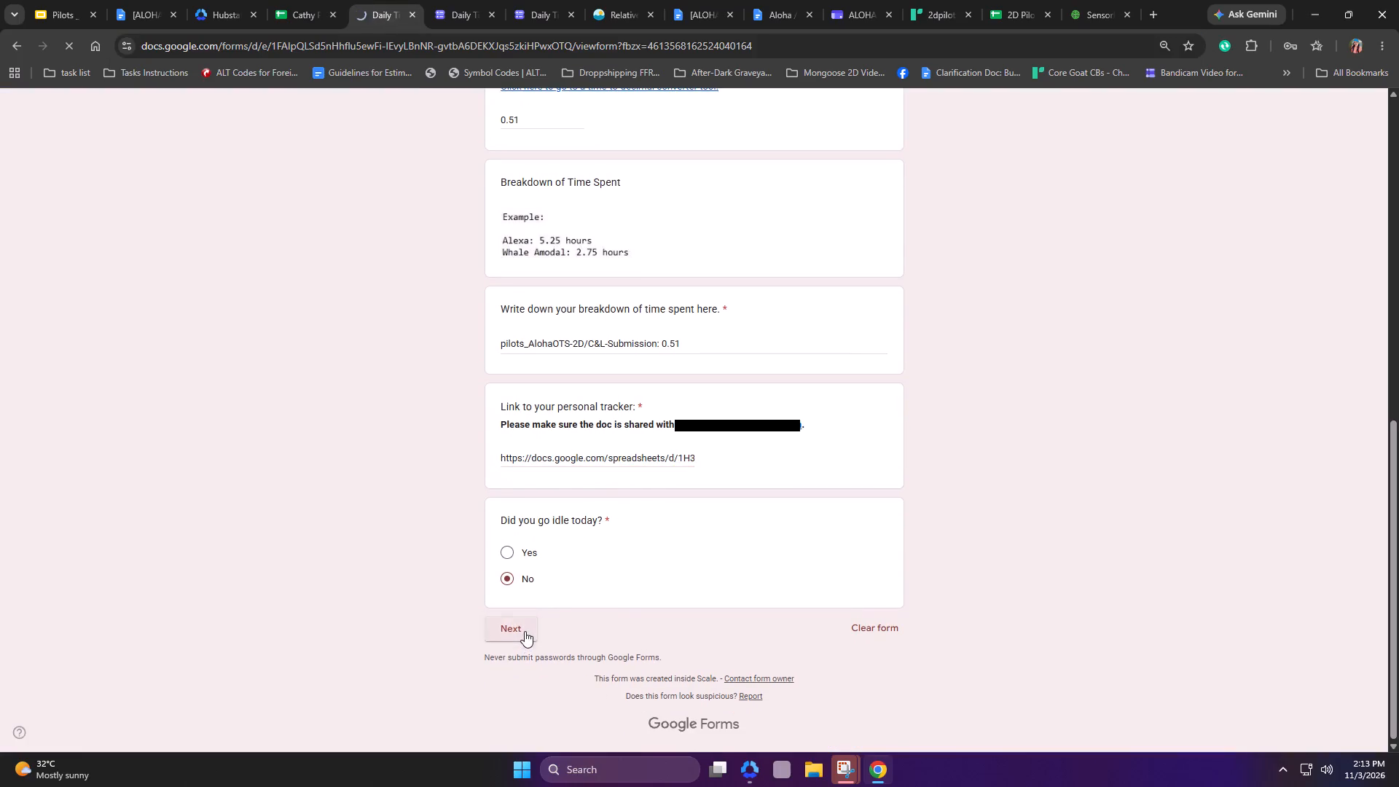
Confirm the acknowledgment with Yes, request a copy of the responses, and submit the October 27 form.
left_click(510, 519)
left_click(512, 585)
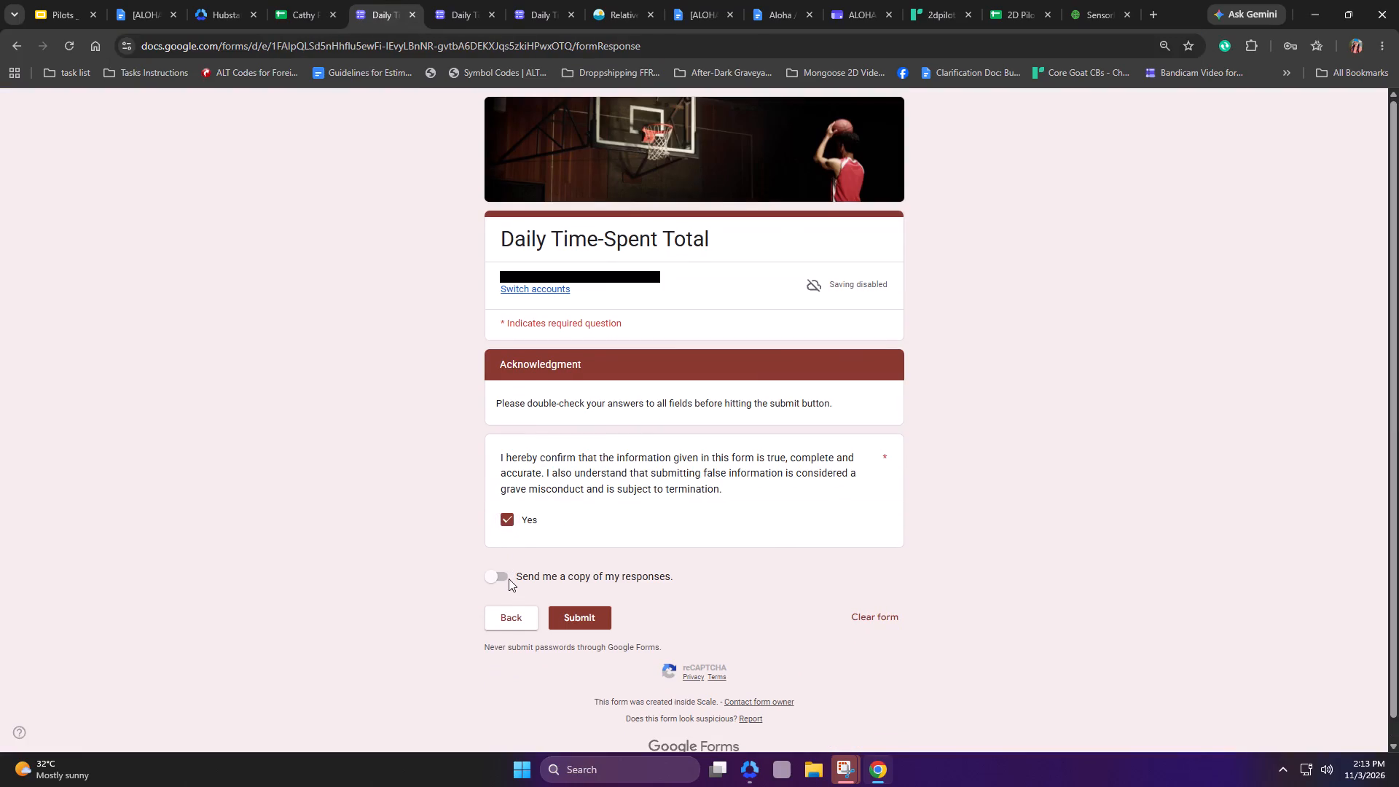
left_click(509, 579)
scroll(568, 643, "down", 5)
left_click(581, 598)
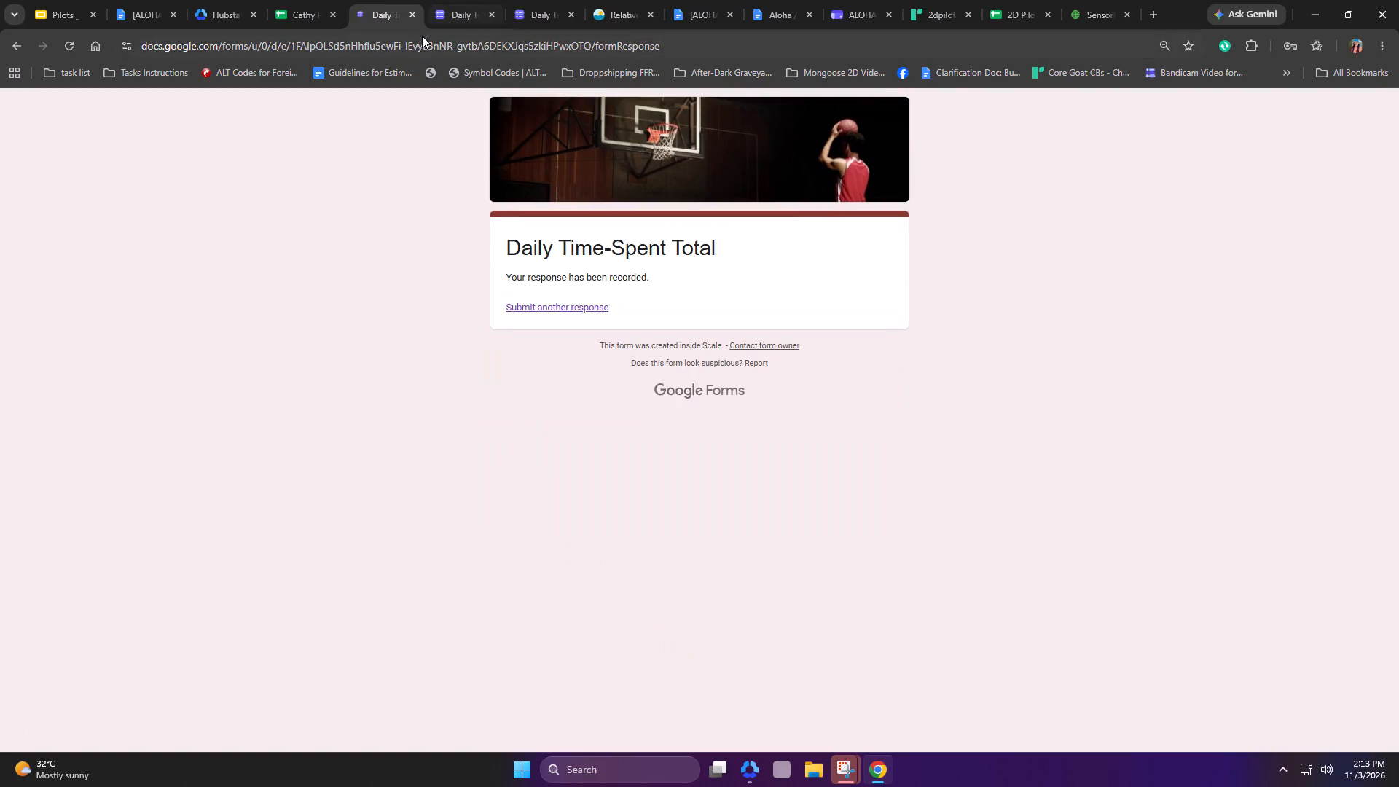
Close the submitted October 27 Daily Time-Spent Total form.
left_click(414, 19)
Mark the 10/27/2026 row in the personal tracker with "D" by filling down the mark from the row above.
left_click(292, 4)
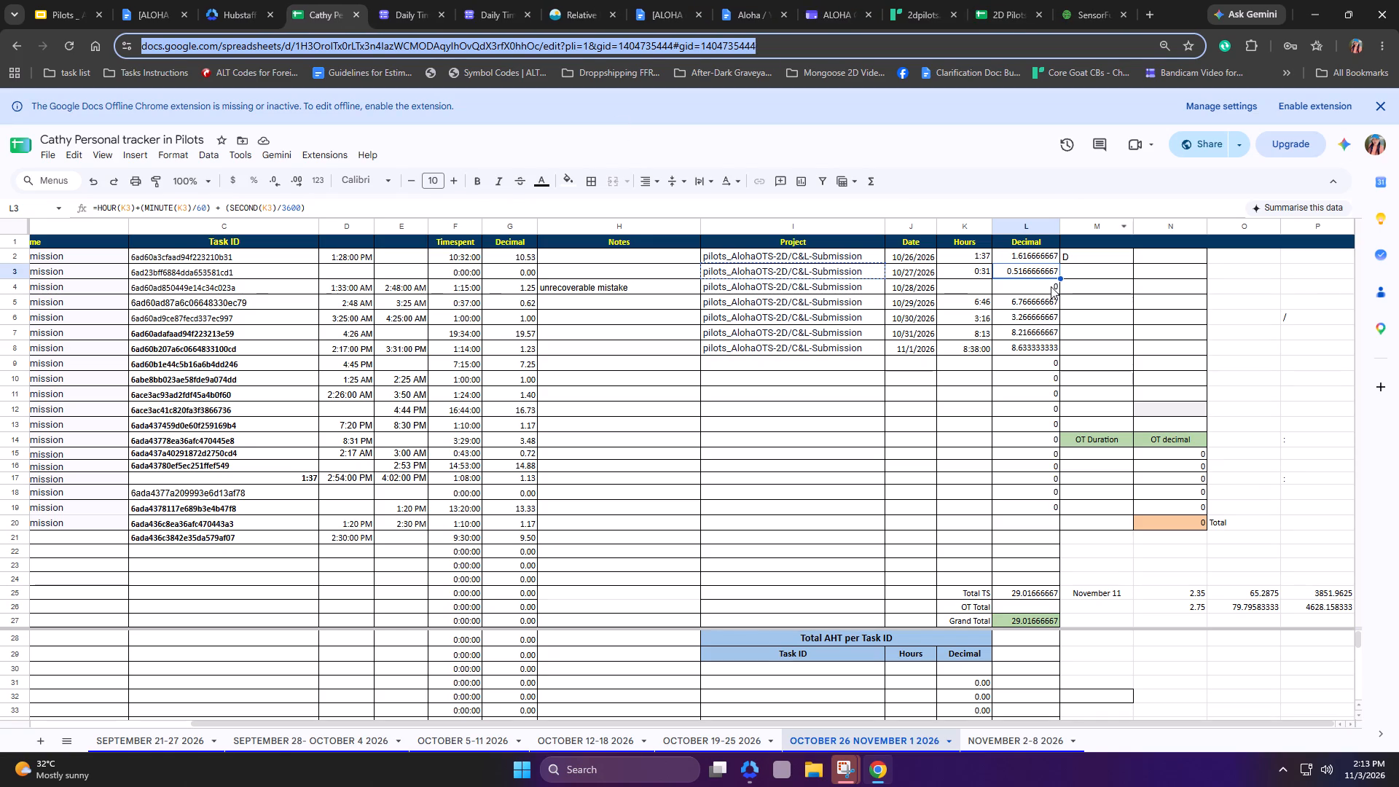
left_click(1081, 255)
left_click_drag(1136, 264, 1136, 270)
left_click(1113, 286)
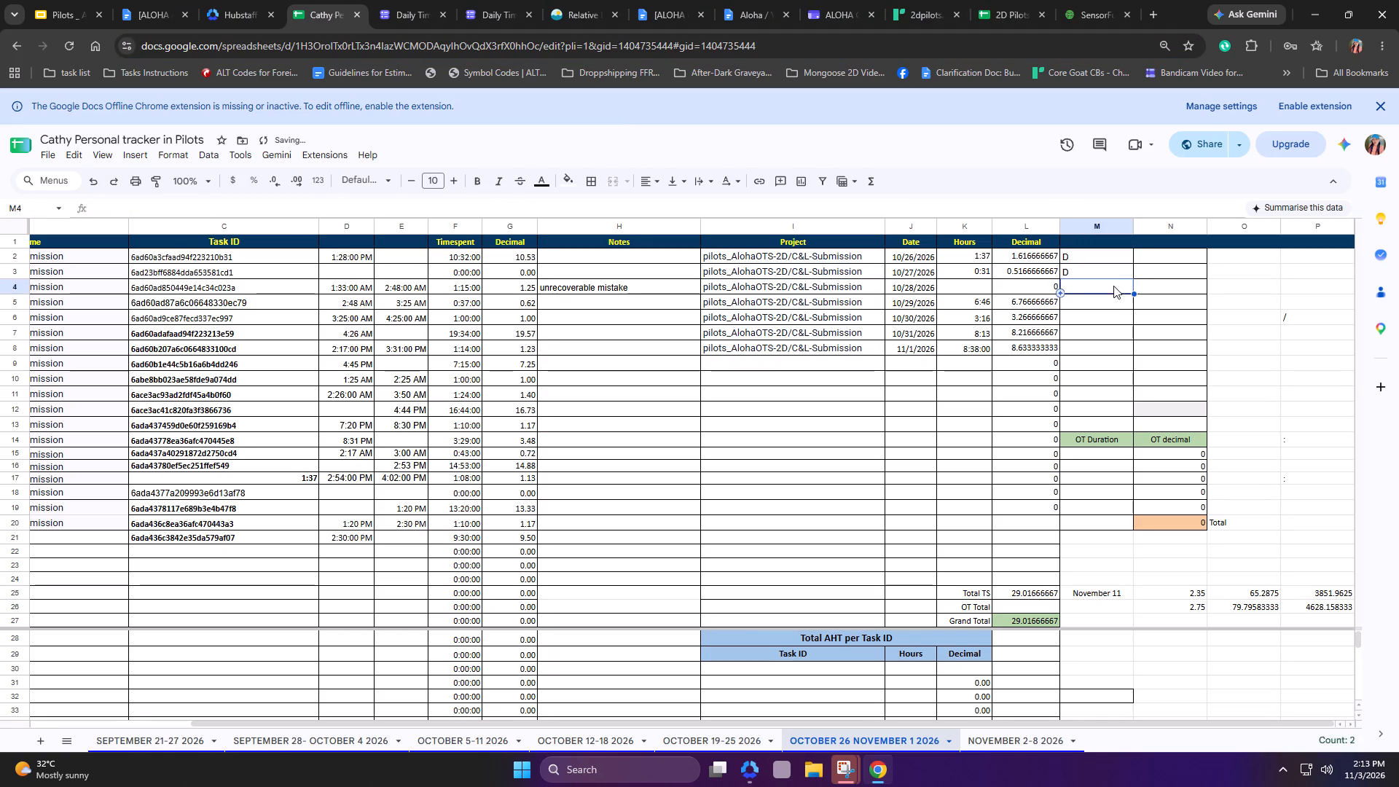
Check the timesheet for the next worked day and set the next form's date to 10/29/2026.
left_click(329, 0)
left_click(238, 0)
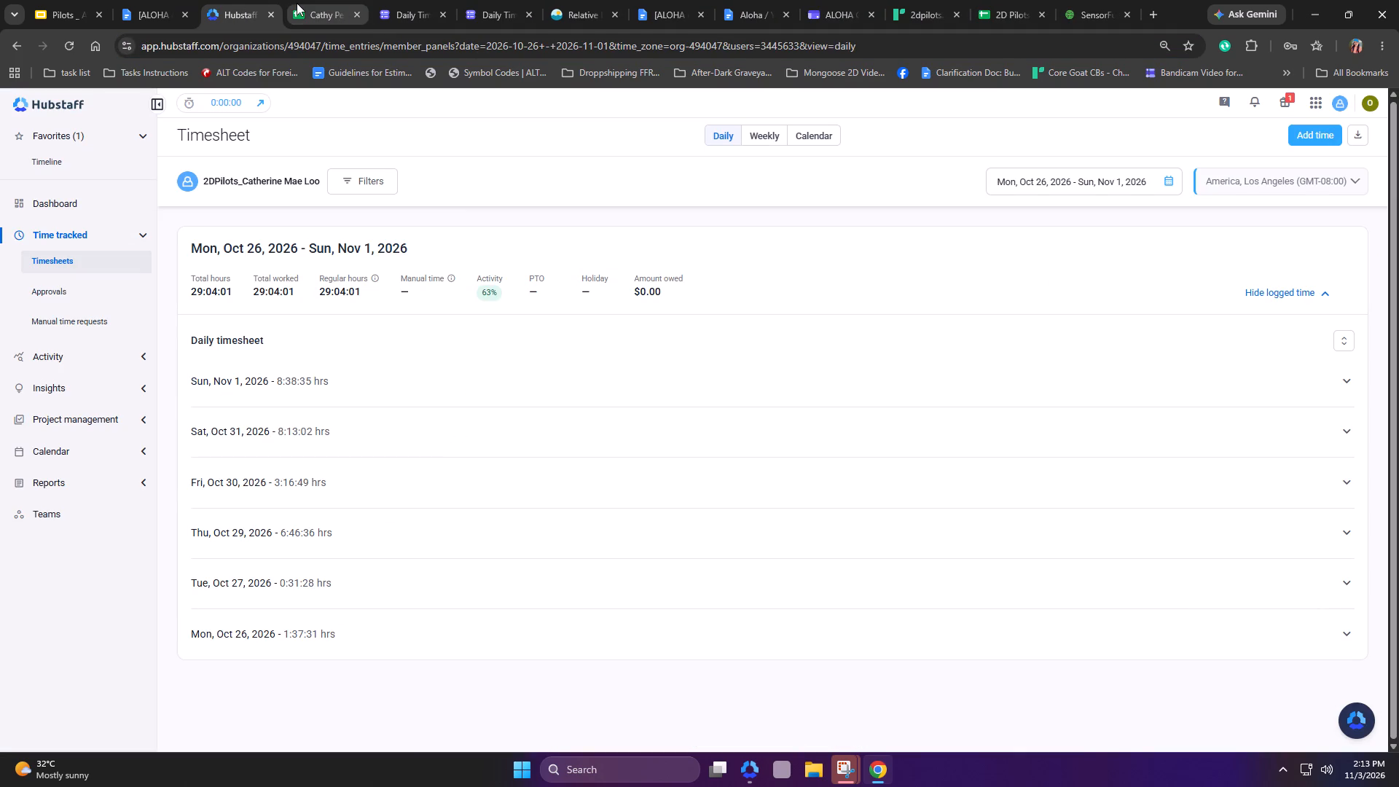
left_click(297, 3)
left_click(394, 1)
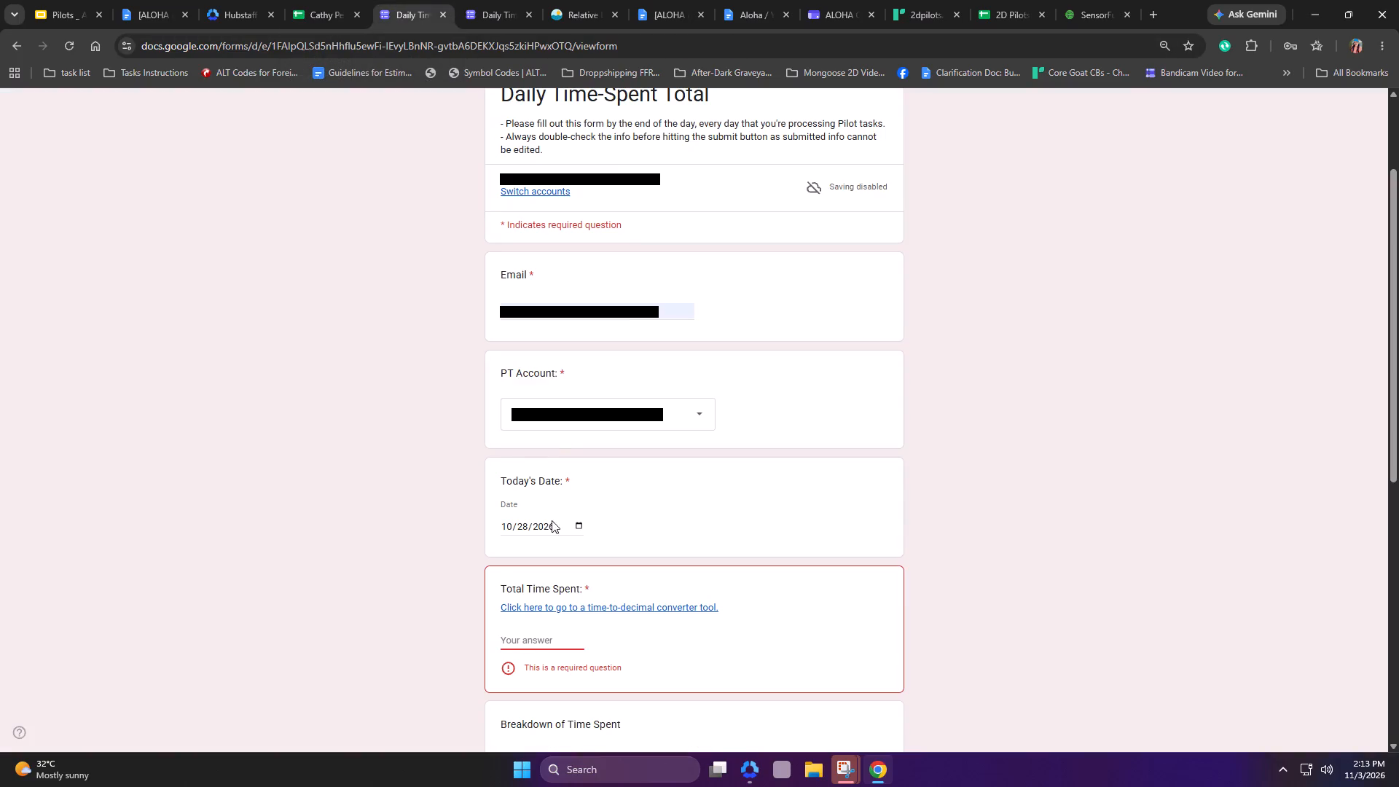
left_click(573, 525)
double_click(582, 526)
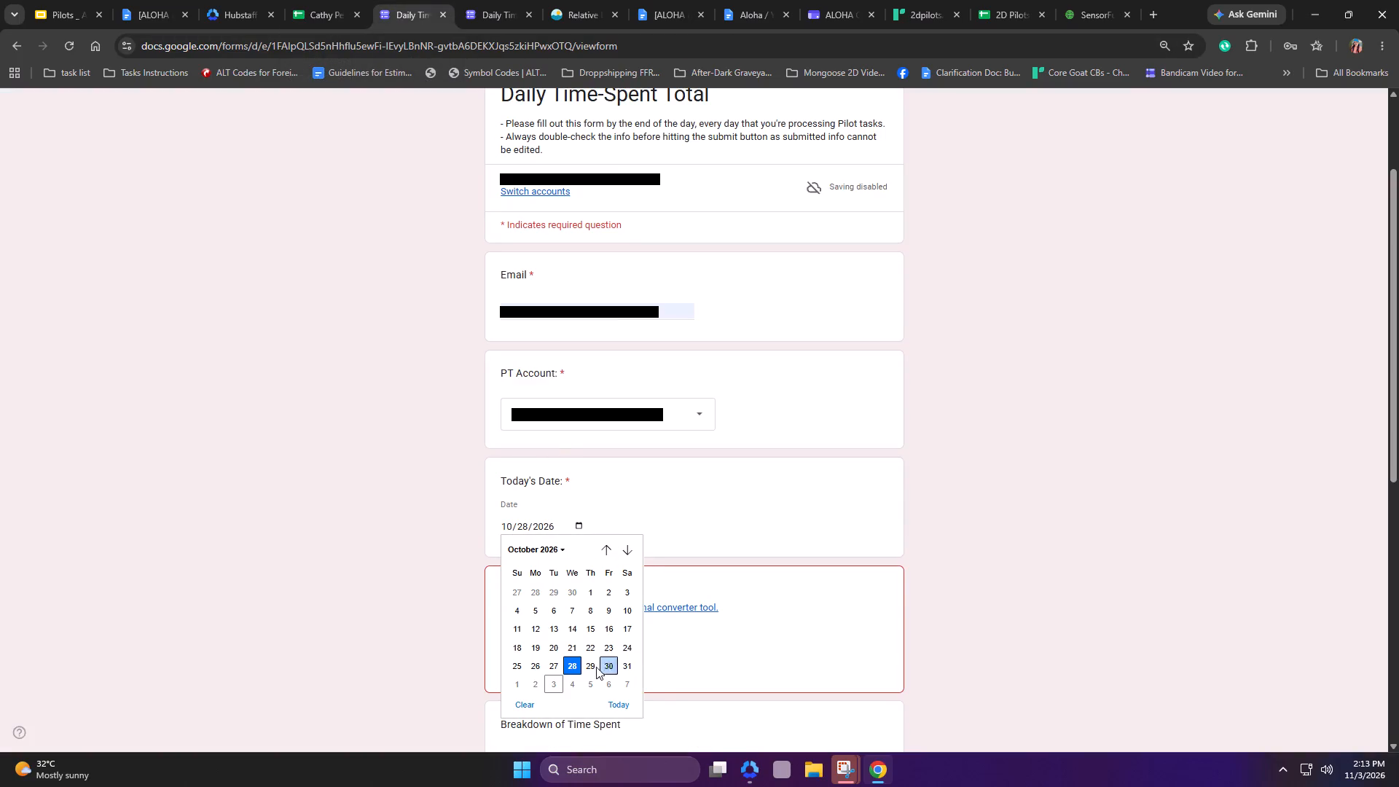
left_click(592, 666)
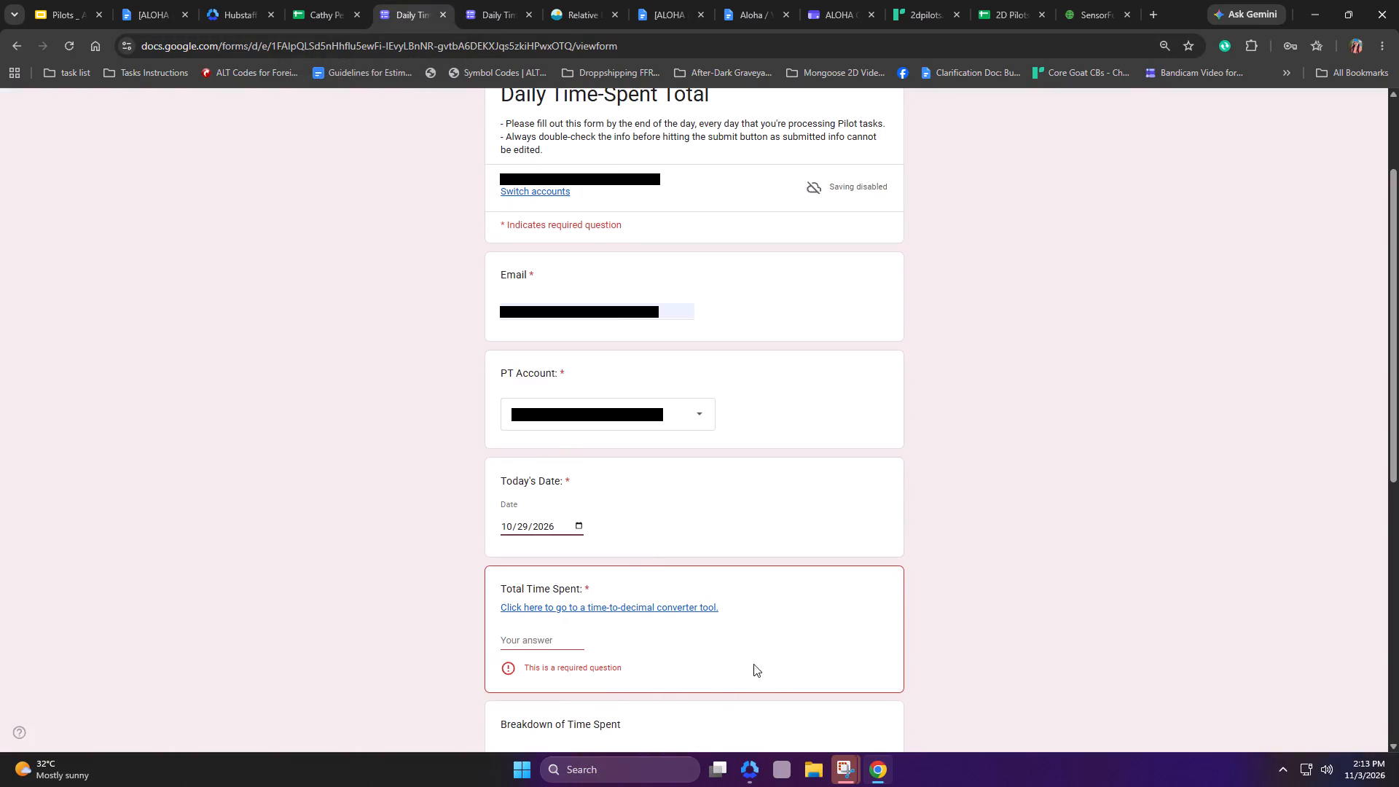
Set the date to 10/30/2026 in the second open Daily Time-Spent Total form.
left_click(491, 0)
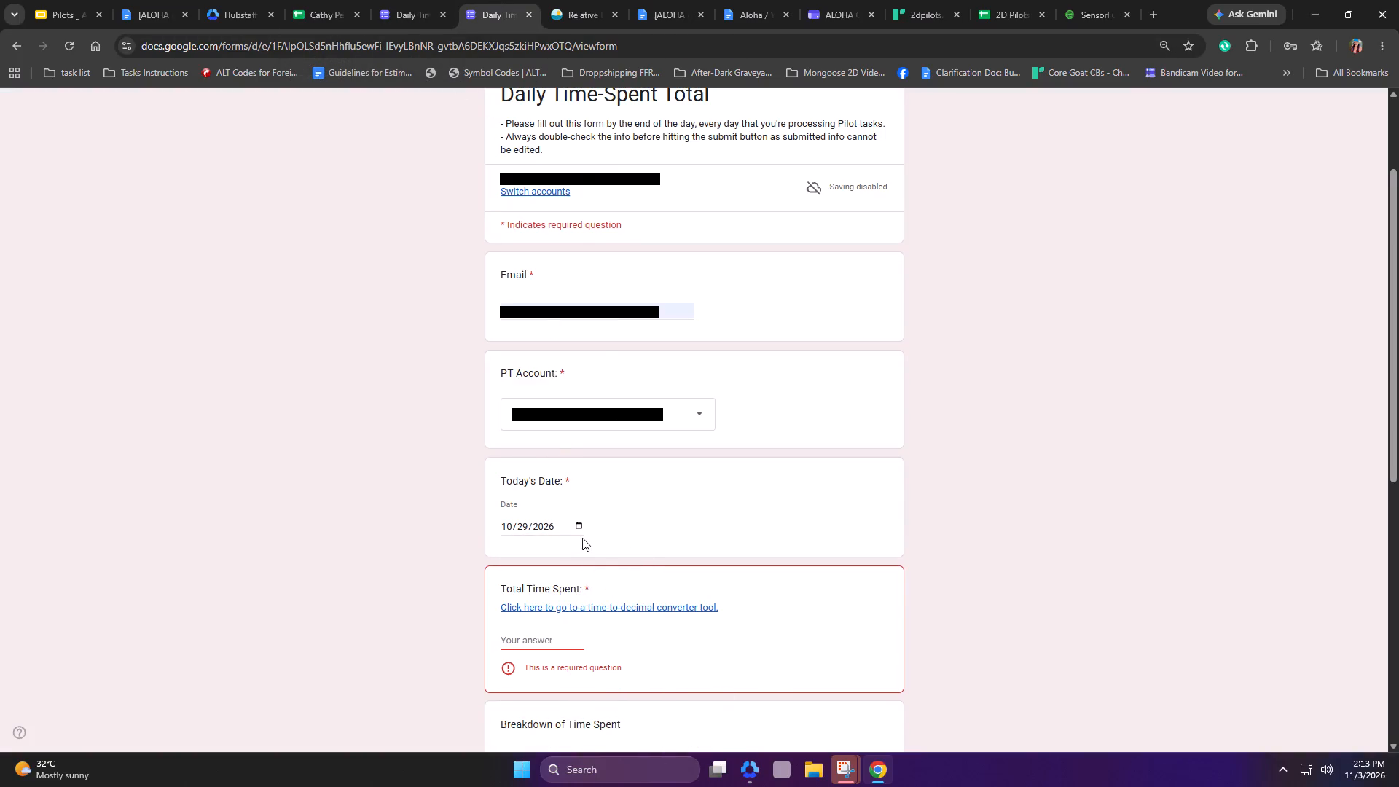
left_click(577, 521)
left_click(613, 670)
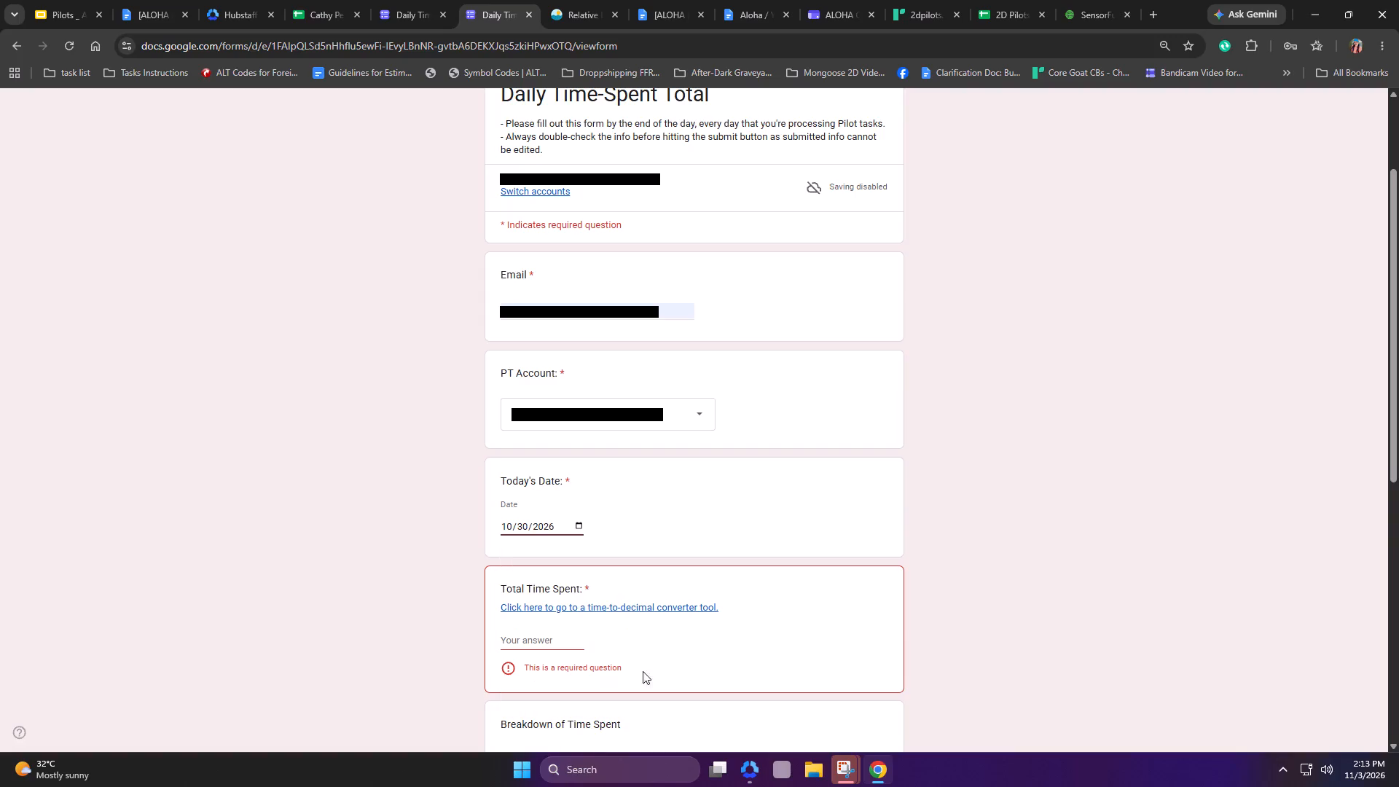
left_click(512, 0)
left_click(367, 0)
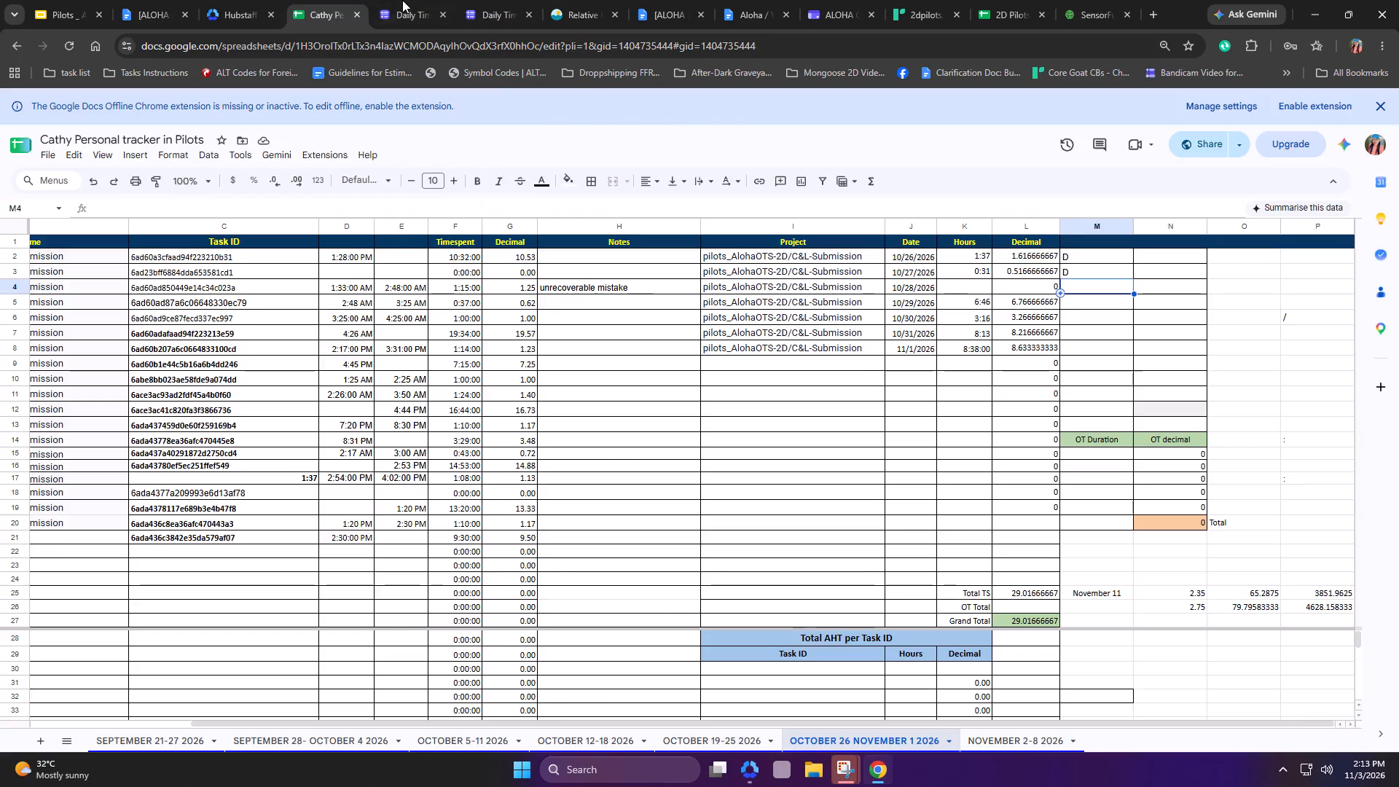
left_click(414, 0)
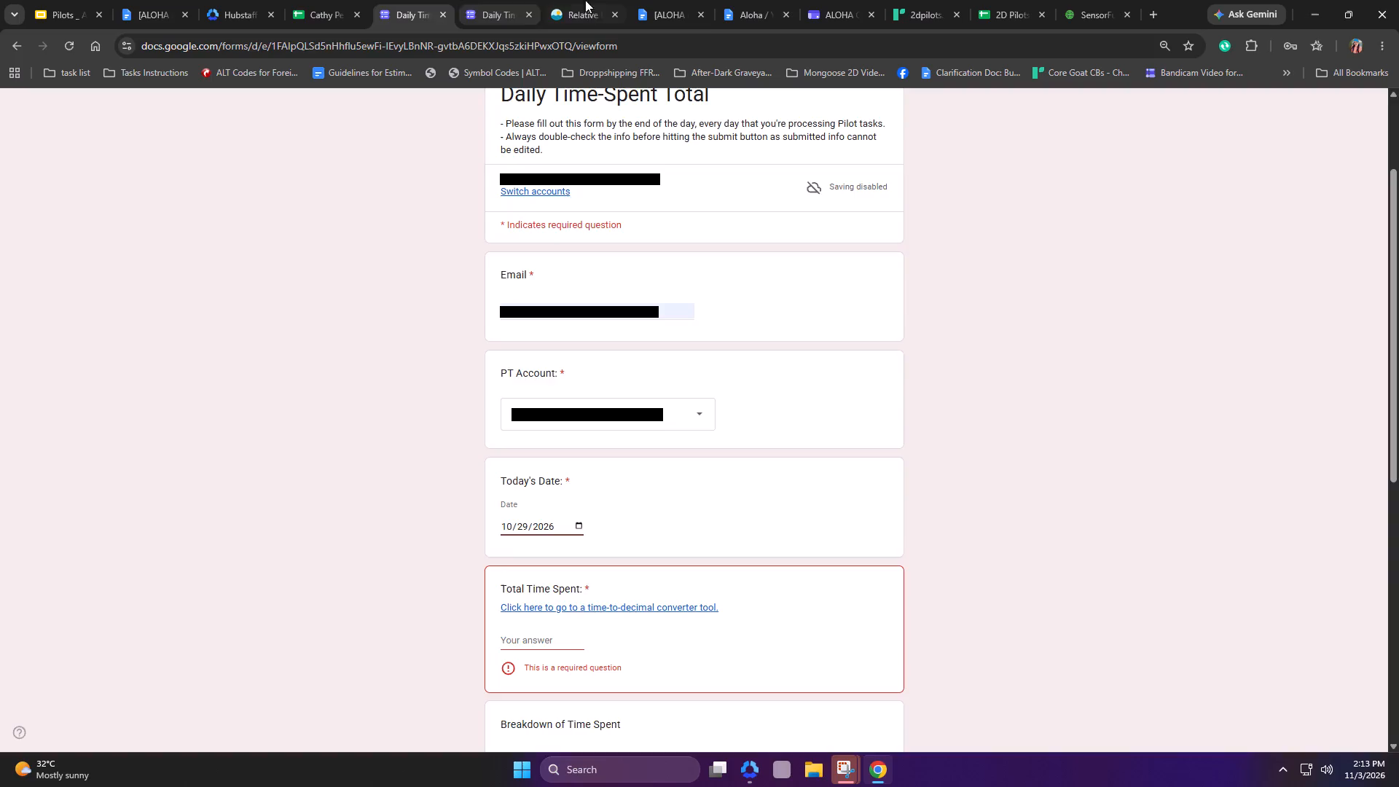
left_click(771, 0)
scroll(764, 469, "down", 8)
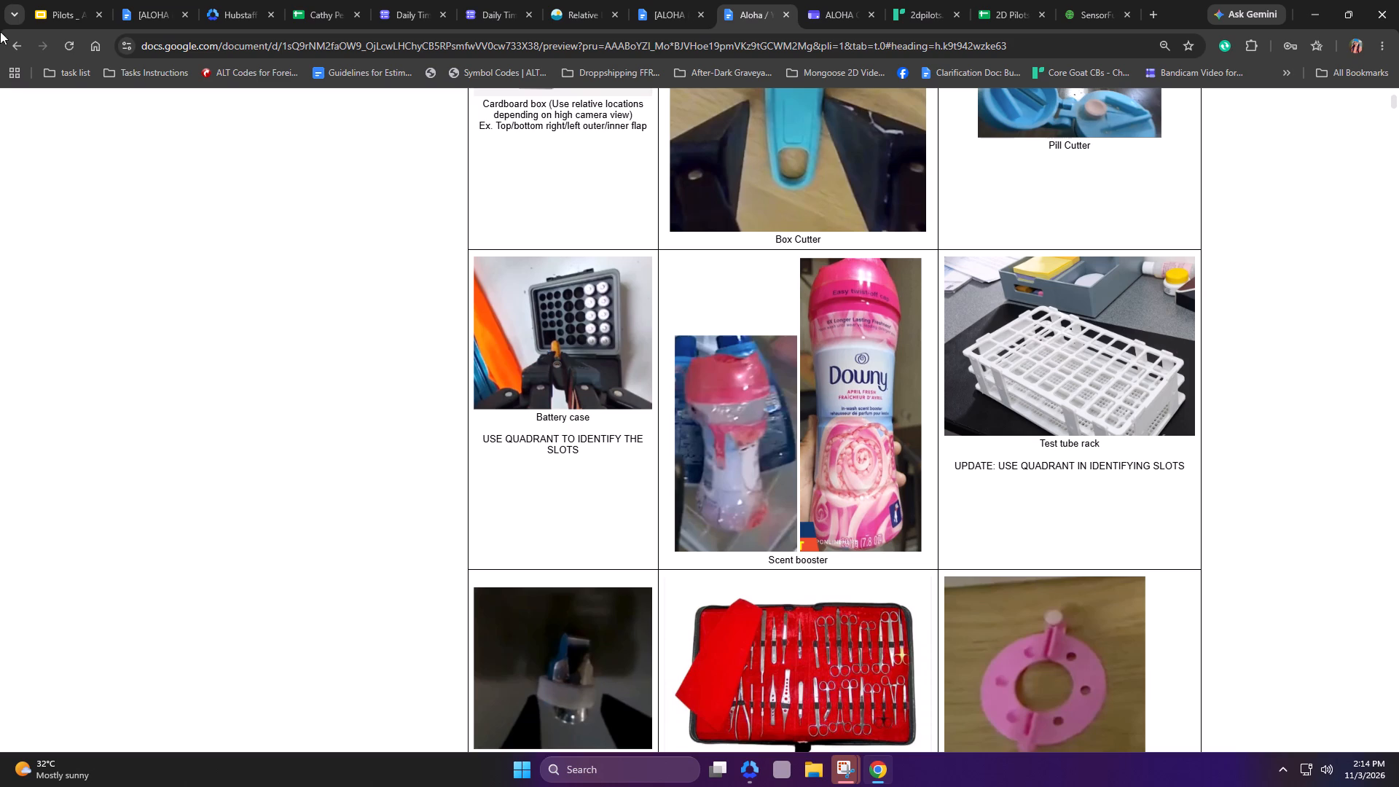
Compare the 10/29/2026 hours and decimal value in the personal tracker with the Hubstaff timesheet entry for that day.
left_click(307, 0)
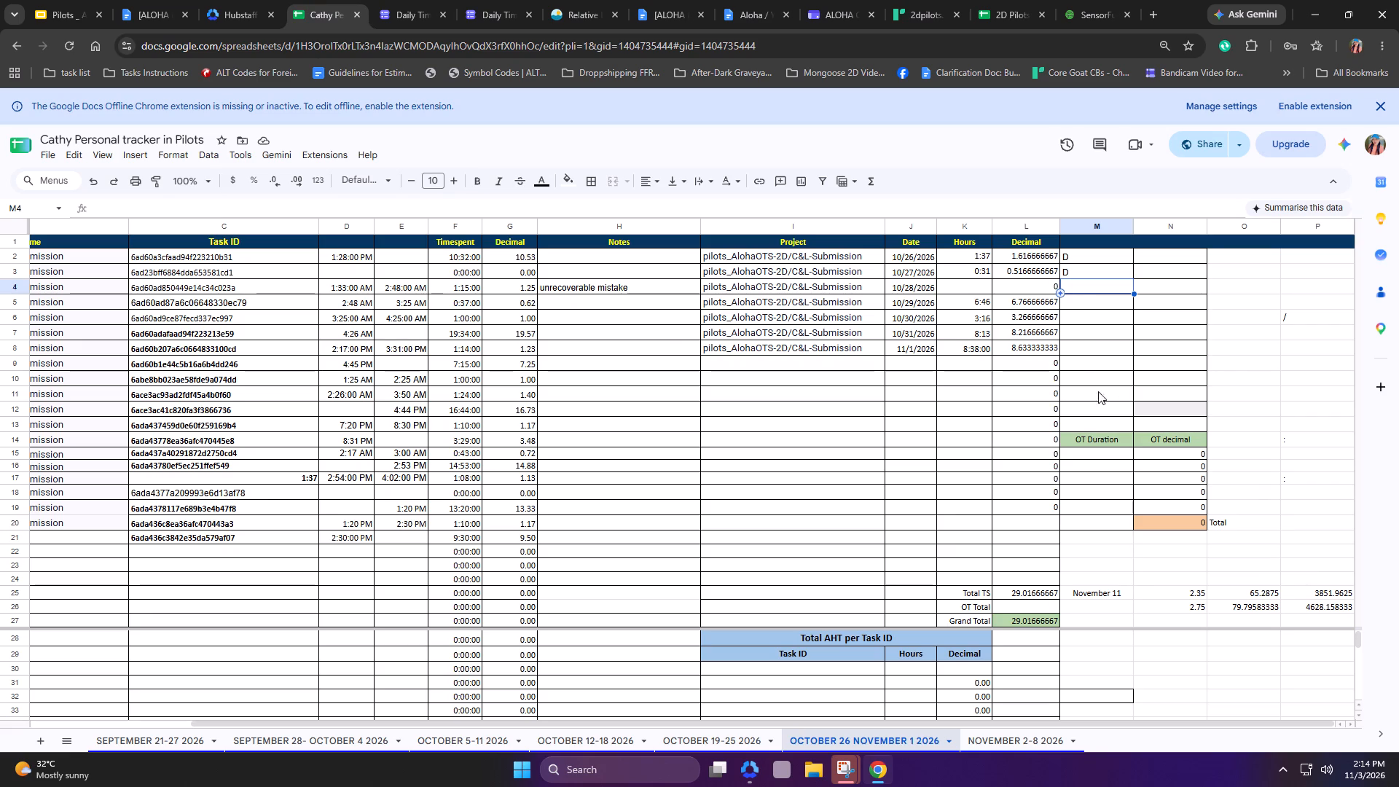
left_click(1078, 305)
left_click(1079, 284)
left_click(350, 0)
left_click(246, 0)
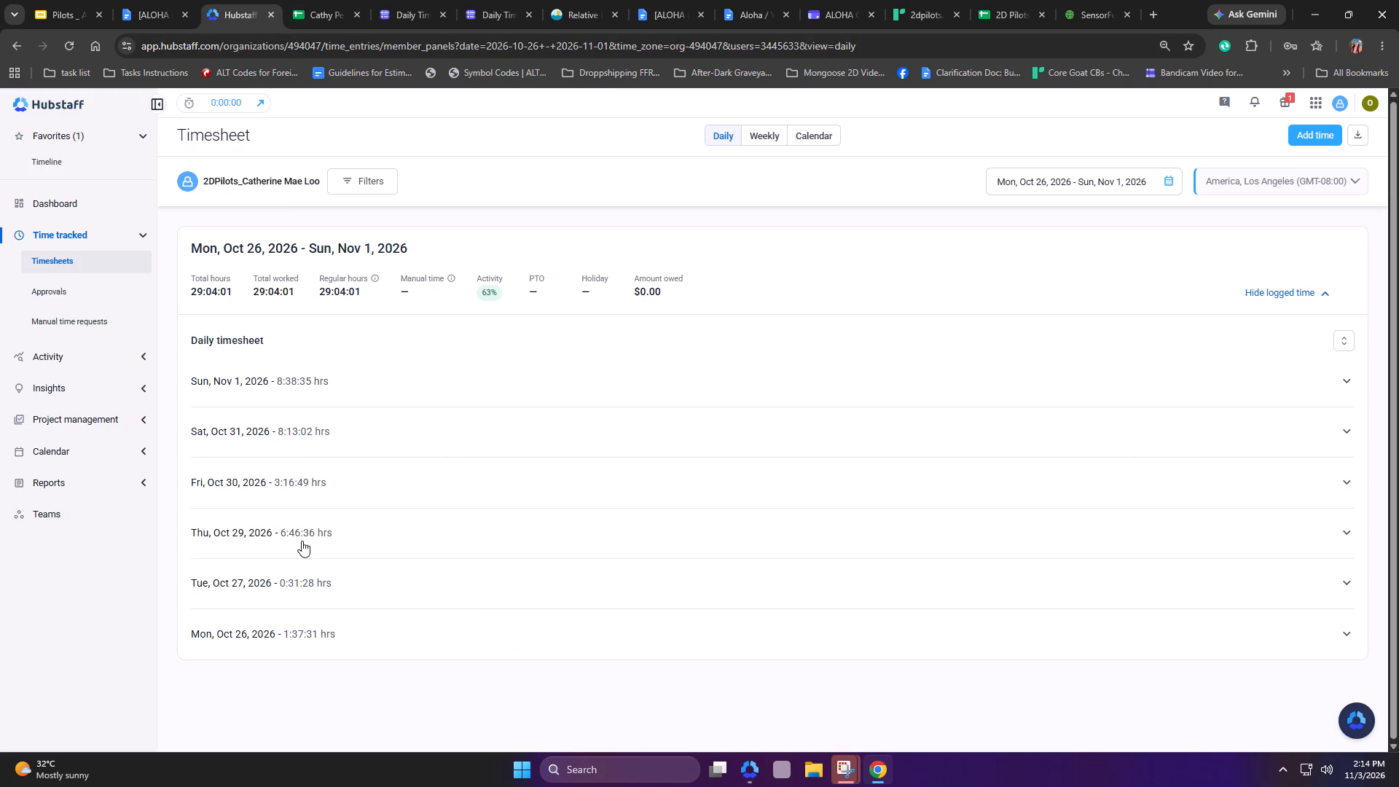
left_click(328, 2)
left_click(436, 0)
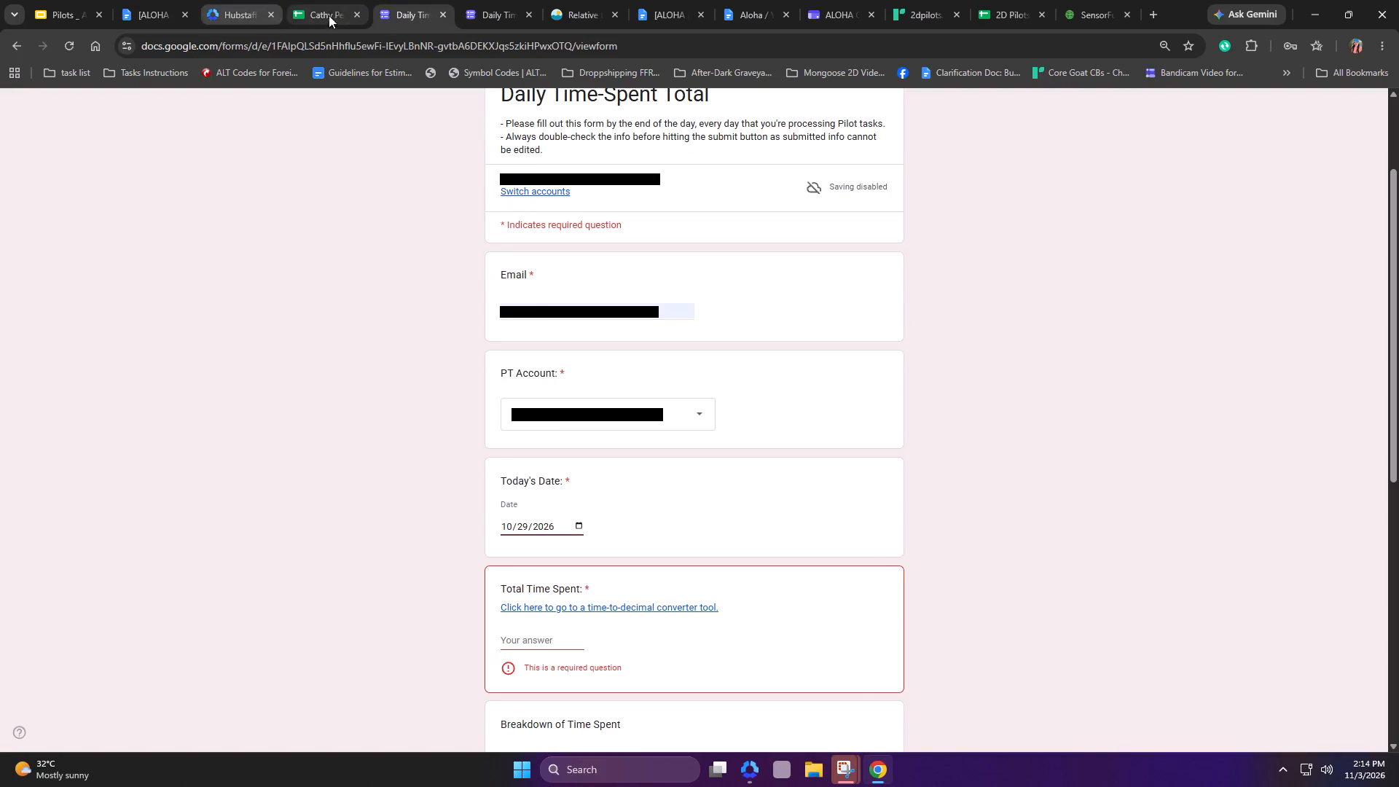
left_click(309, 9)
left_click(920, 308)
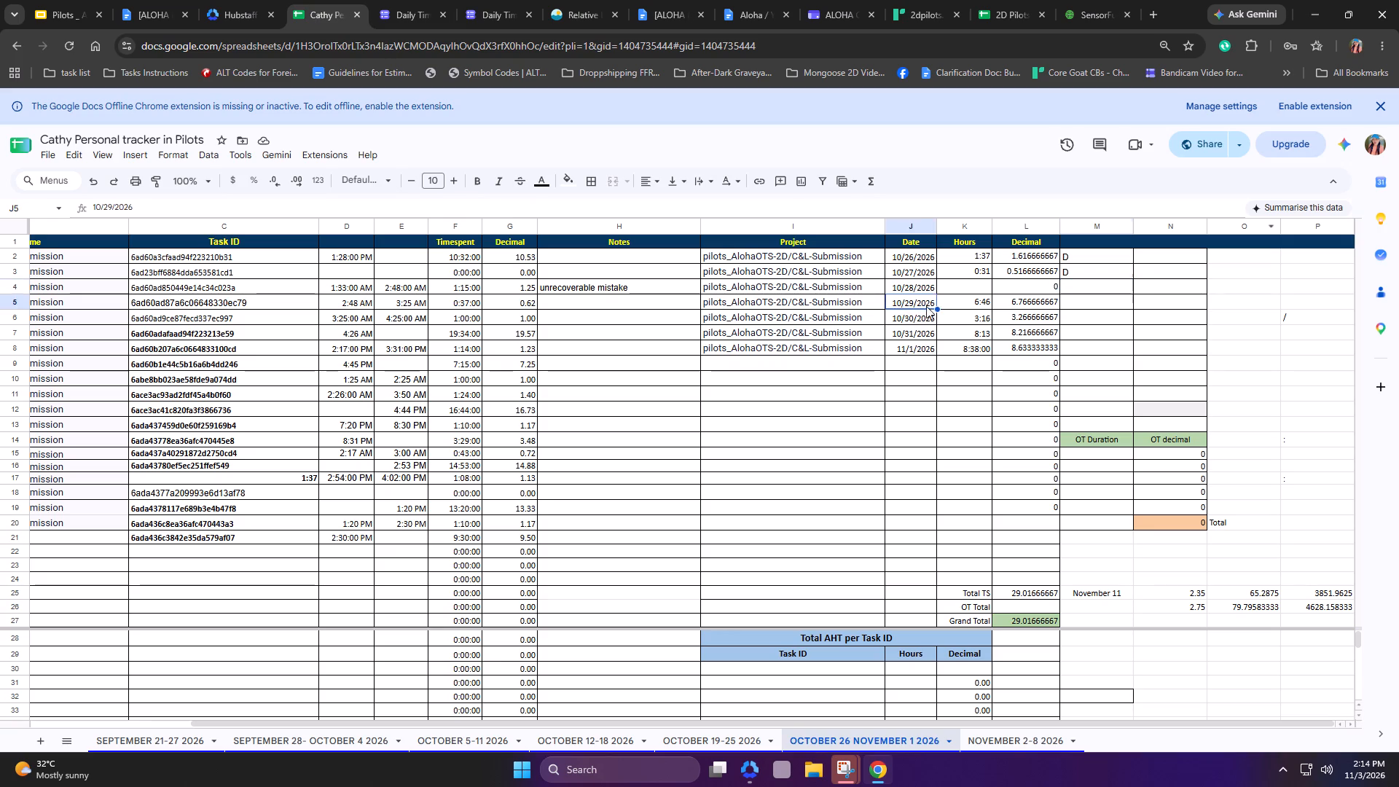
left_click(981, 305)
left_click(246, 0)
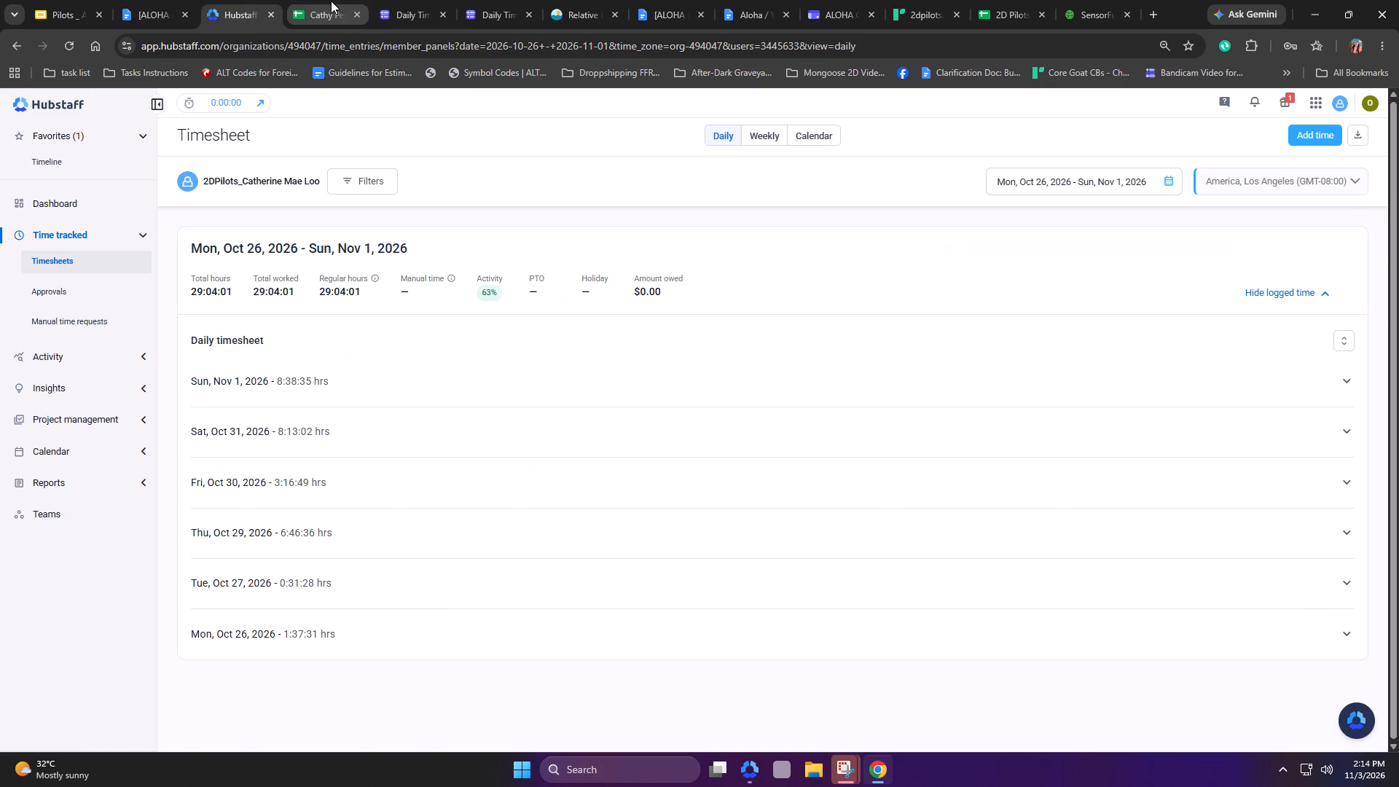
left_click(331, 1)
left_click(1019, 301)
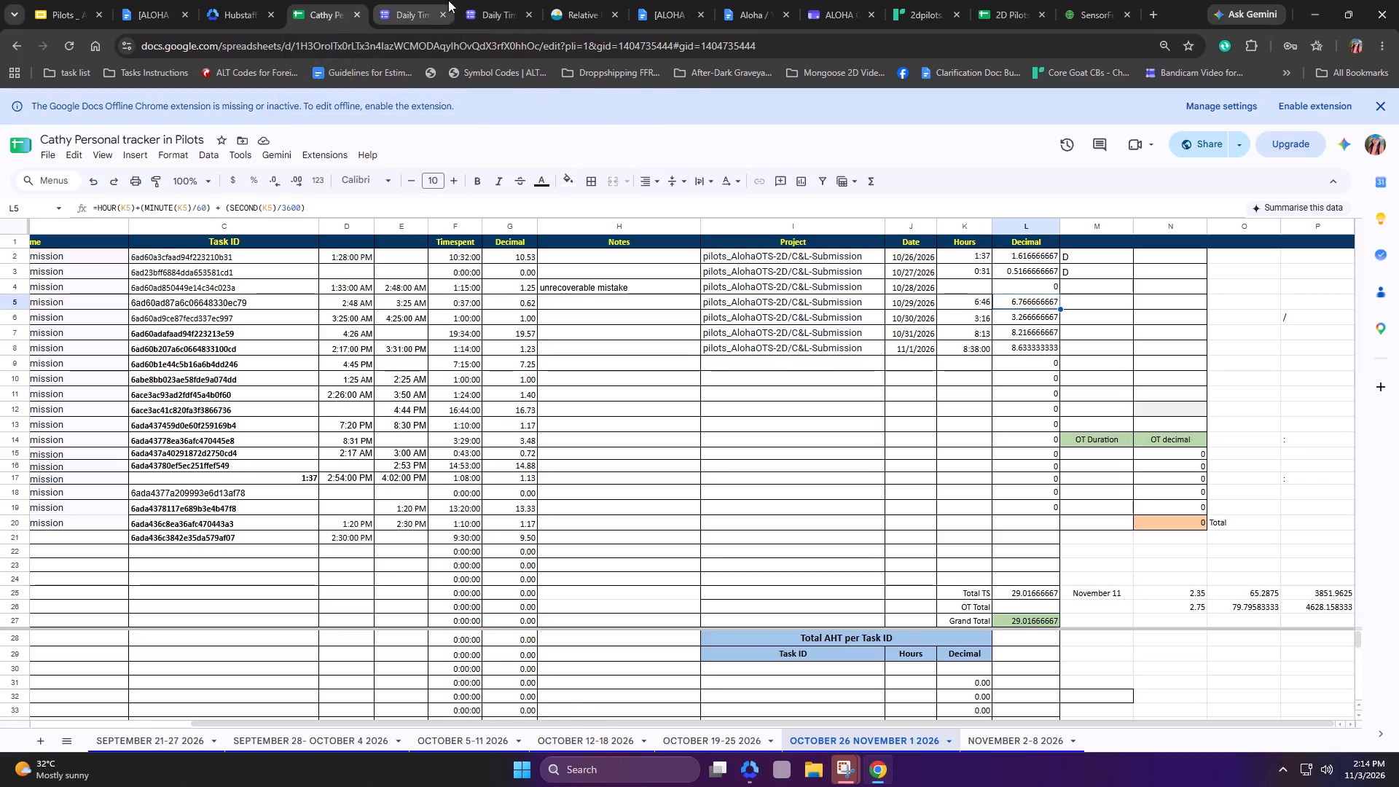
Enter 6.76 as the total time spent in the 10/29/2026 form.
left_click(420, 0)
scroll(549, 564, "down", 2)
left_click(535, 509)
left_click(535, 503)
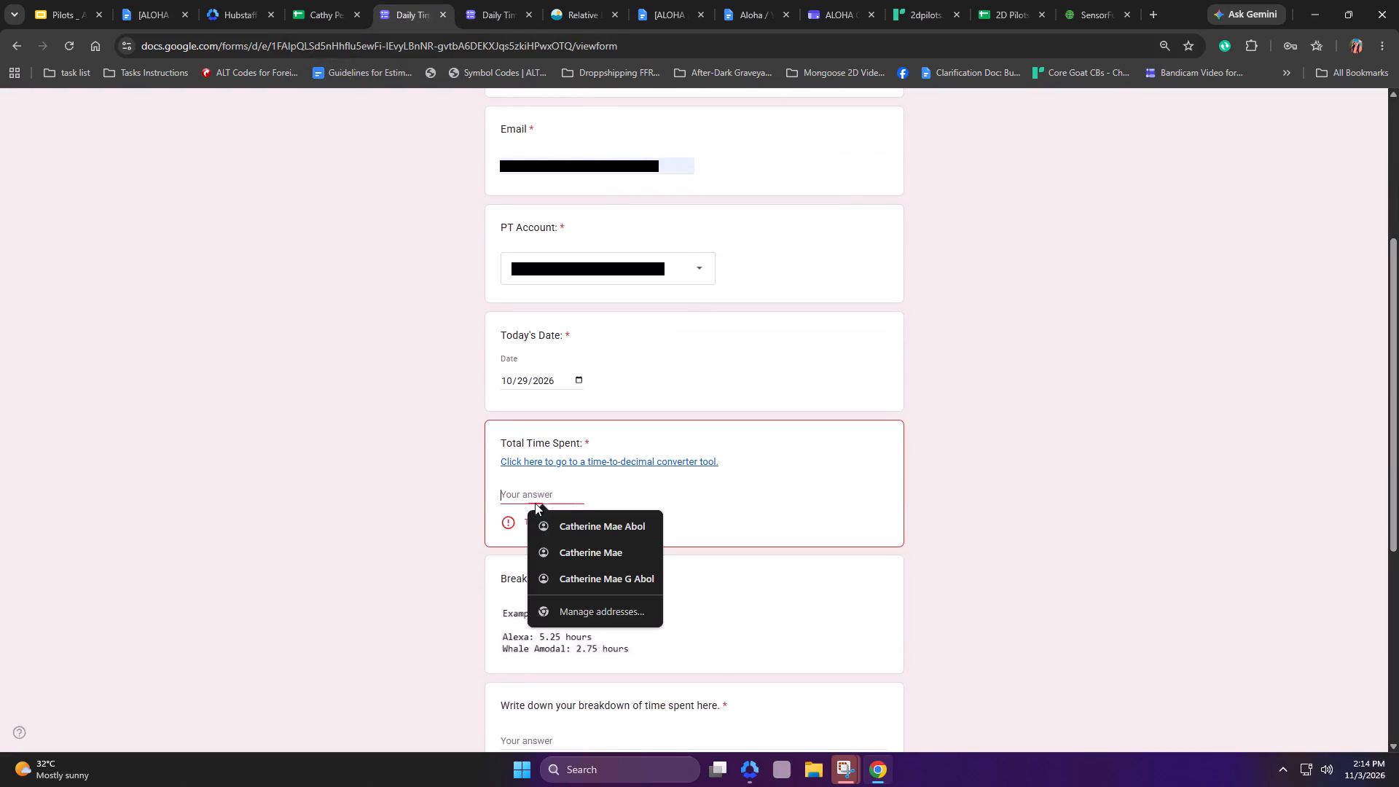
type("6.76")
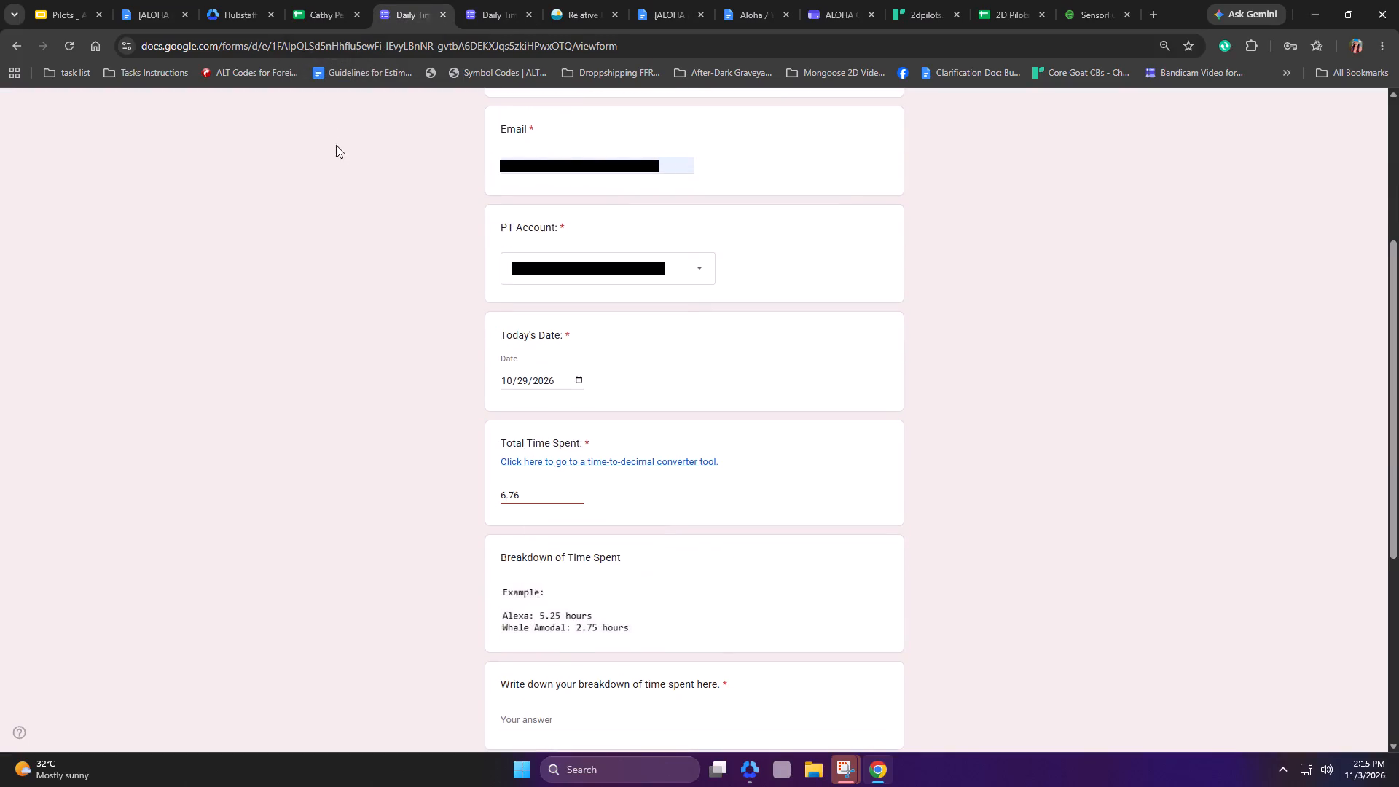
Fill the October 29 form's time breakdown with the tracker's project name, as "pilots_AlohaOTS-2D/C&L-Submission: 6.76 hours".
left_click(232, 0)
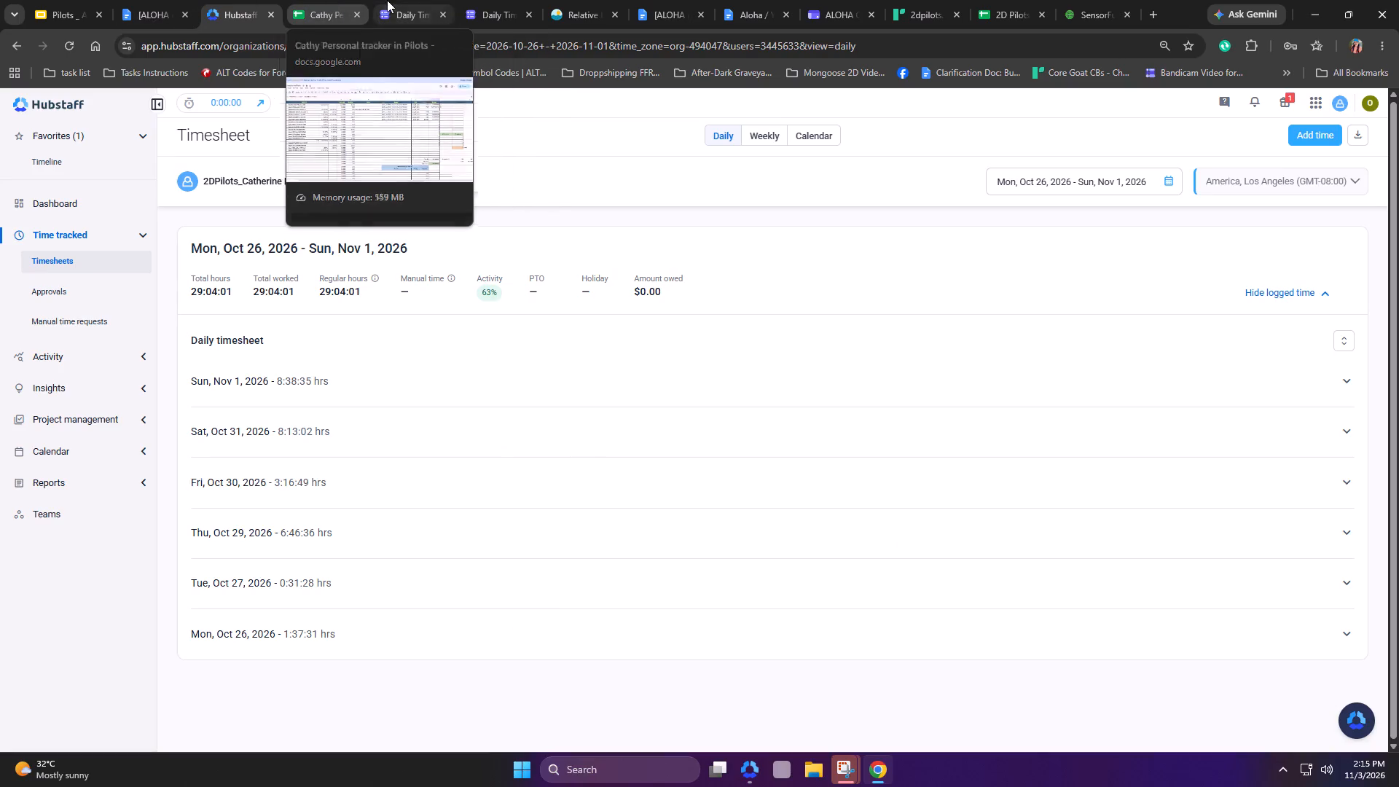
left_click(390, 0)
left_click(221, 0)
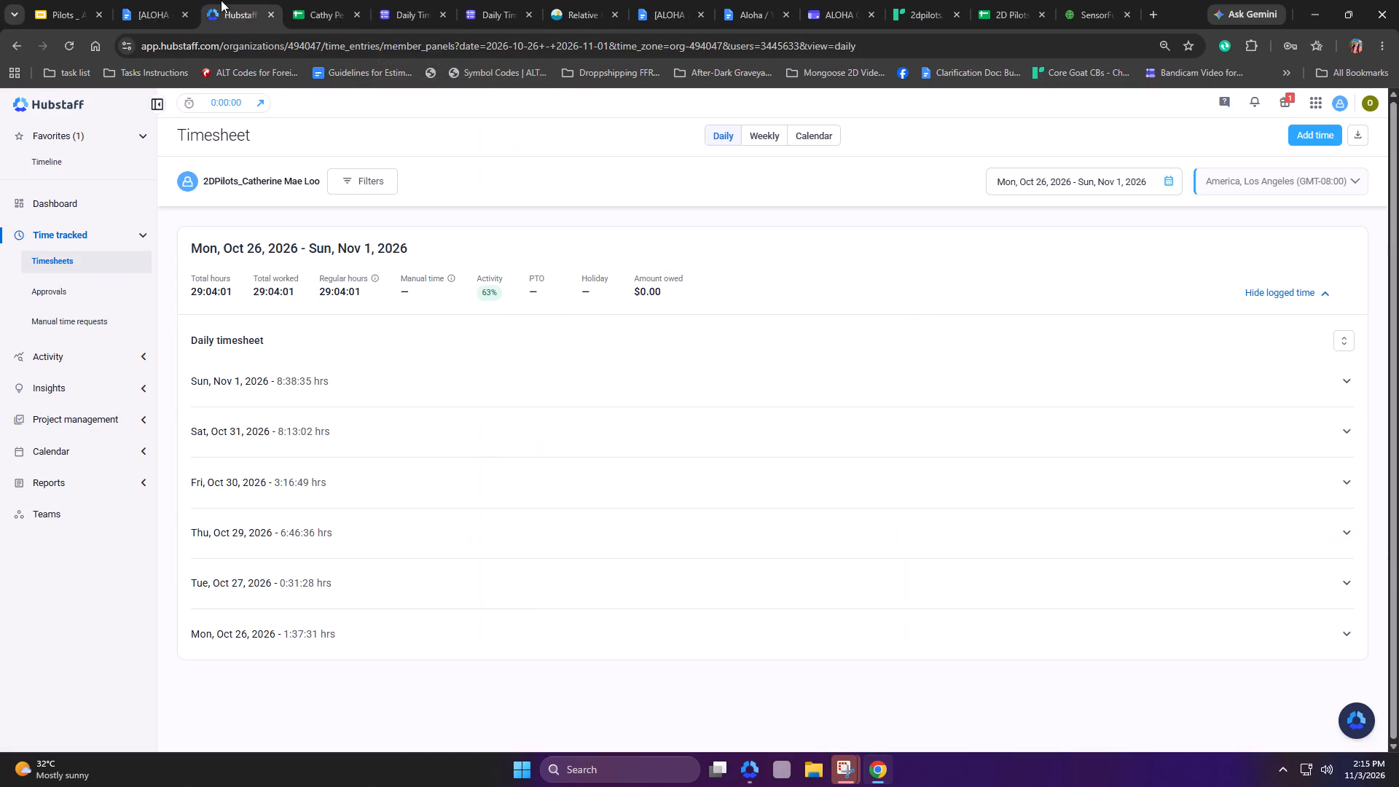
left_click(310, 1)
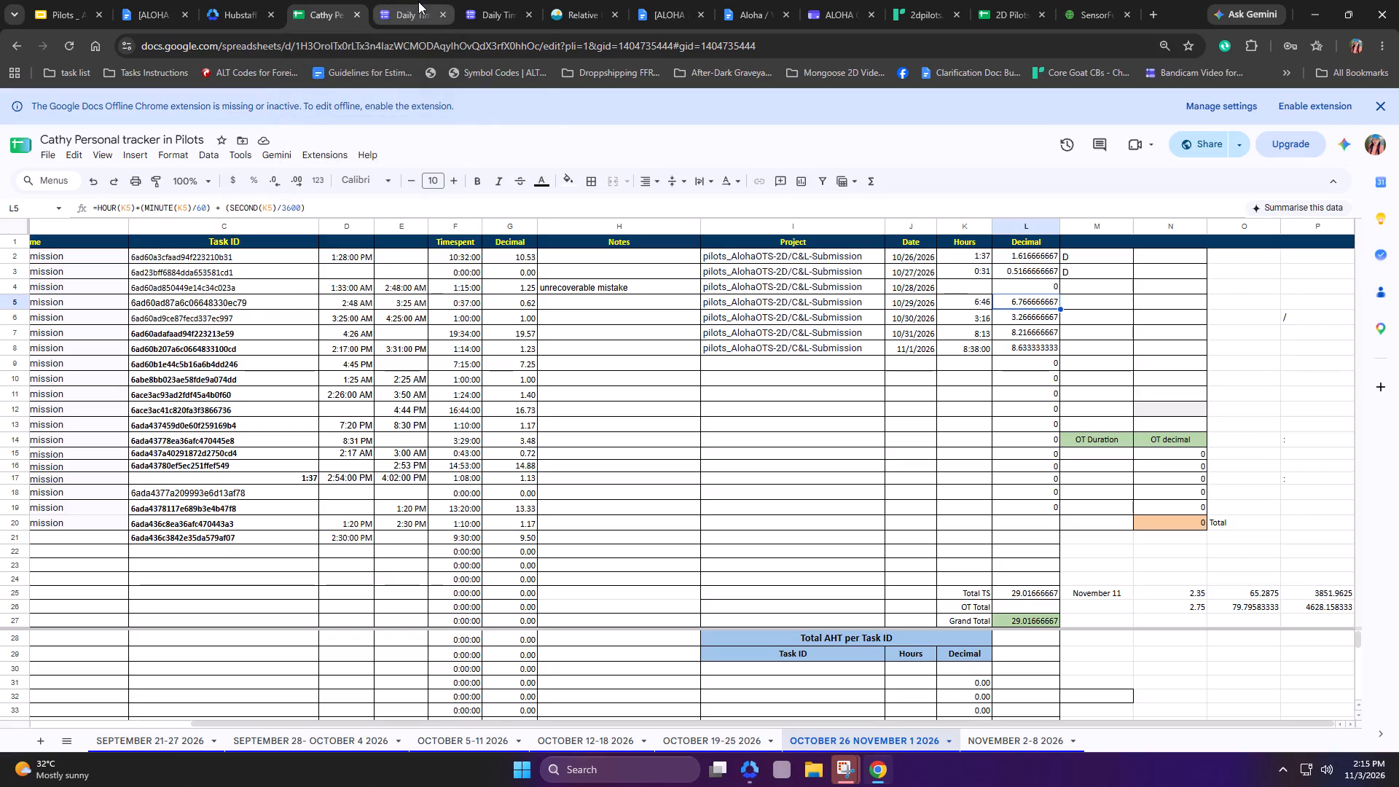
left_click(740, 306)
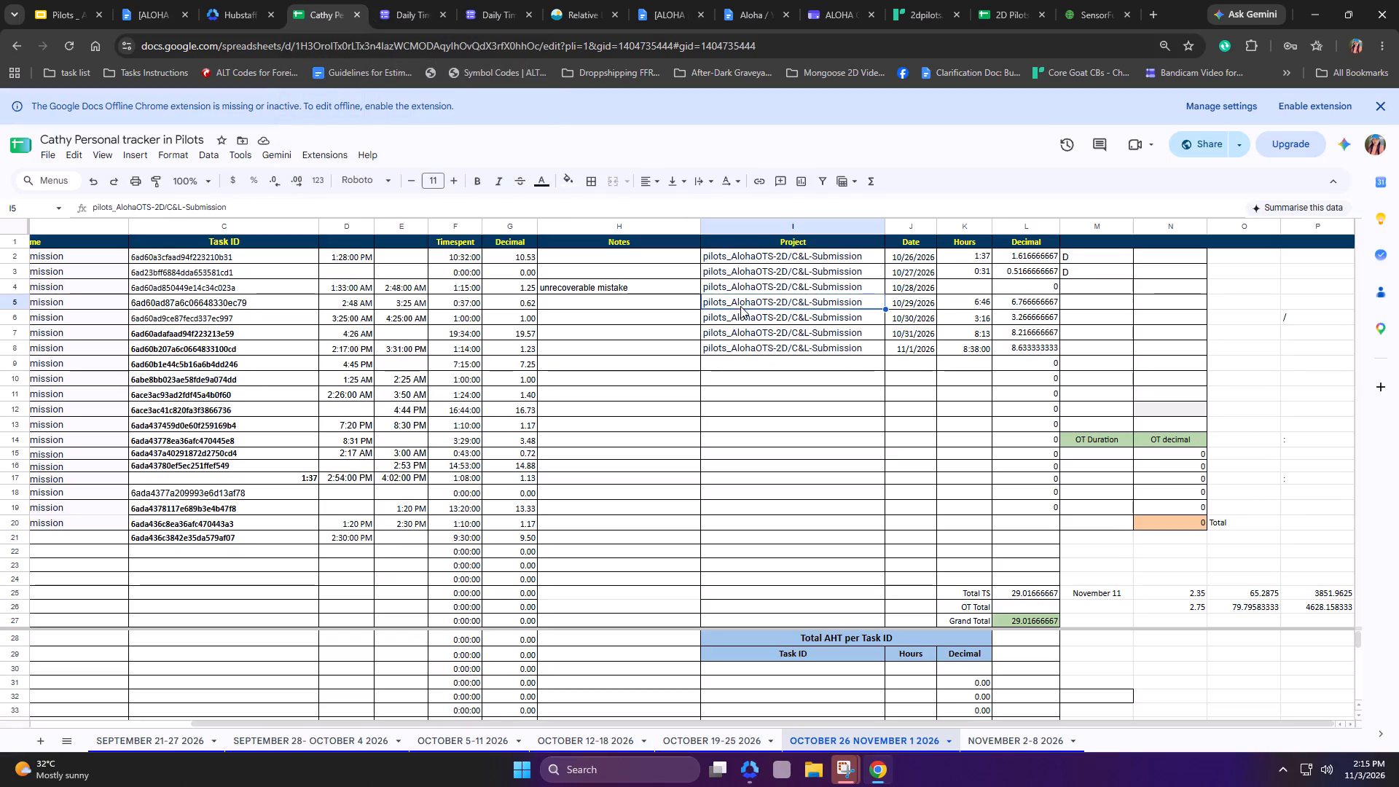
key("ctrl+c")
left_click(443, 0)
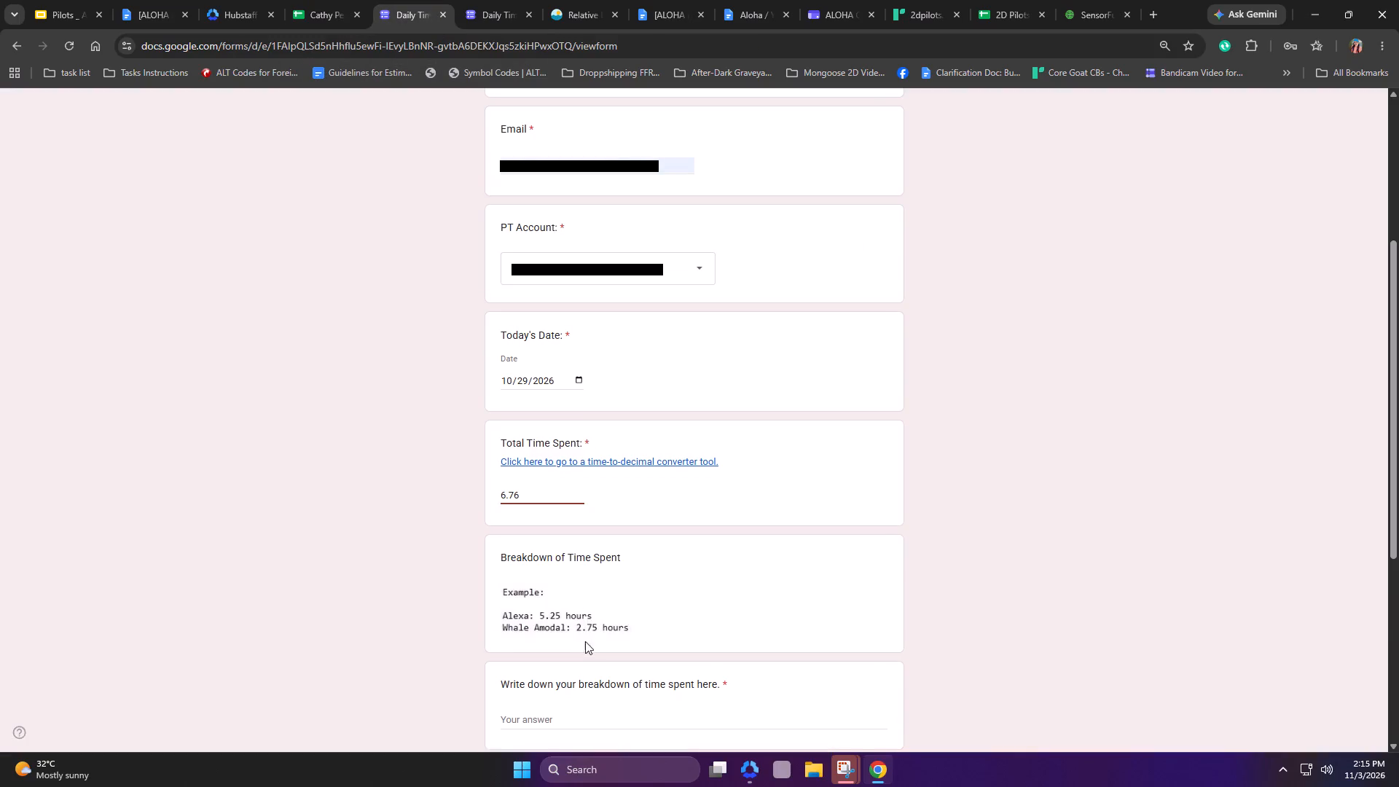
scroll(585, 640, "down", 2)
left_click(568, 588)
left_click(566, 580, "ctrl")
key("ctrl+v")
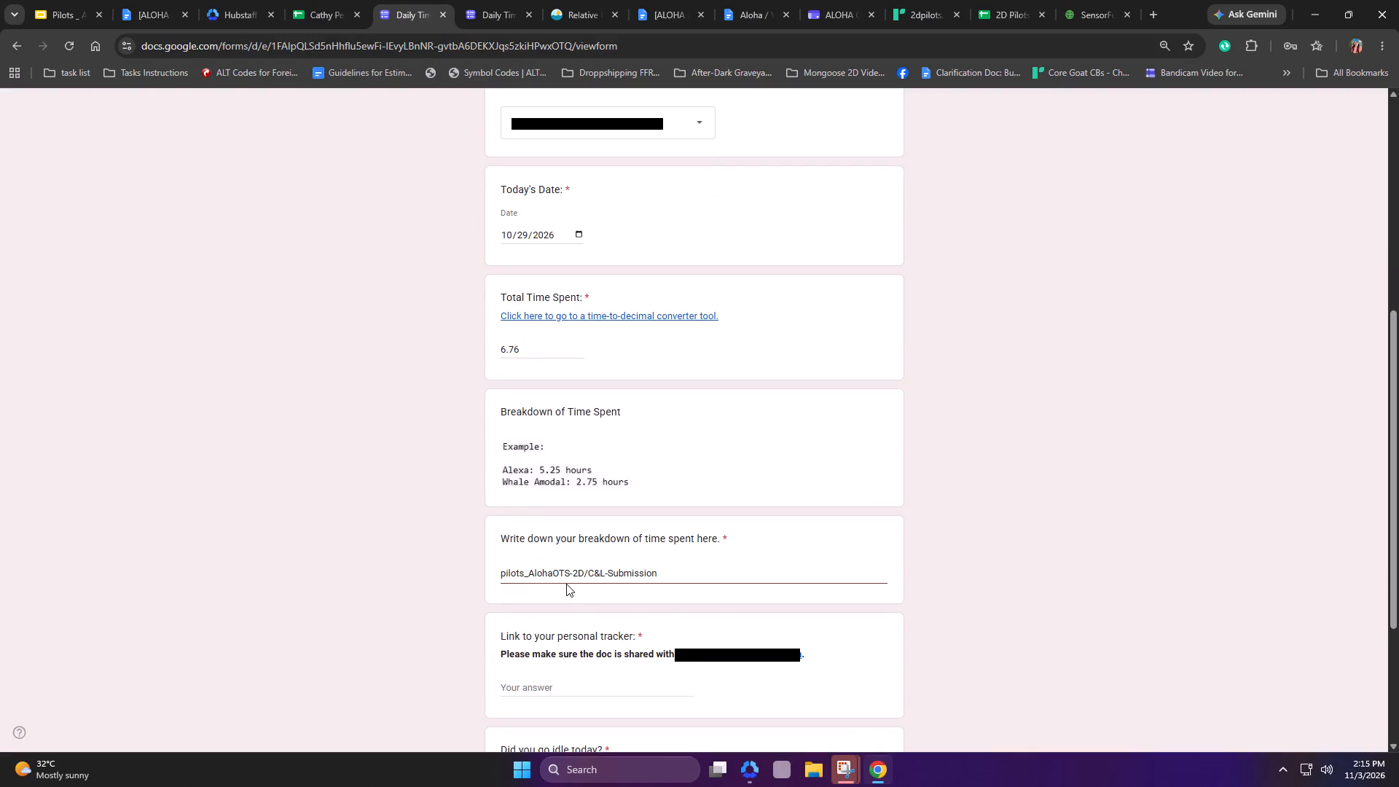
type(": 6.76 hours")
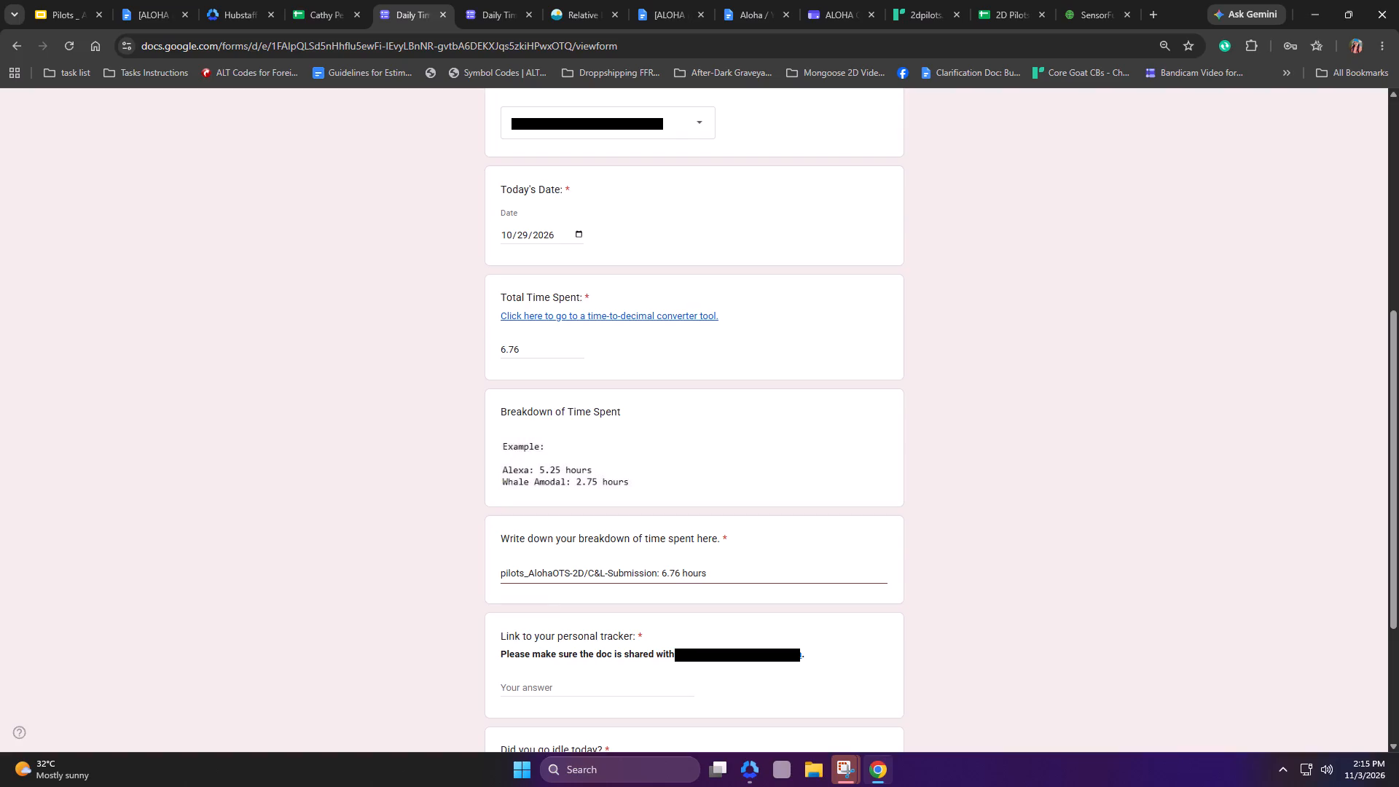
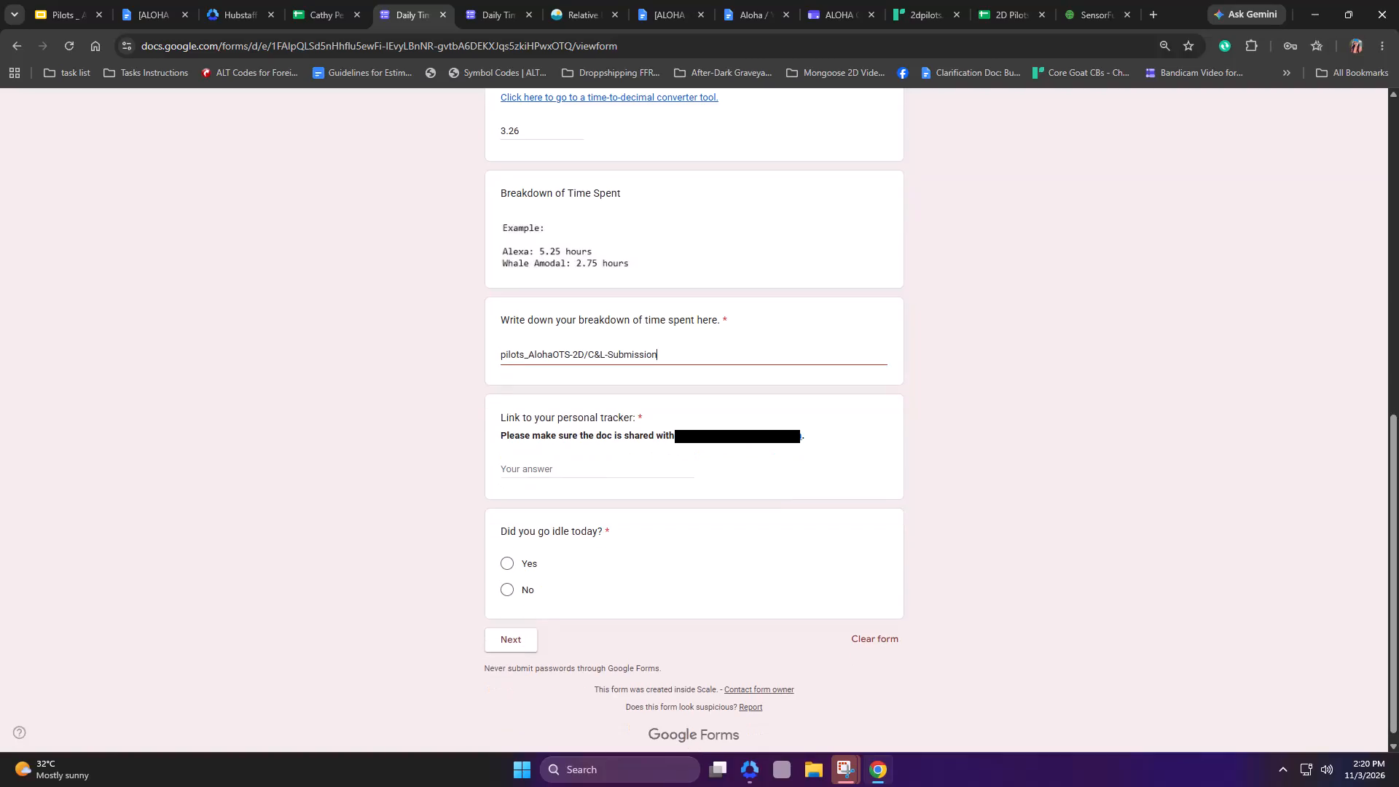
Complete the October 30 form's time breakdown with ": 3.26 hours" after the project name.
type(": 3.26 hours")
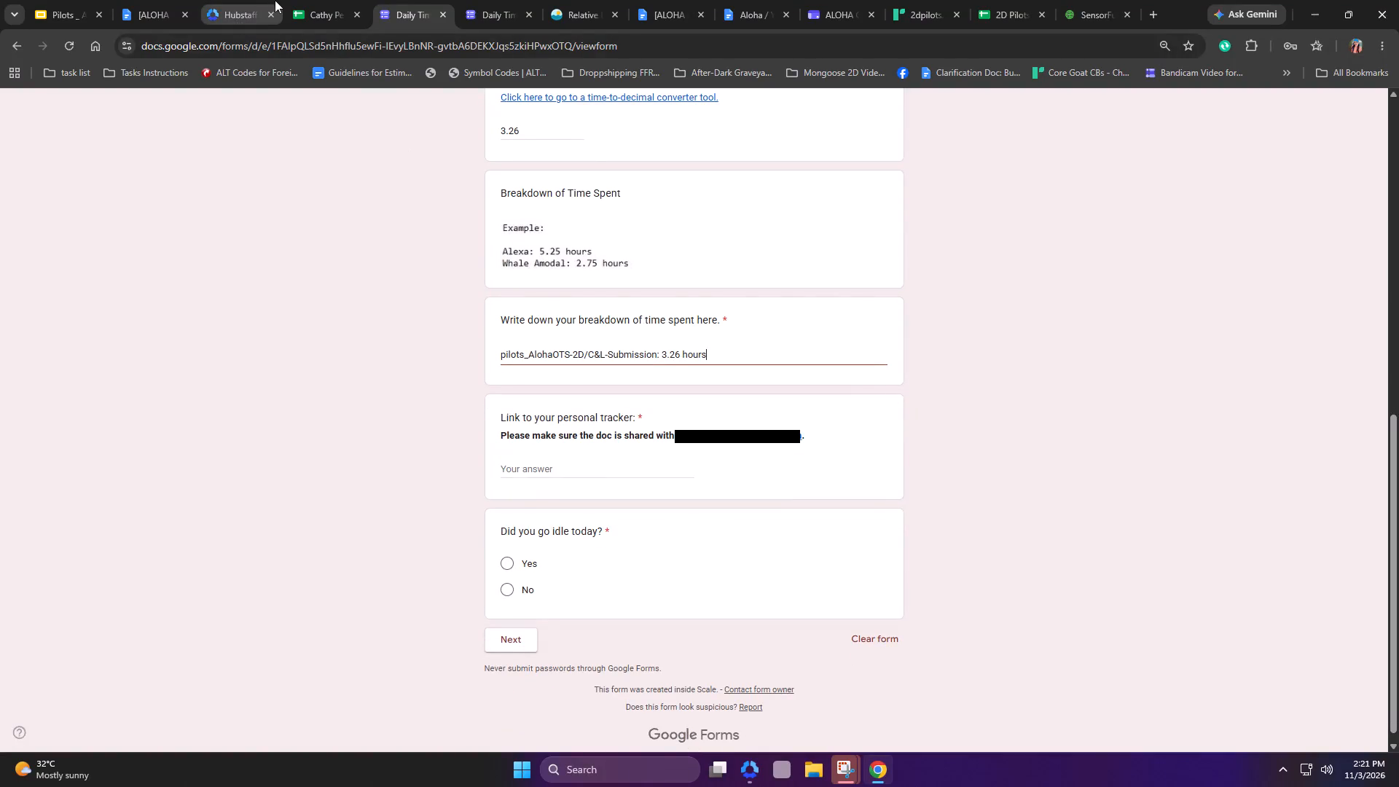
Compare the tracker's 10/30/2026 row with Hubstaff's Friday, October 30 timesheet entry, including its detailed time spans.
left_click(313, 0)
left_click(238, 4)
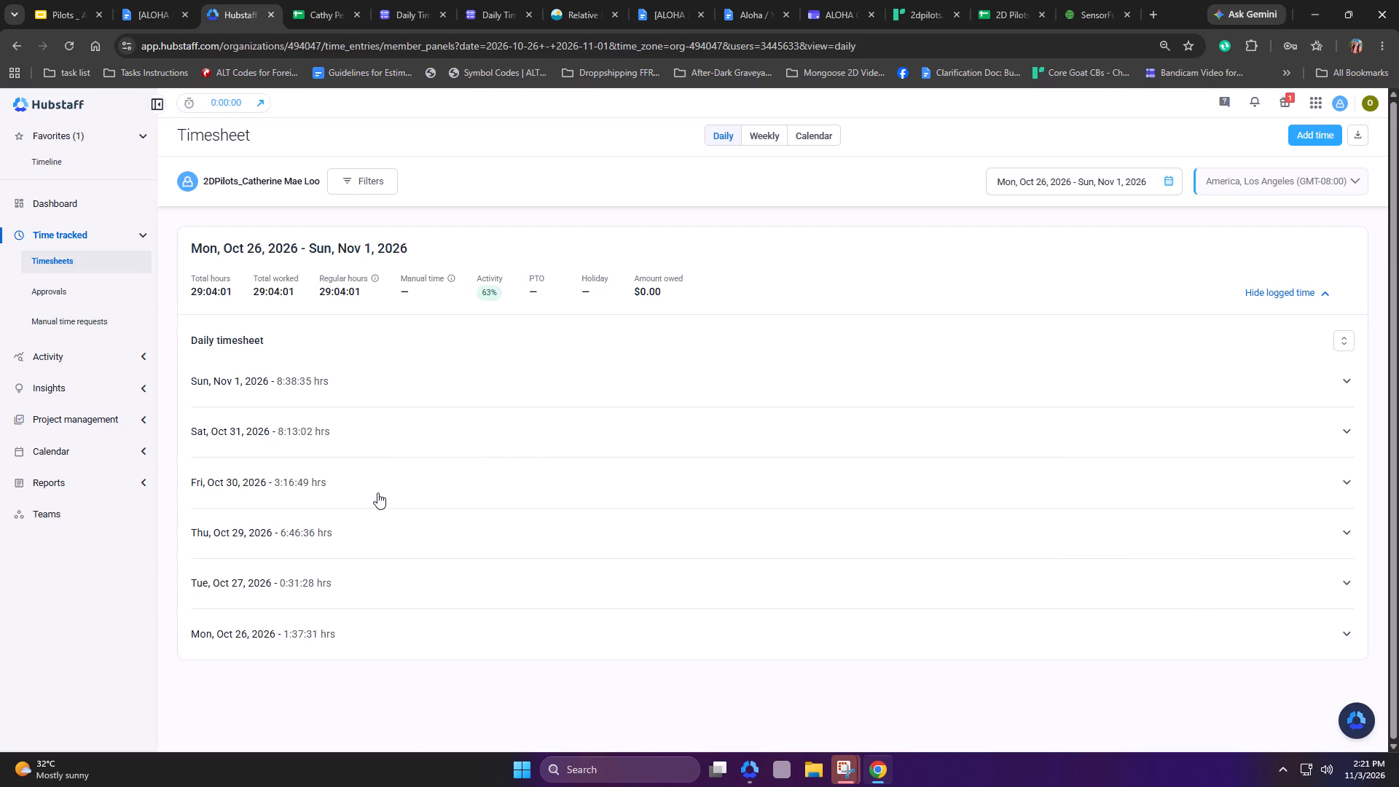
left_click(328, 0)
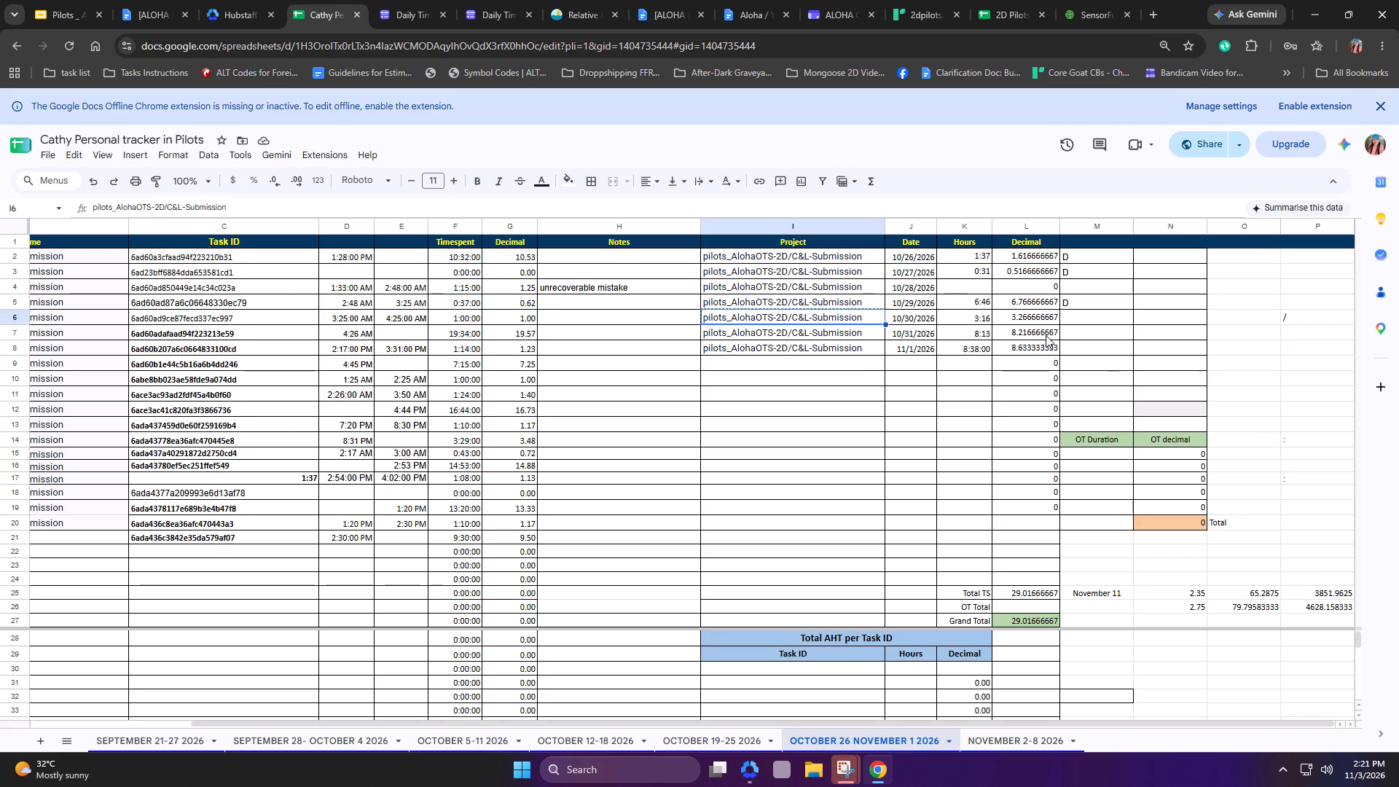
left_click(1037, 317)
left_click(827, 321)
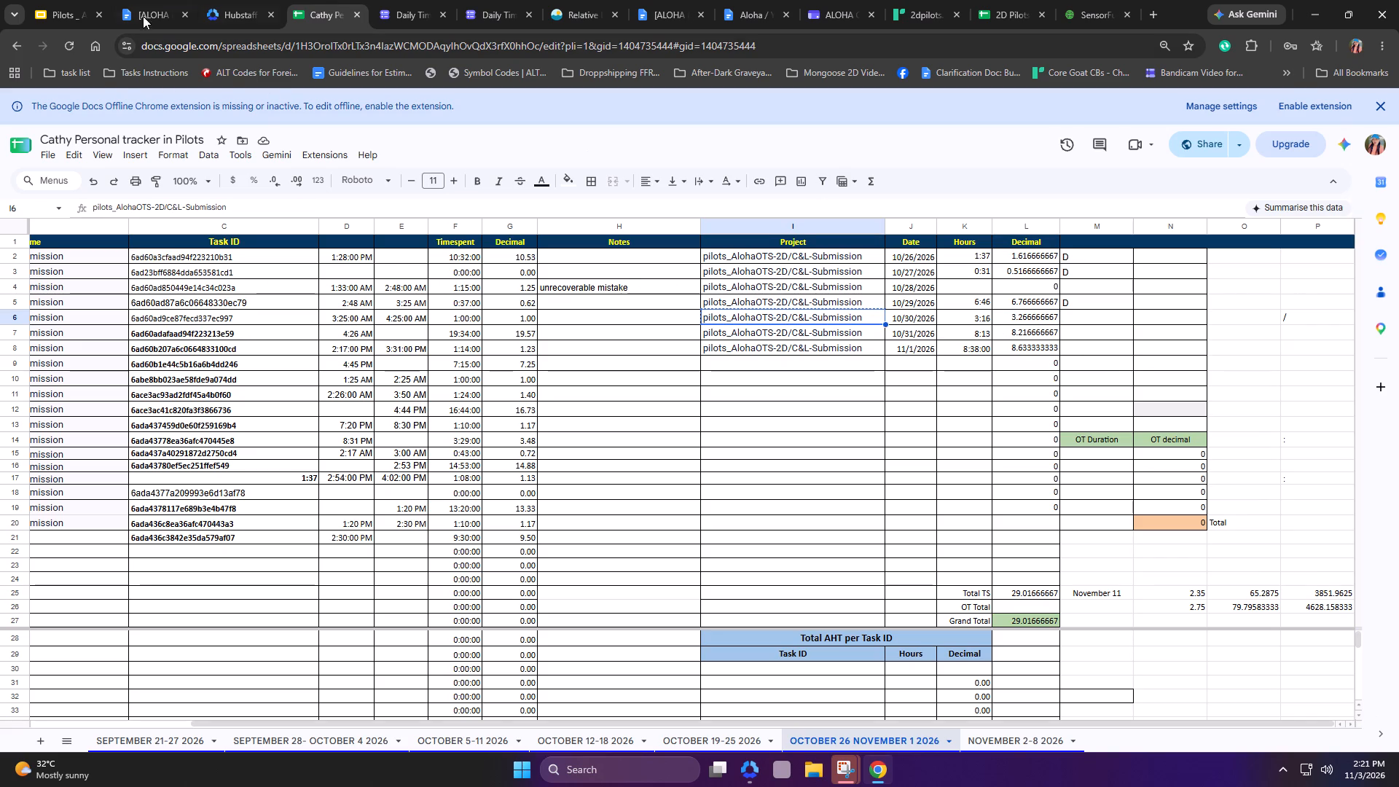
left_click(225, 0)
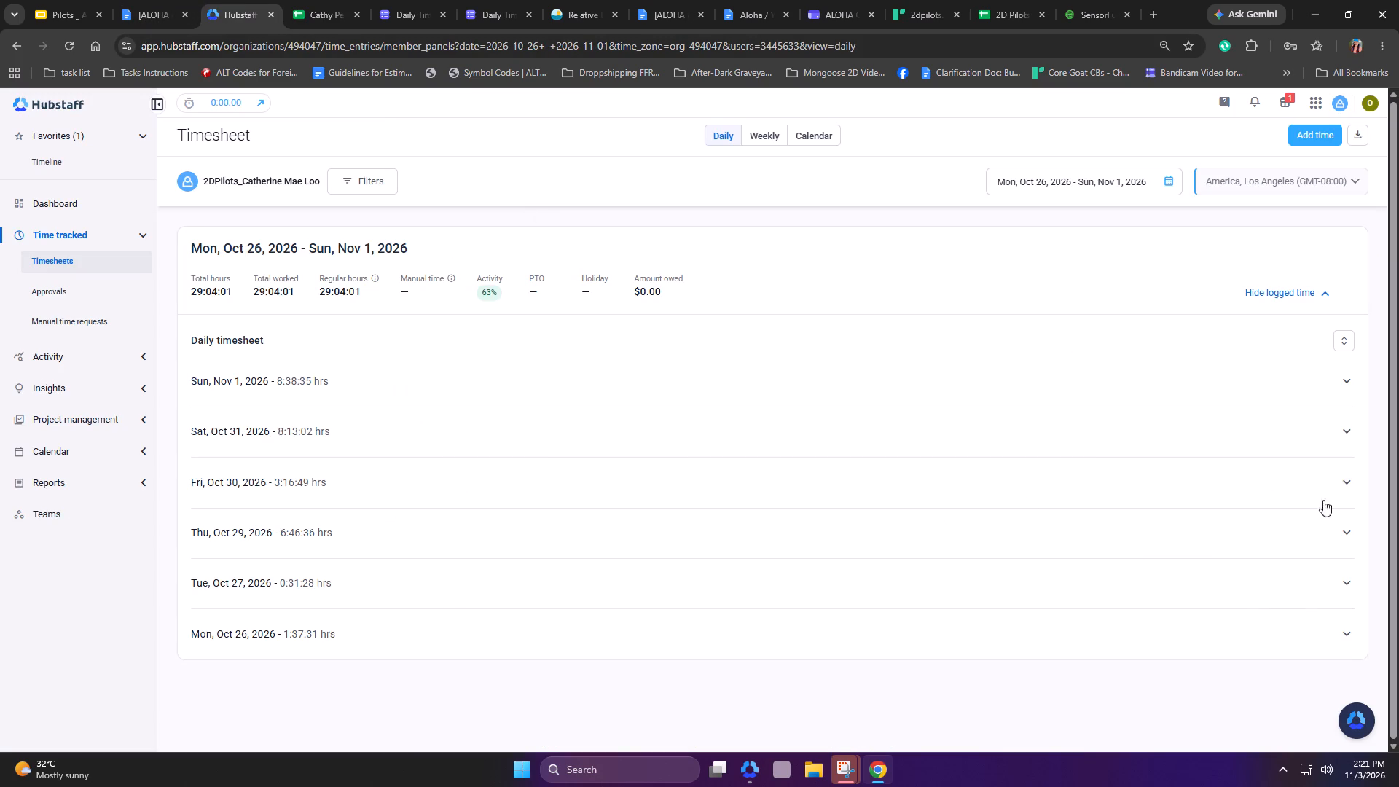
left_click(1354, 483)
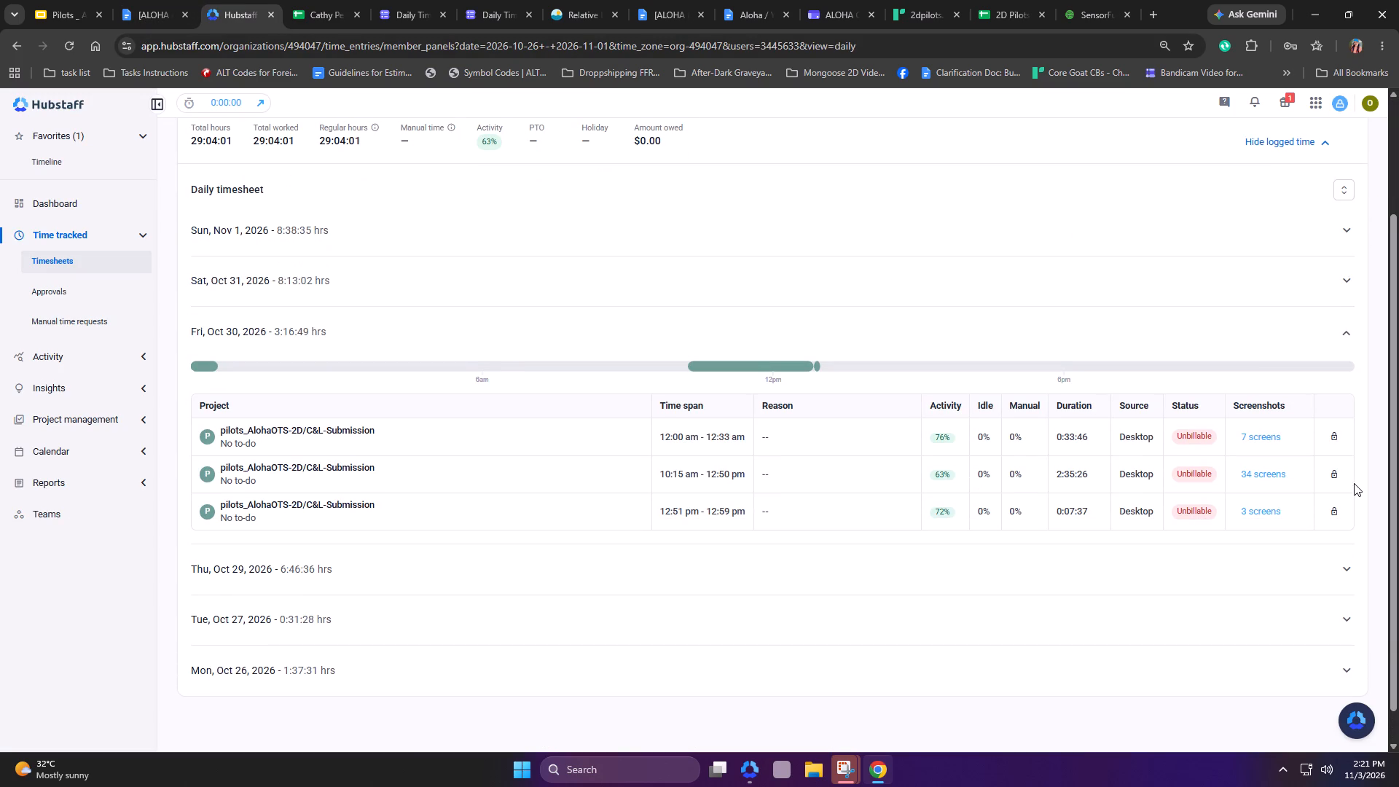
left_click(1347, 337)
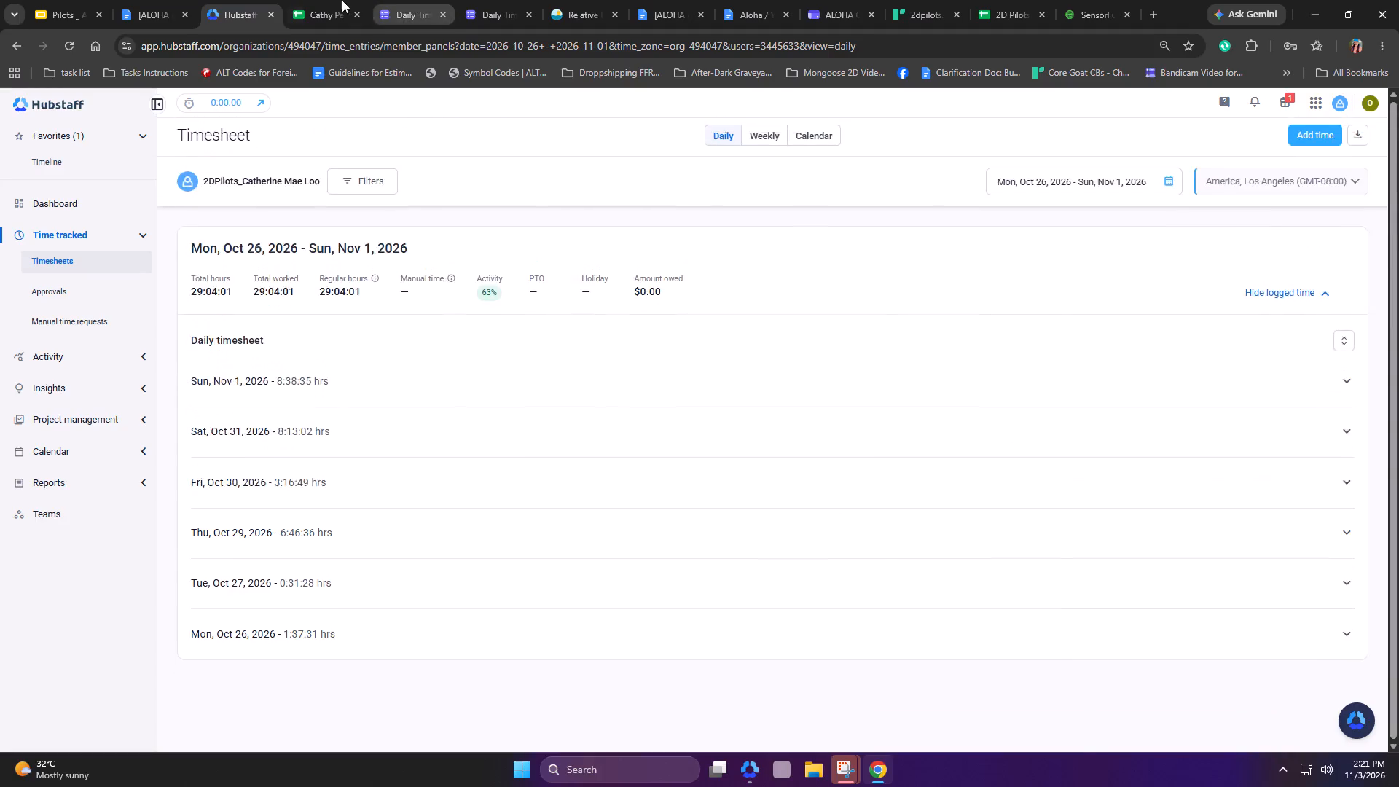
left_click(317, 0)
left_click(920, 320)
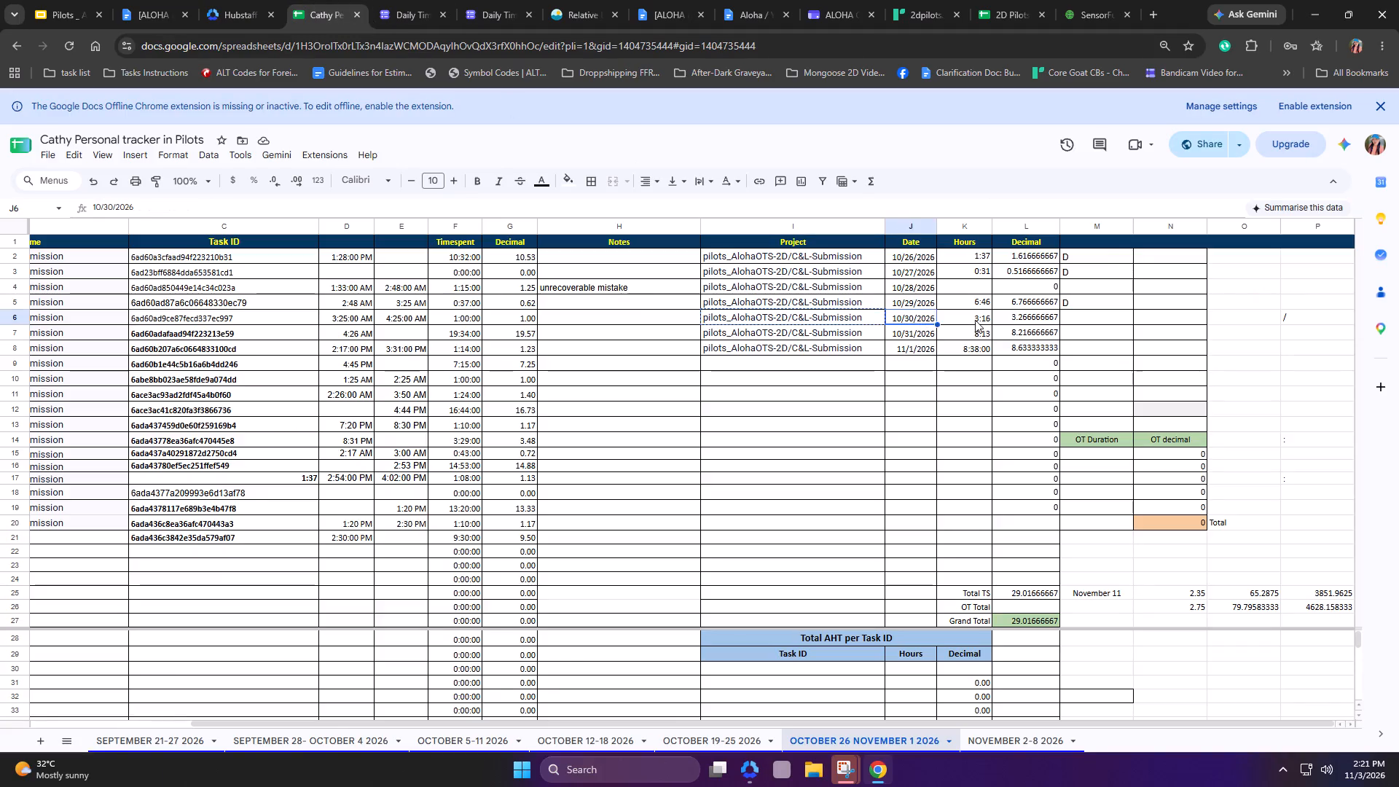
left_click(976, 320)
Cross-check the October 30 form's total and breakdown against the tracker's project, hours and decimal cells and the Hubstaff timesheet.
left_click(392, 0)
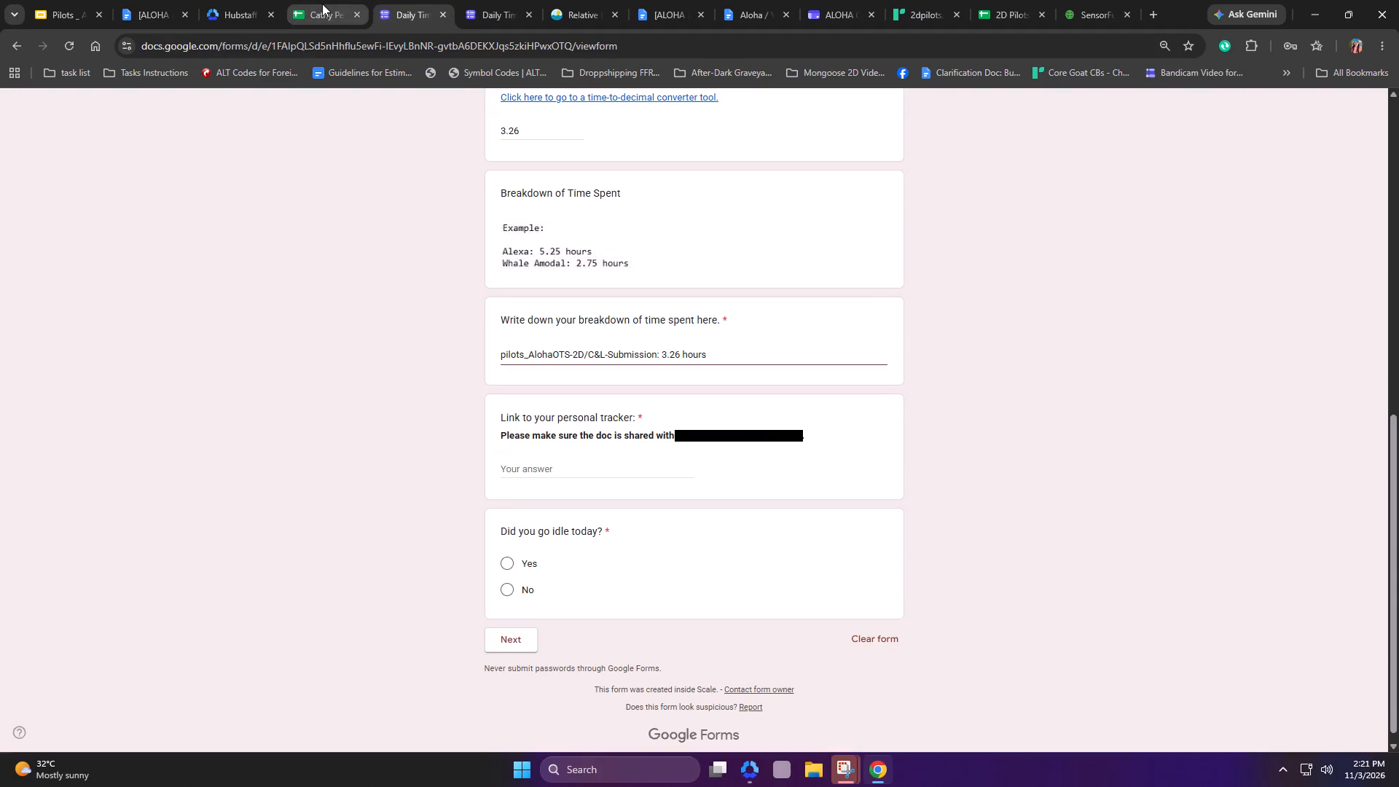
left_click(322, 4)
left_click(1037, 321)
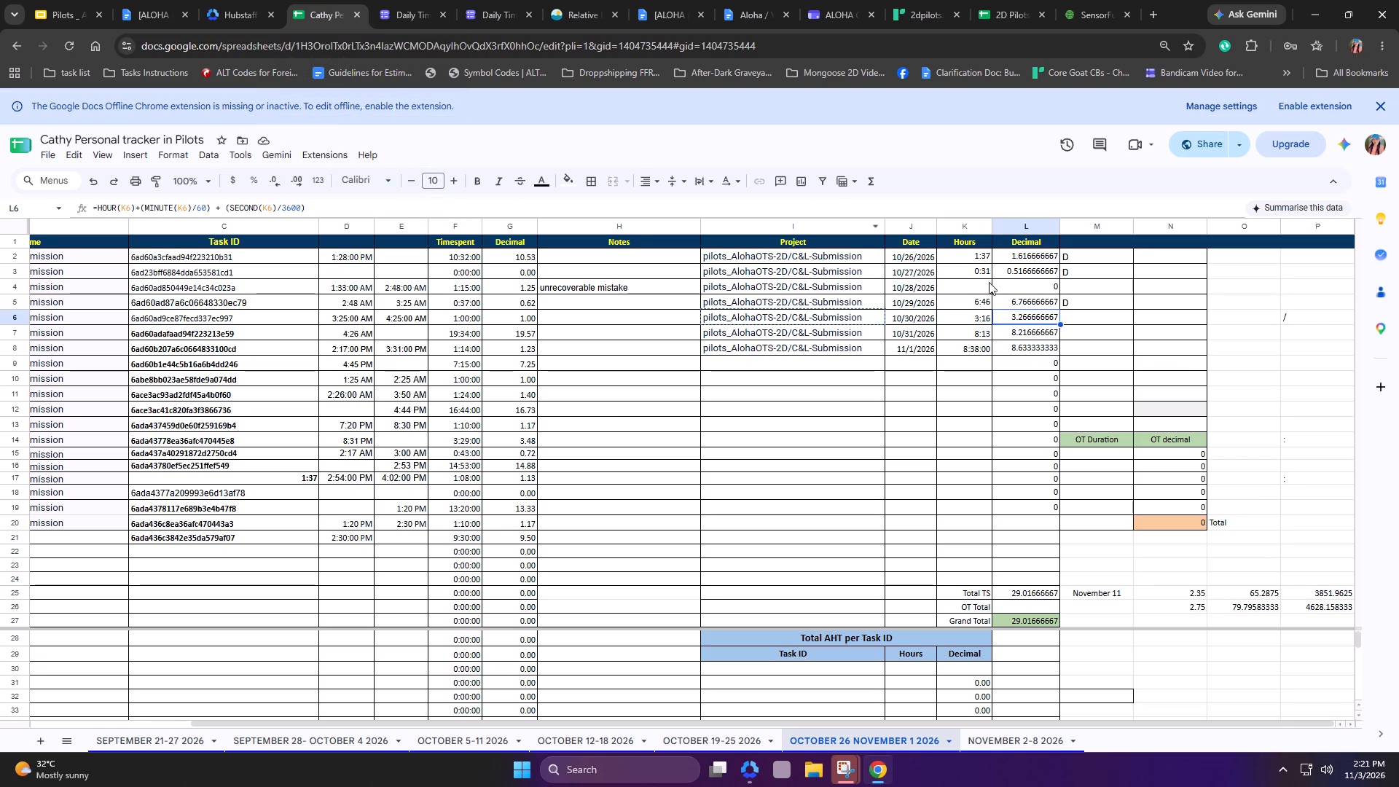
left_click(319, 0)
left_click(215, 0)
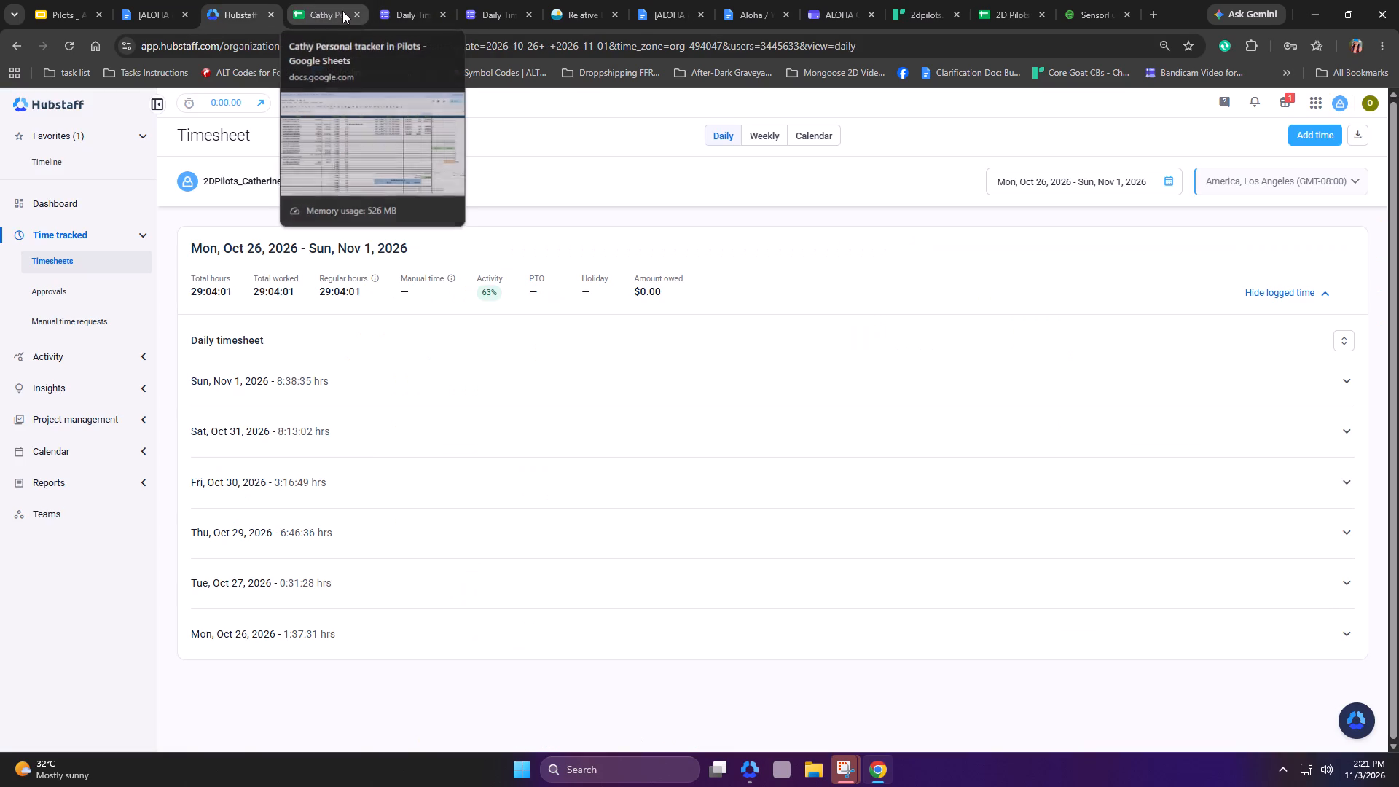
left_click(342, 11)
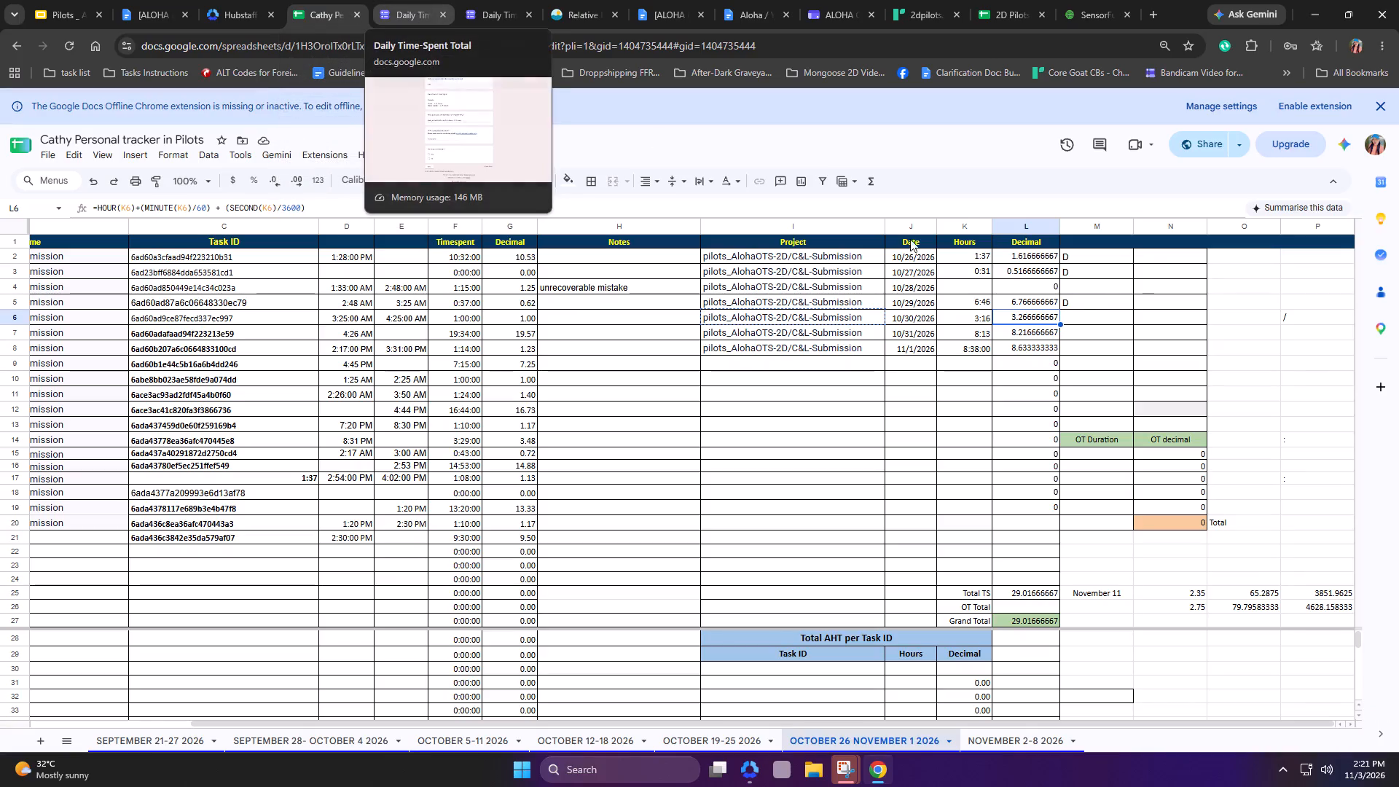
left_click(945, 319)
left_click(855, 321)
left_click(1001, 317)
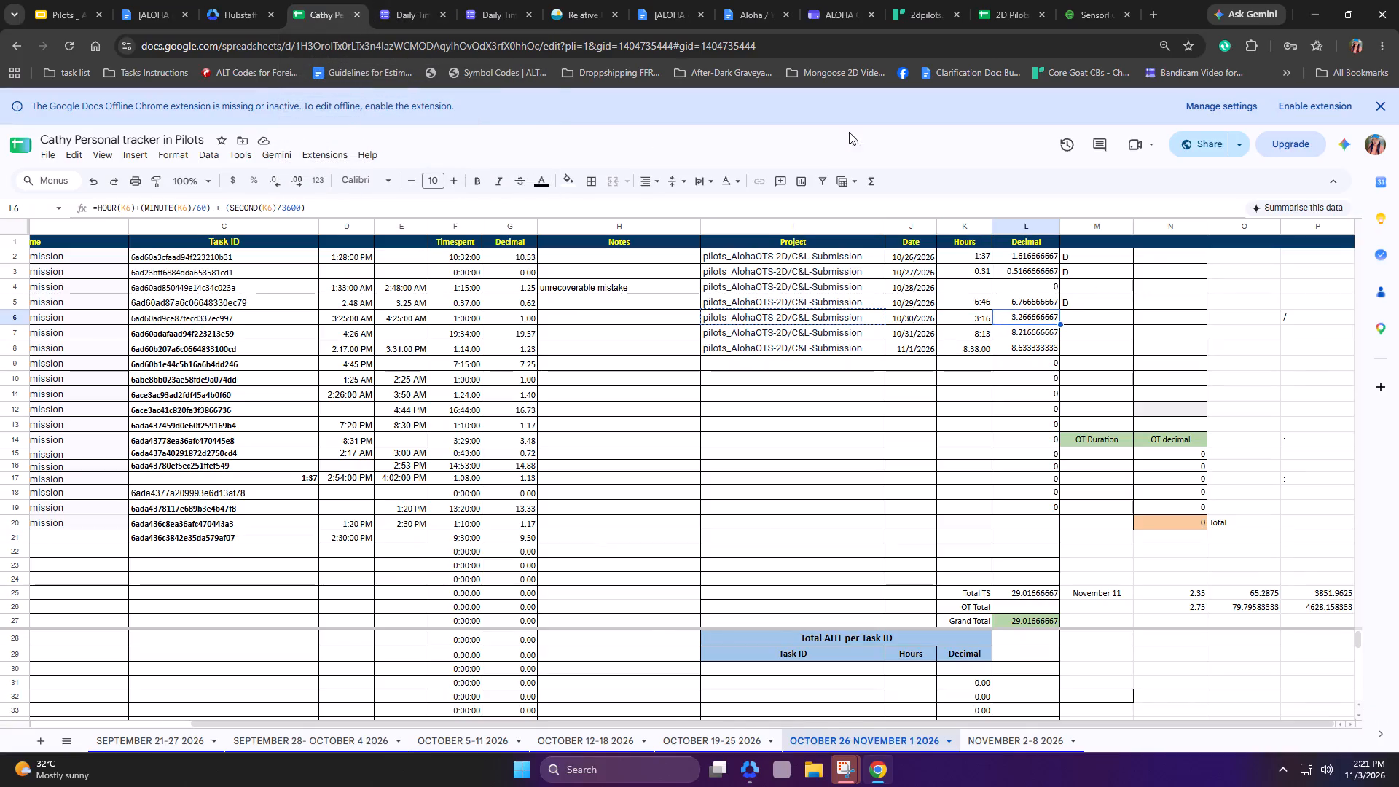
left_click(419, 0)
left_click(337, 3)
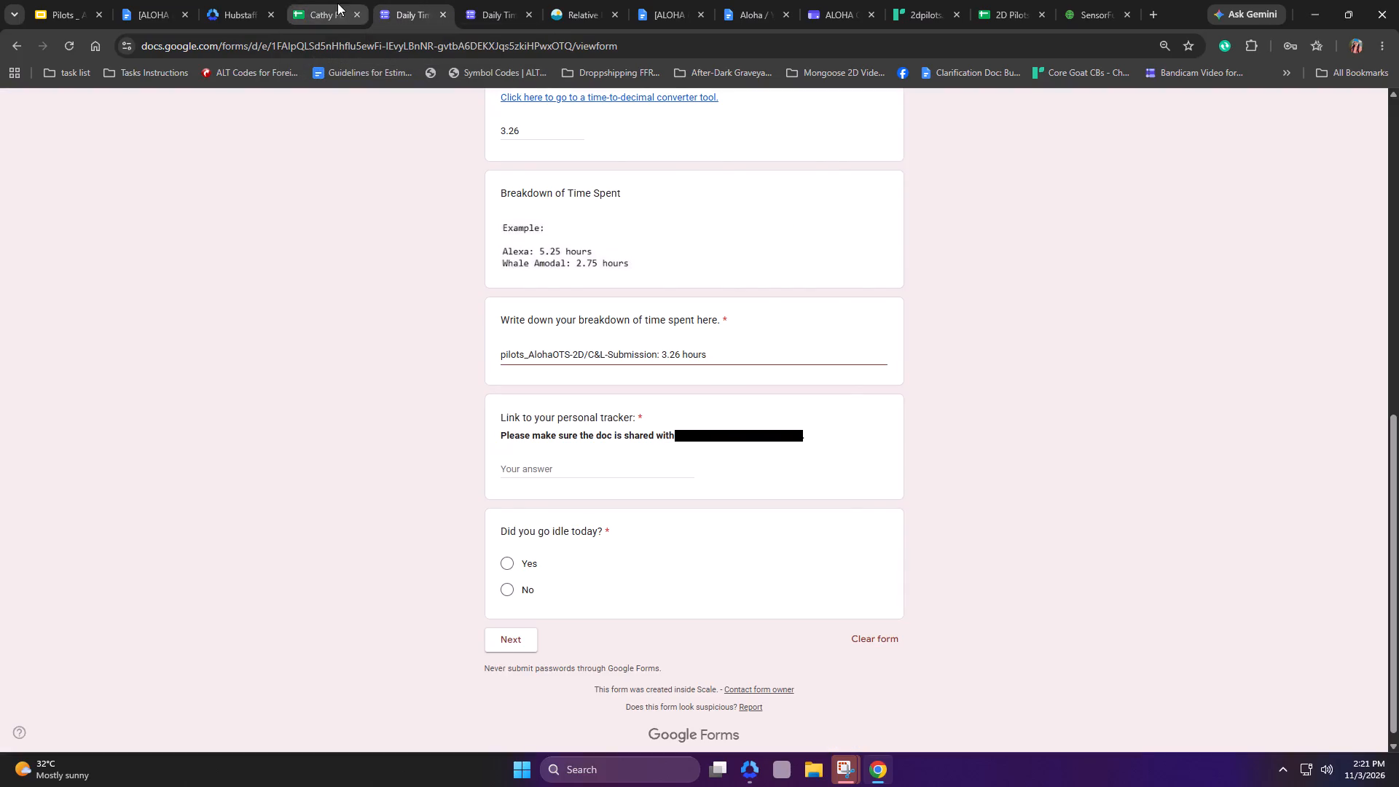
left_click(832, 319)
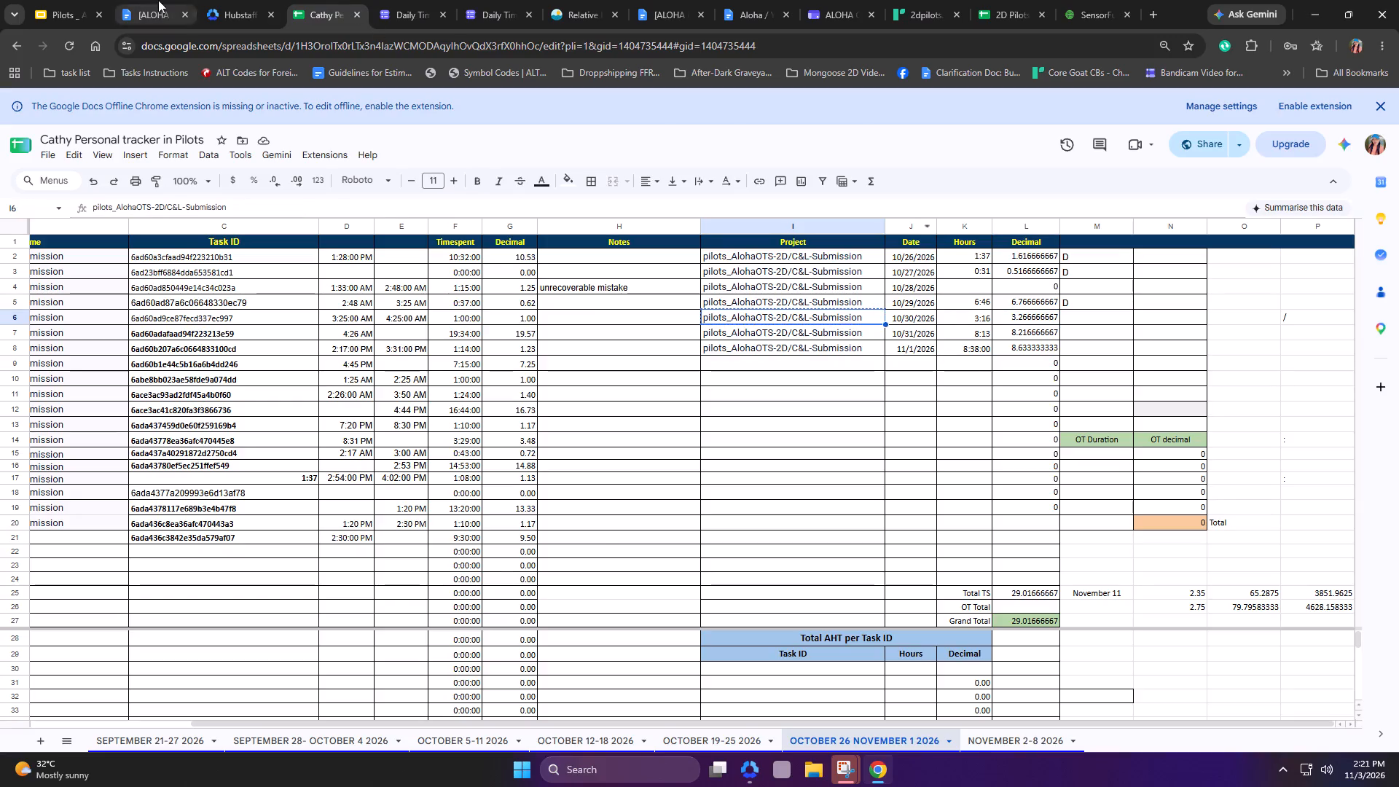
left_click(324, 0)
left_click(450, 0)
left_click(417, 0)
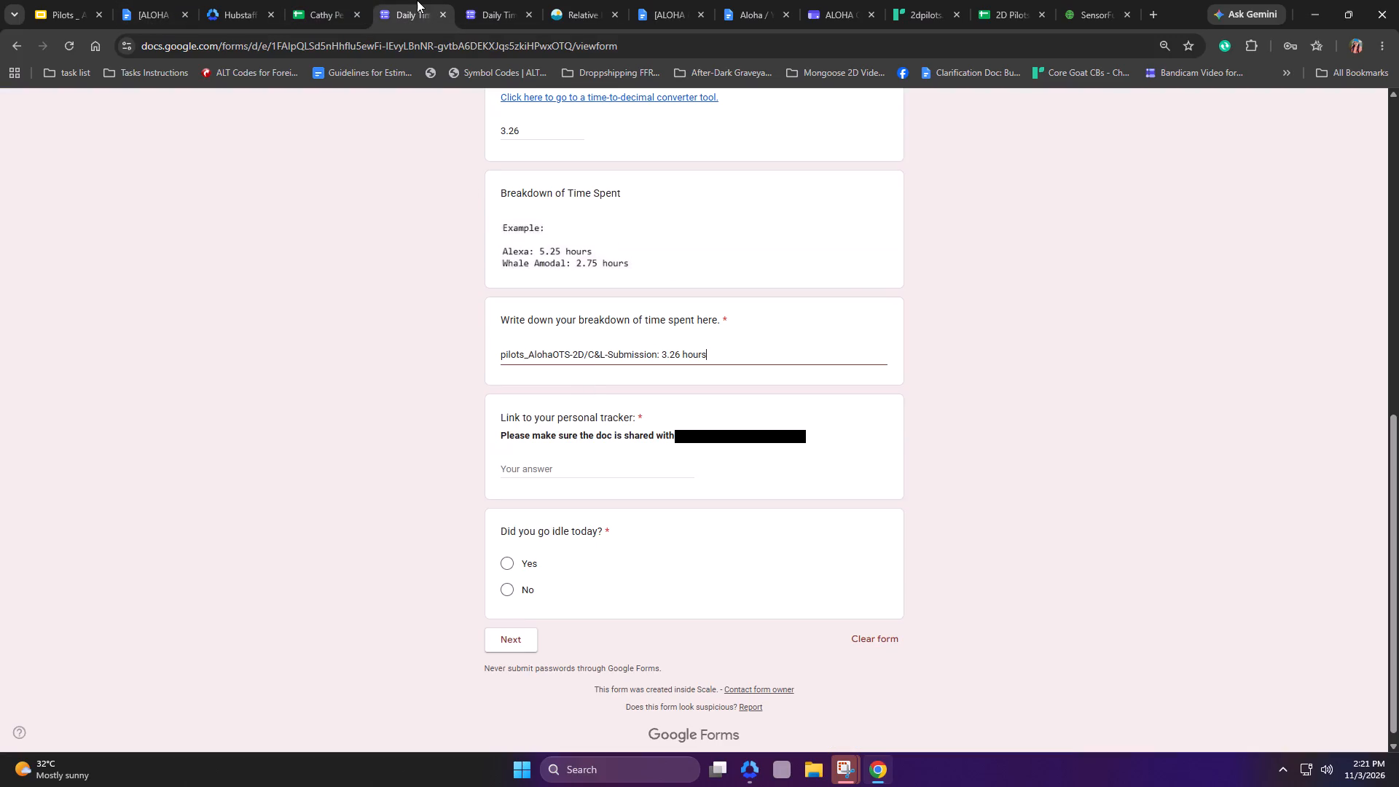
left_click(324, 0)
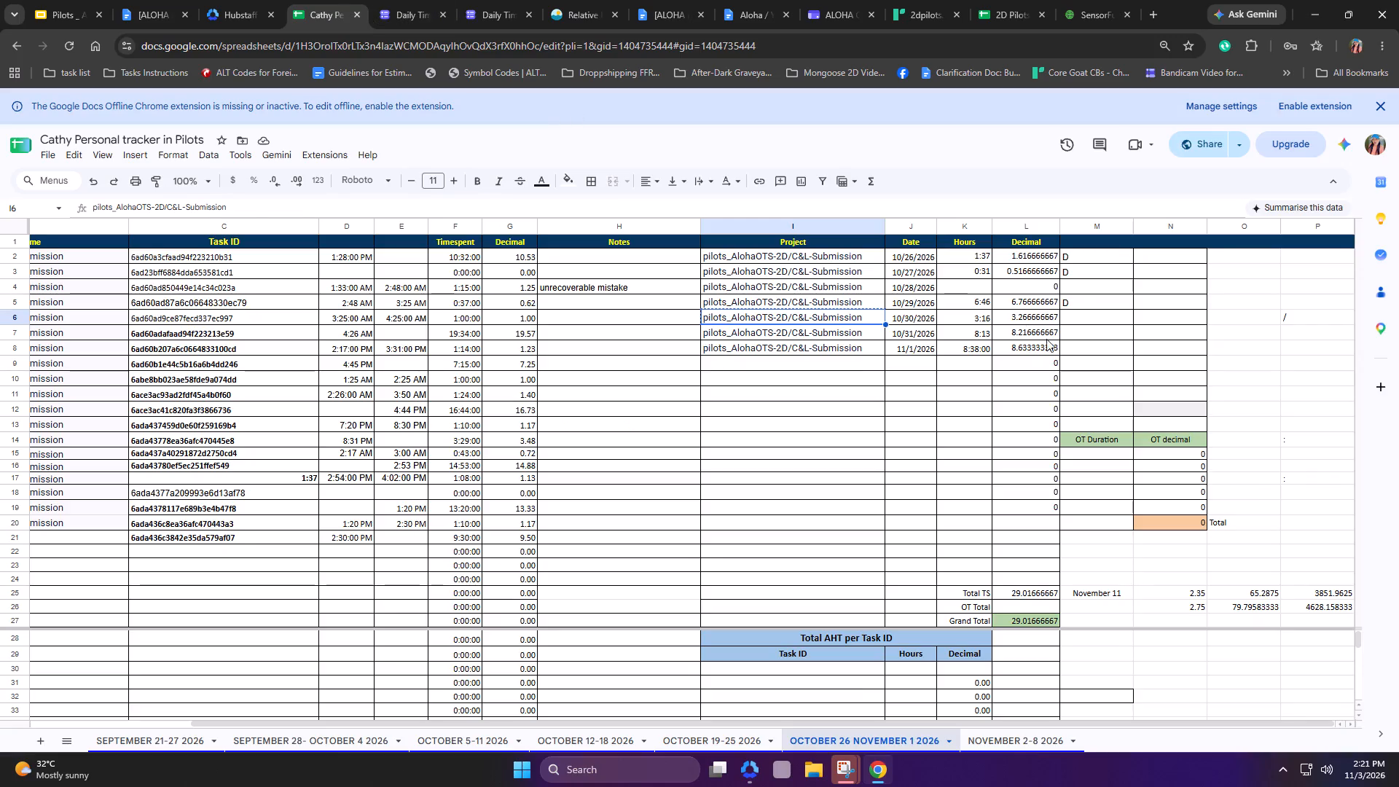
left_click(1024, 323)
left_click(407, 0)
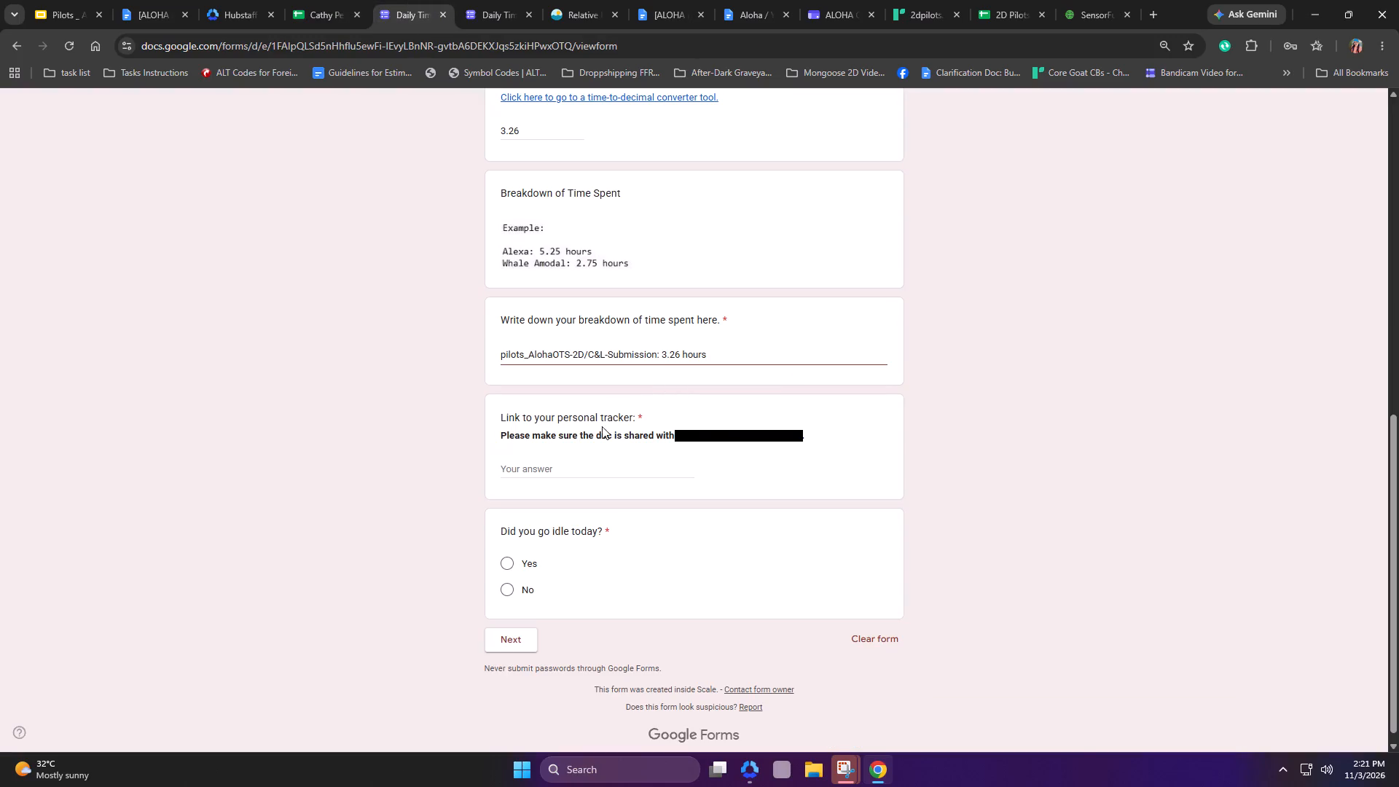
Copy the personal tracker spreadsheet's link into the October 30 form's personal tracker link answer.
left_click(354, 0)
left_click(441, 48)
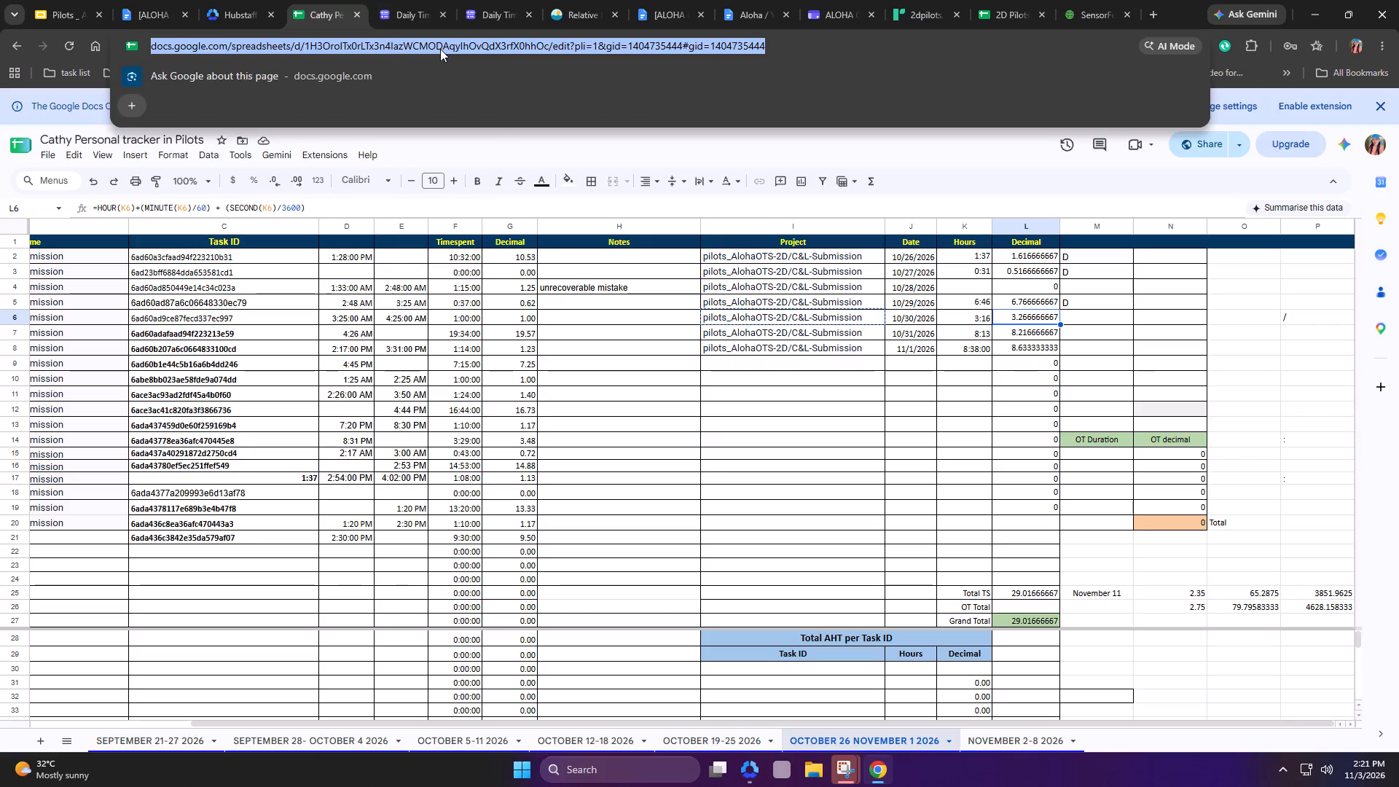
key("ctrl+c")
left_click(406, 0)
left_click(615, 468)
key("ctrl+v")
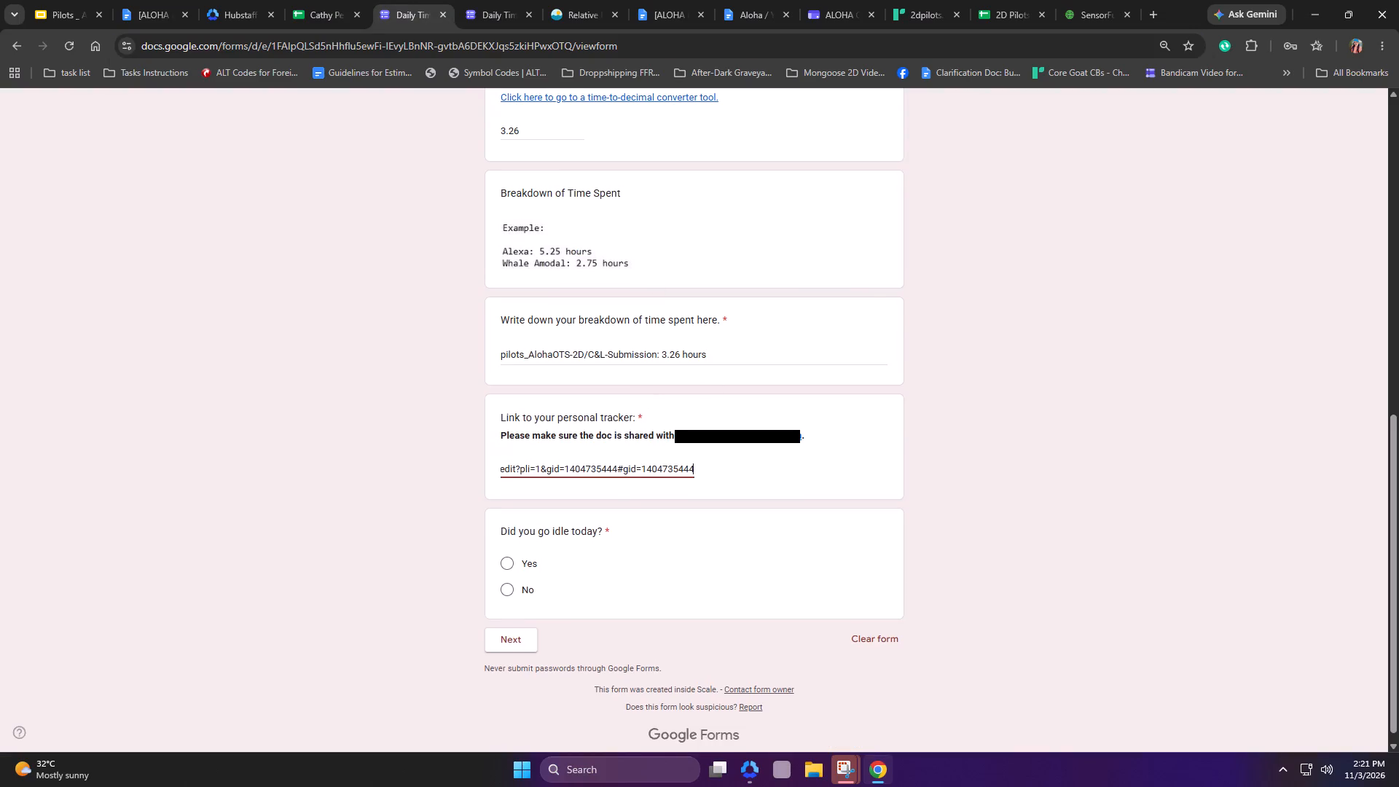
Answer No to the question about going idle in the October 30 form.
scroll(617, 477, "down", 20)
scroll(617, 477, "down", 5)
left_click(511, 578)
scroll(628, 539, "down", 4)
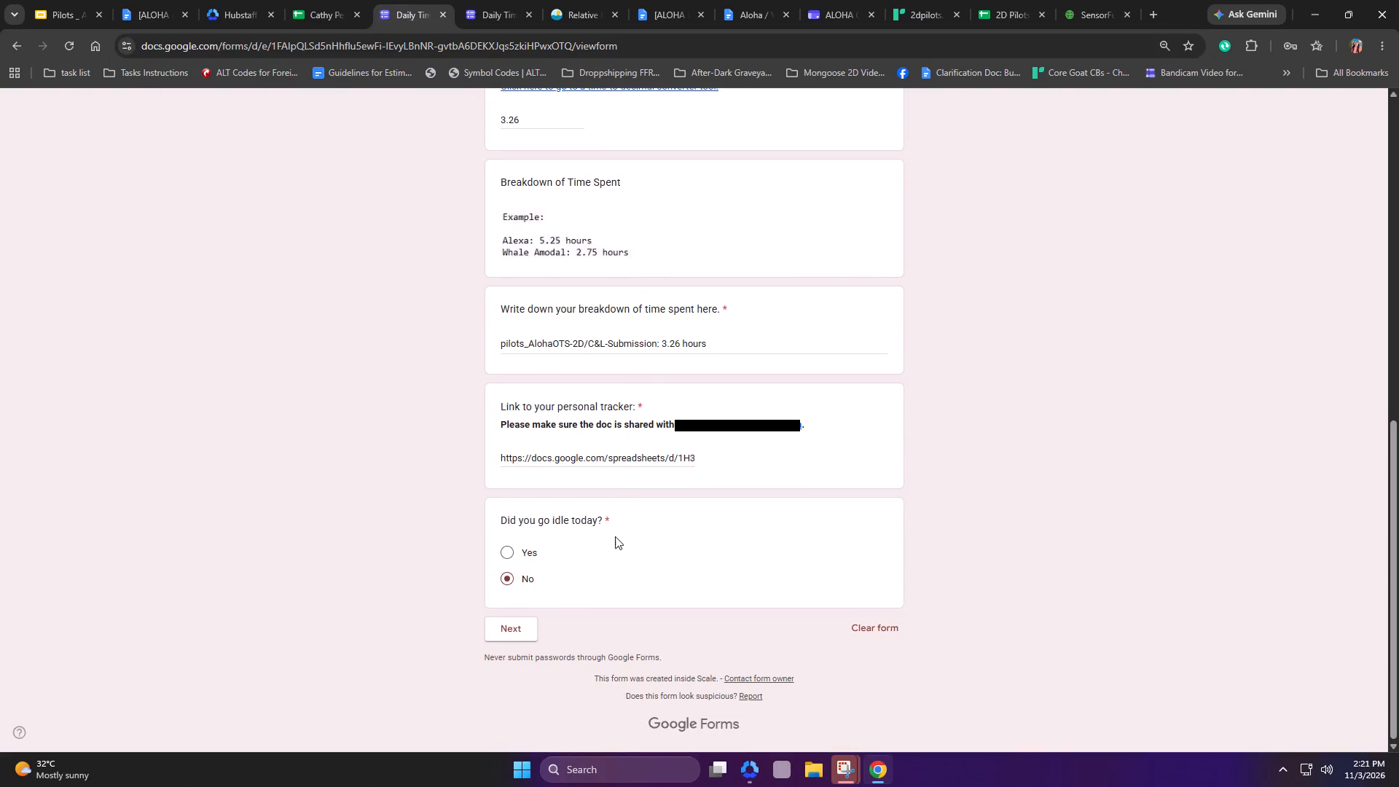
scroll(615, 536, "down", 2)
Review the October 30 form's date, total, breakdown, link and idle answers against the personal tracker.
scroll(621, 520, "up", 2)
left_click(428, 0)
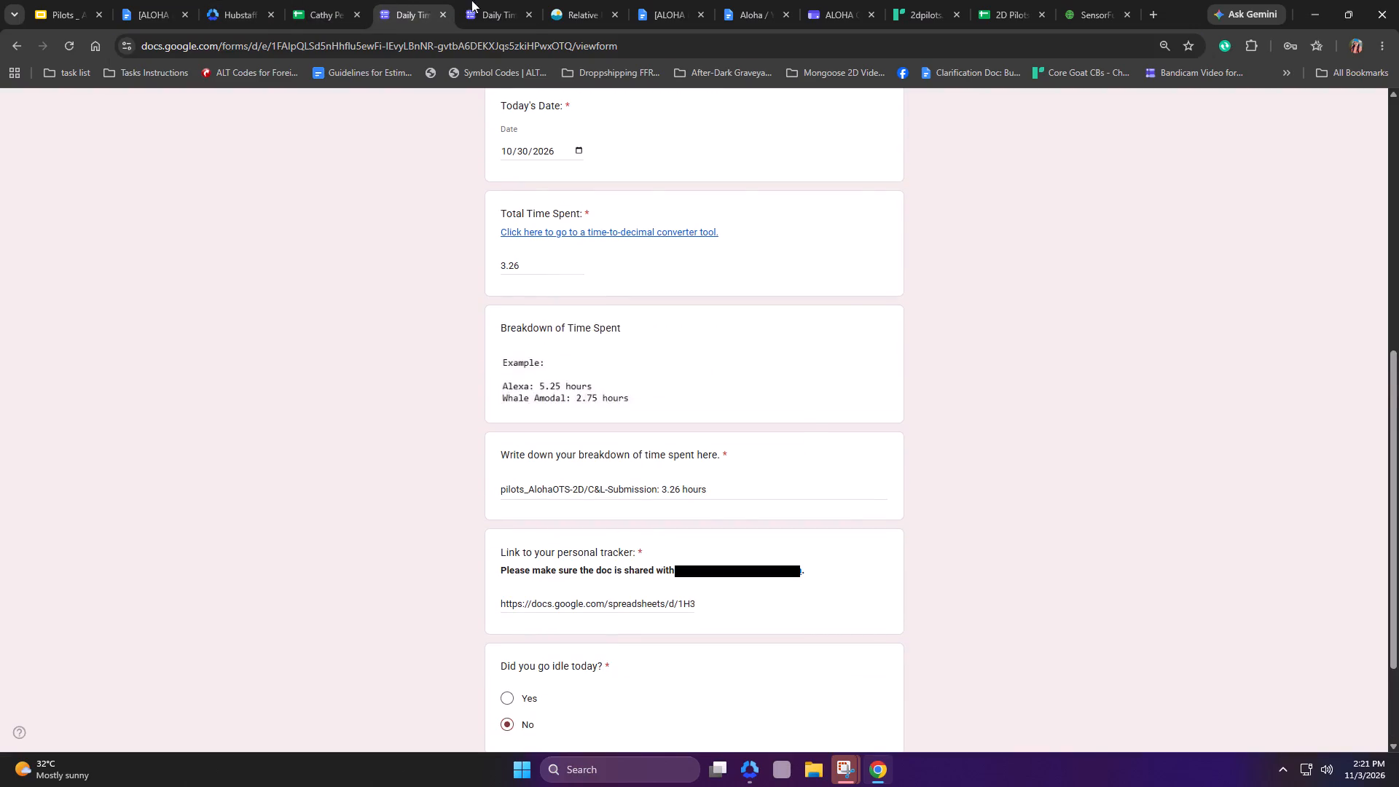
left_click(329, 0)
left_click(379, 0)
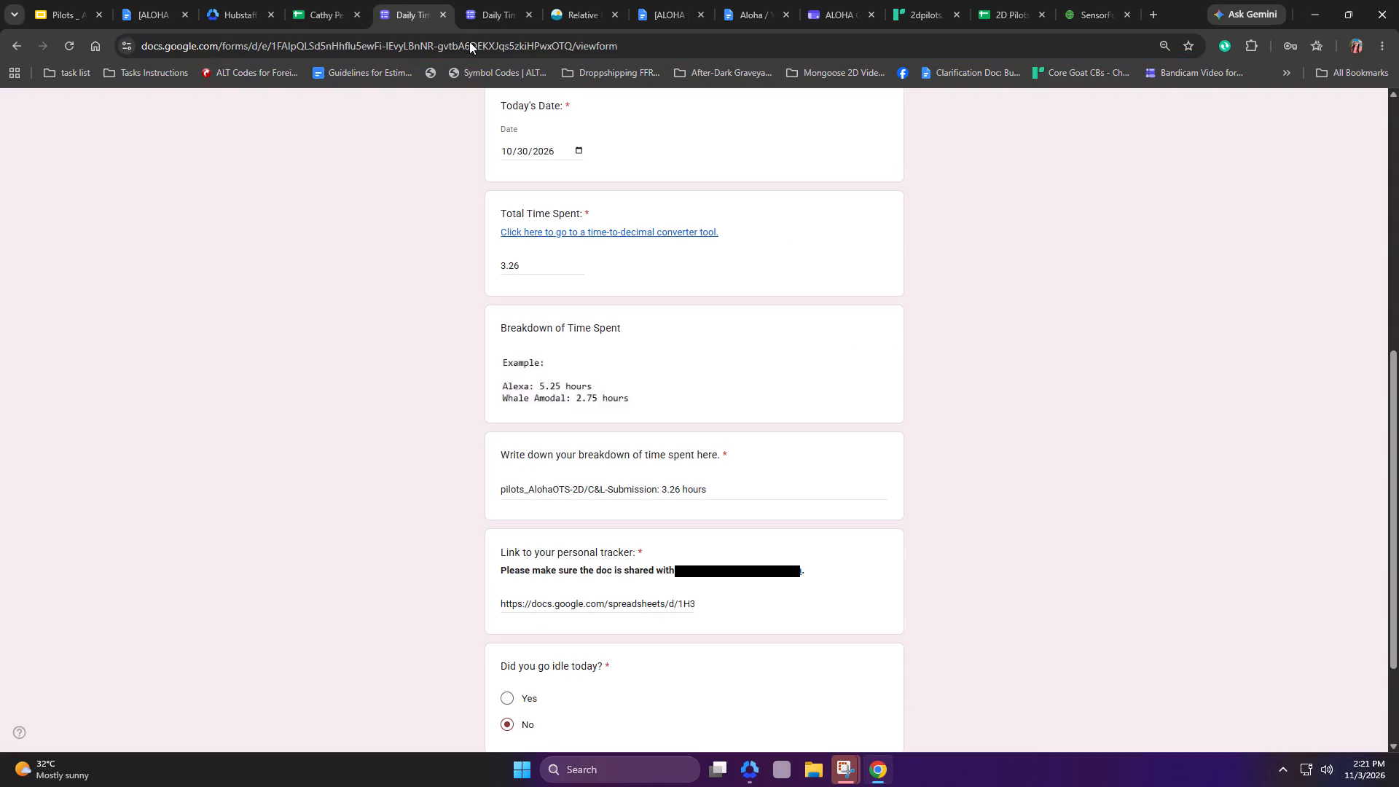
scroll(662, 292, "down", 12)
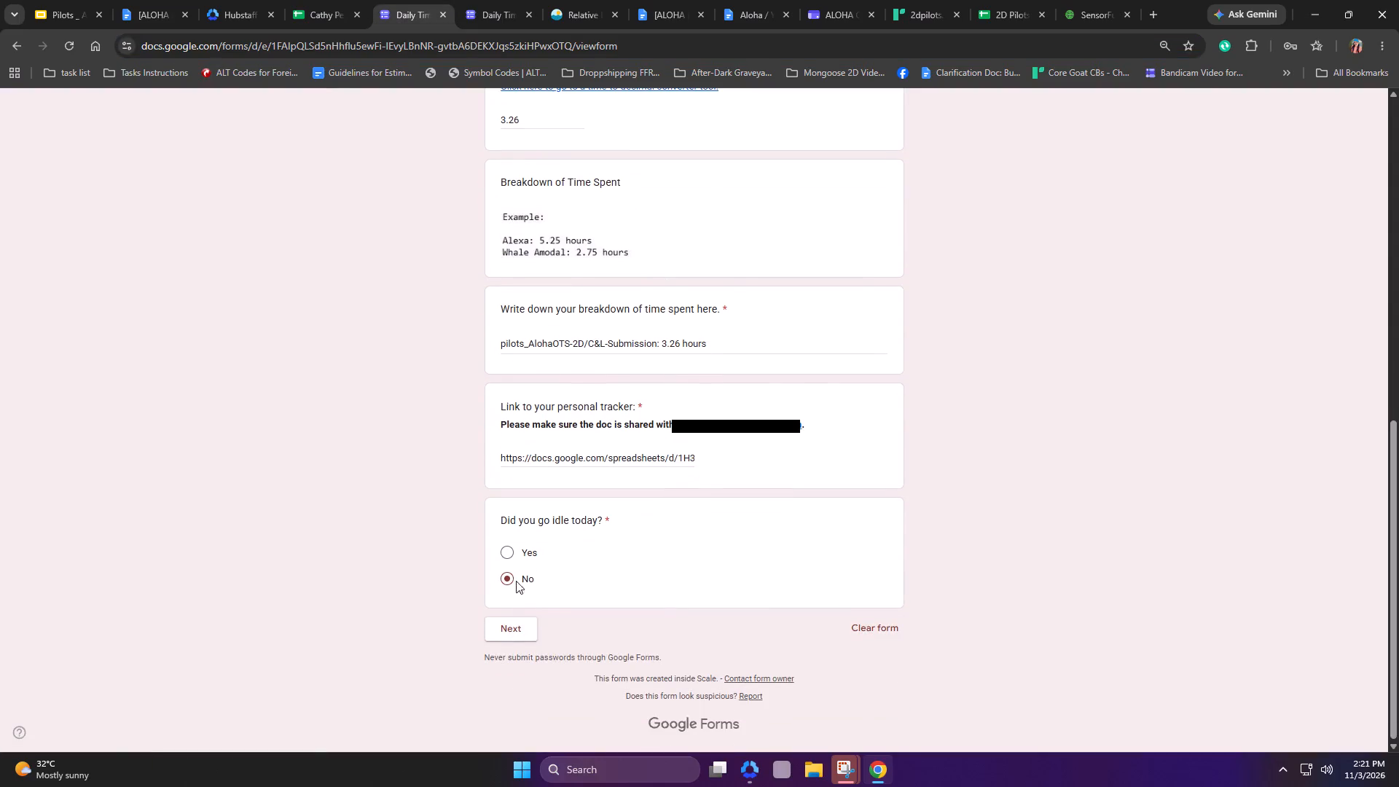
scroll(517, 601, "down", 5)
scroll(547, 579, "up", 2)
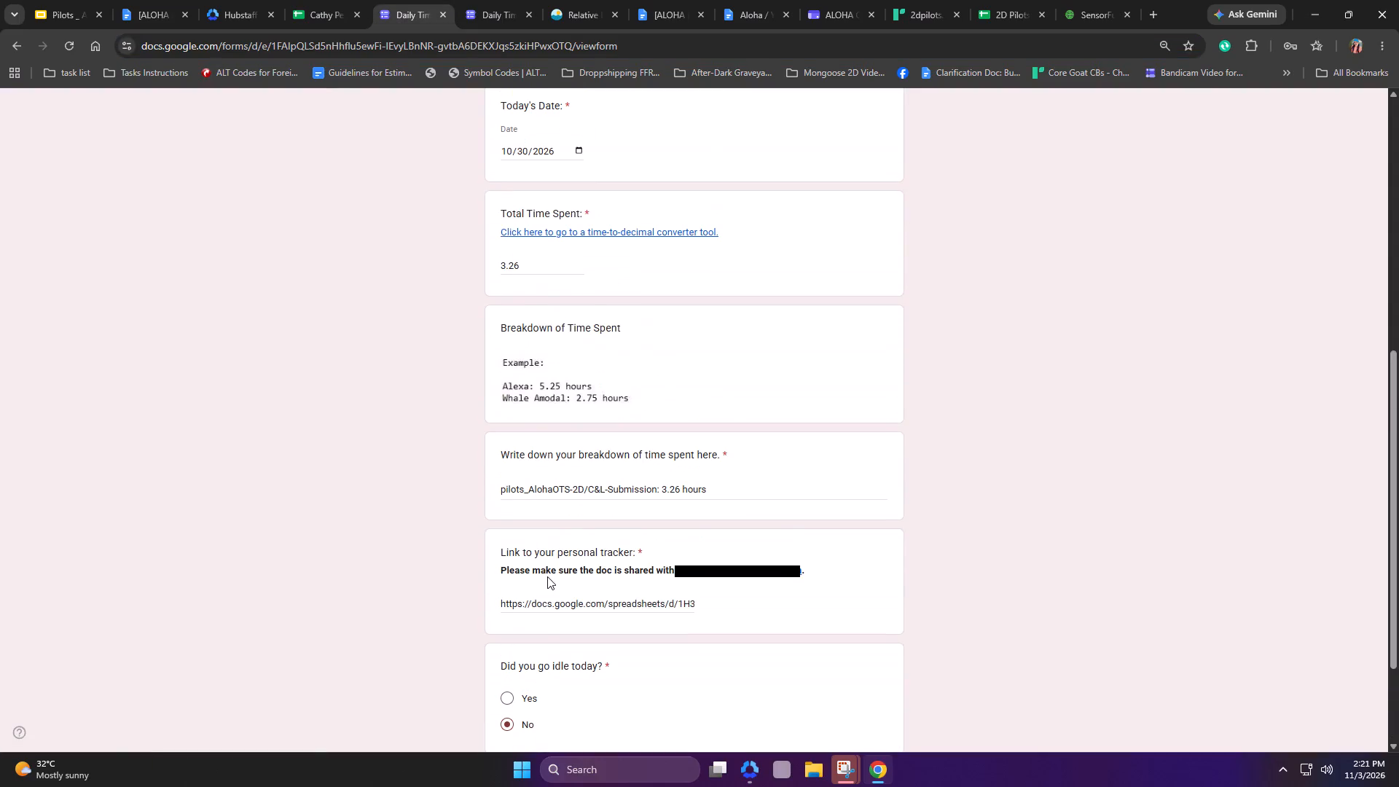
left_click(334, 0)
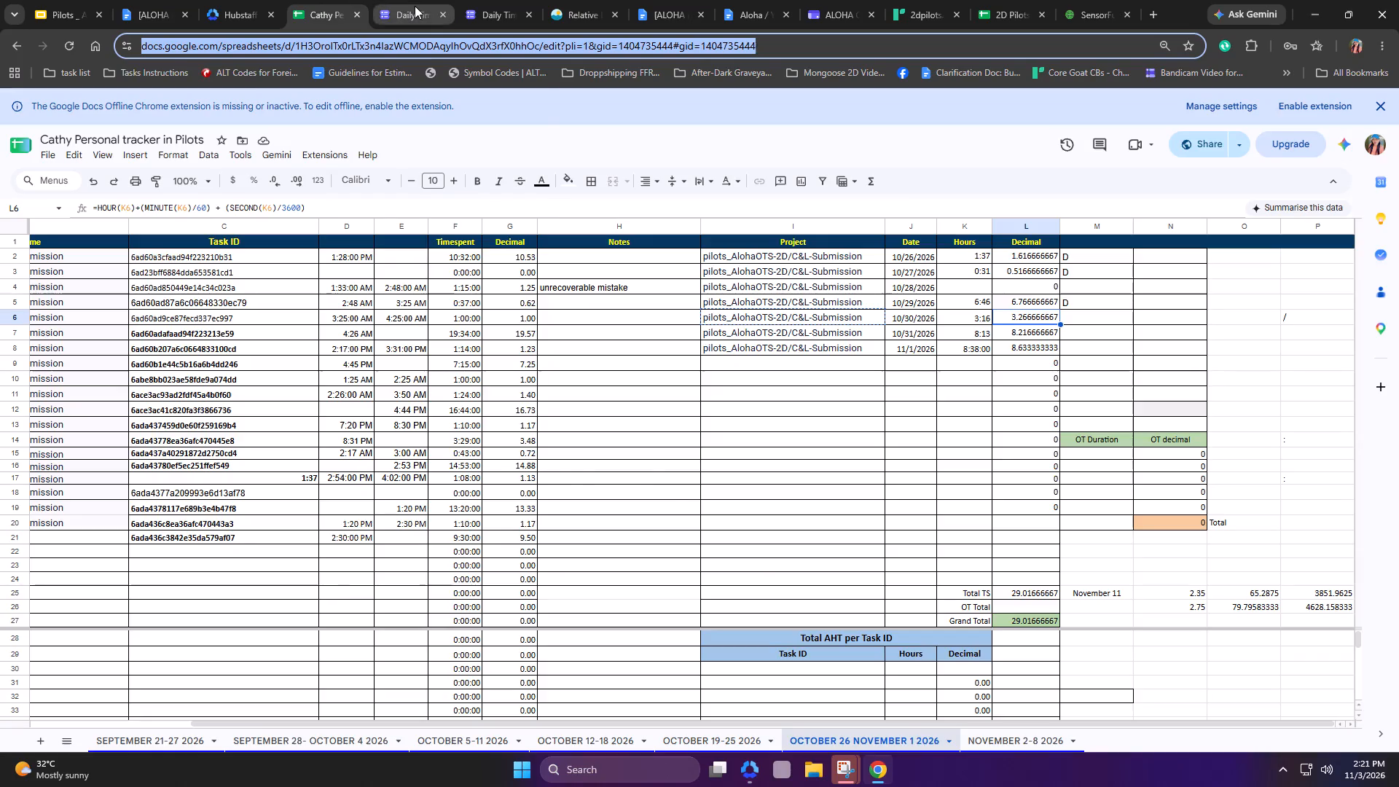
left_click(415, 6)
Confirm the acknowledgment with Yes, request a copy of the responses, and submit the October 30 form.
scroll(697, 332, "down", 12)
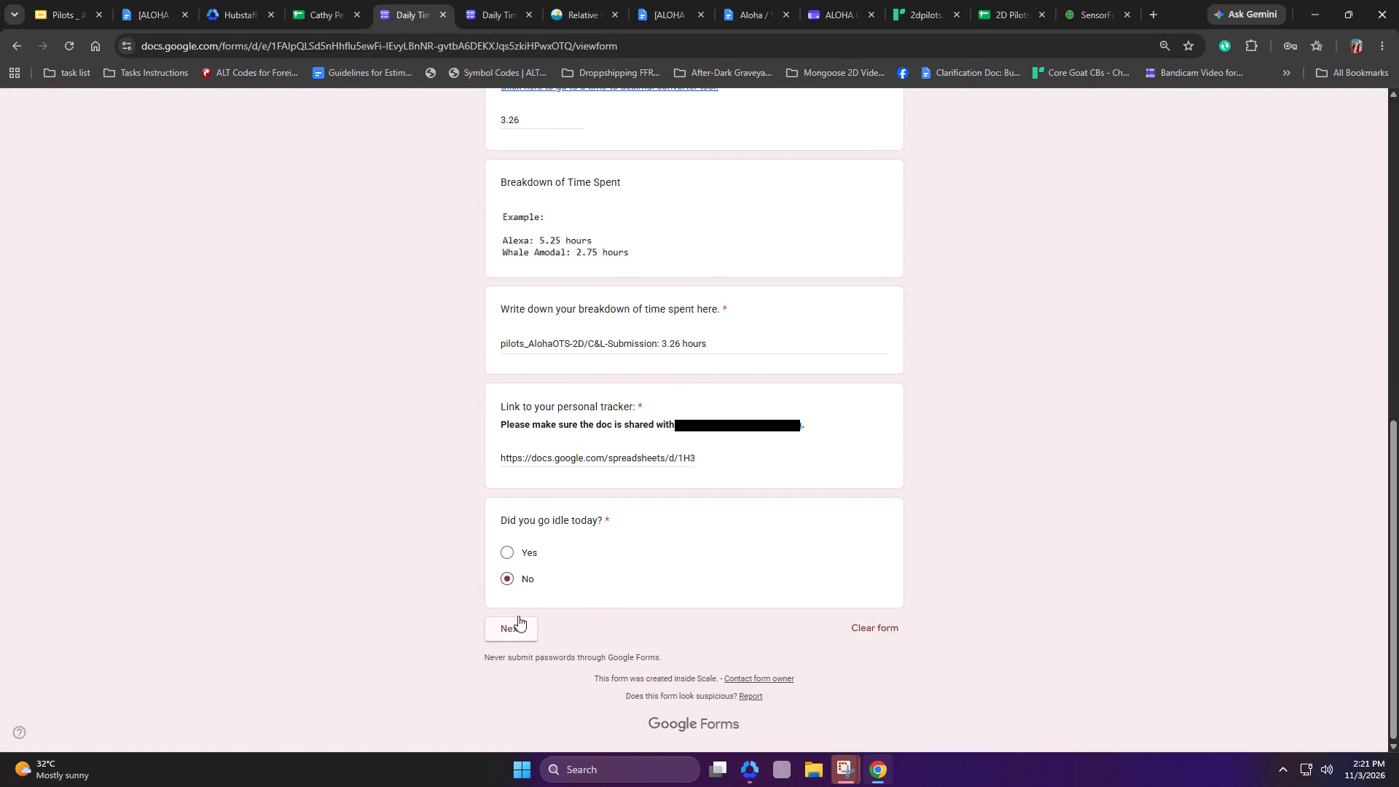
left_click(519, 634)
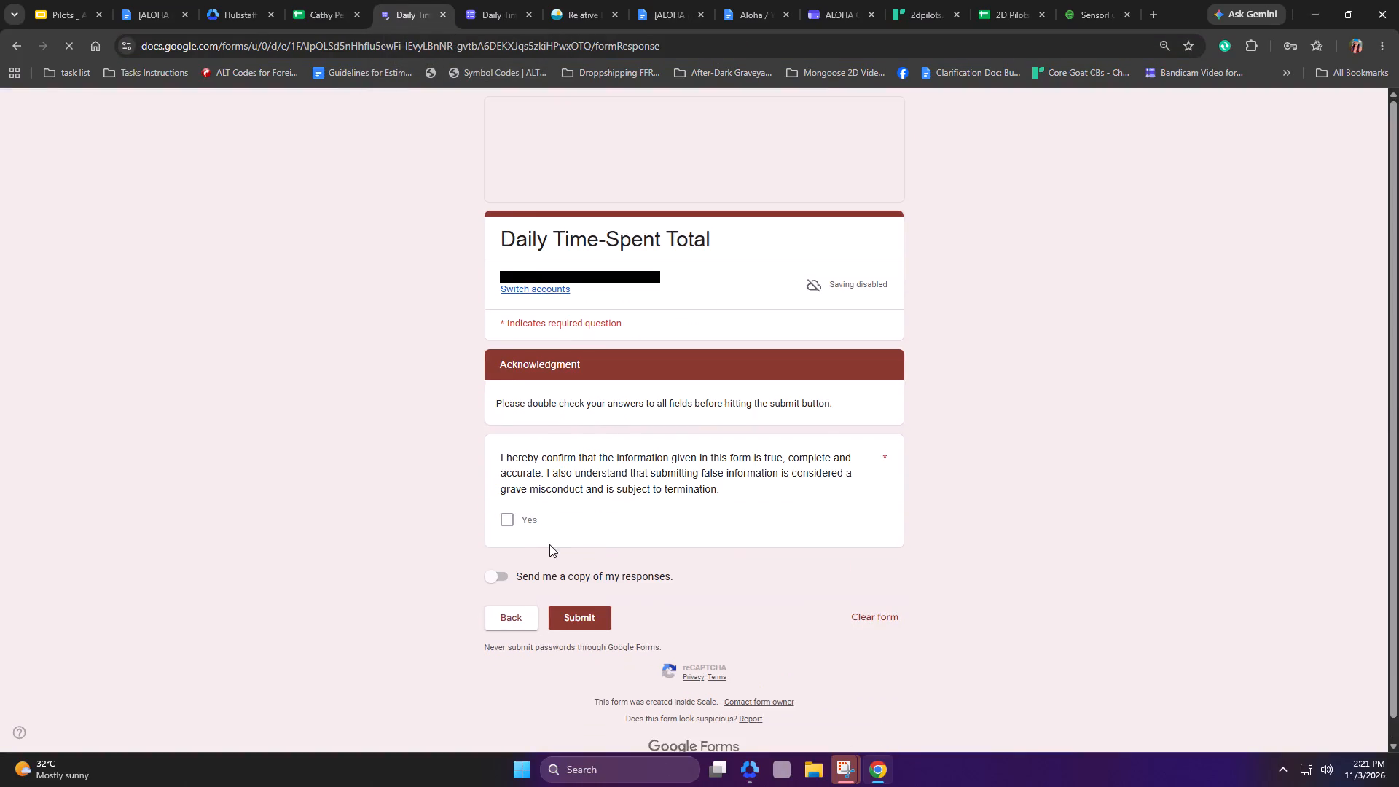
scroll(549, 545, "down", 3)
left_click(508, 490)
scroll(509, 547, "down", 4)
left_click(506, 552)
scroll(565, 599, "down", 6)
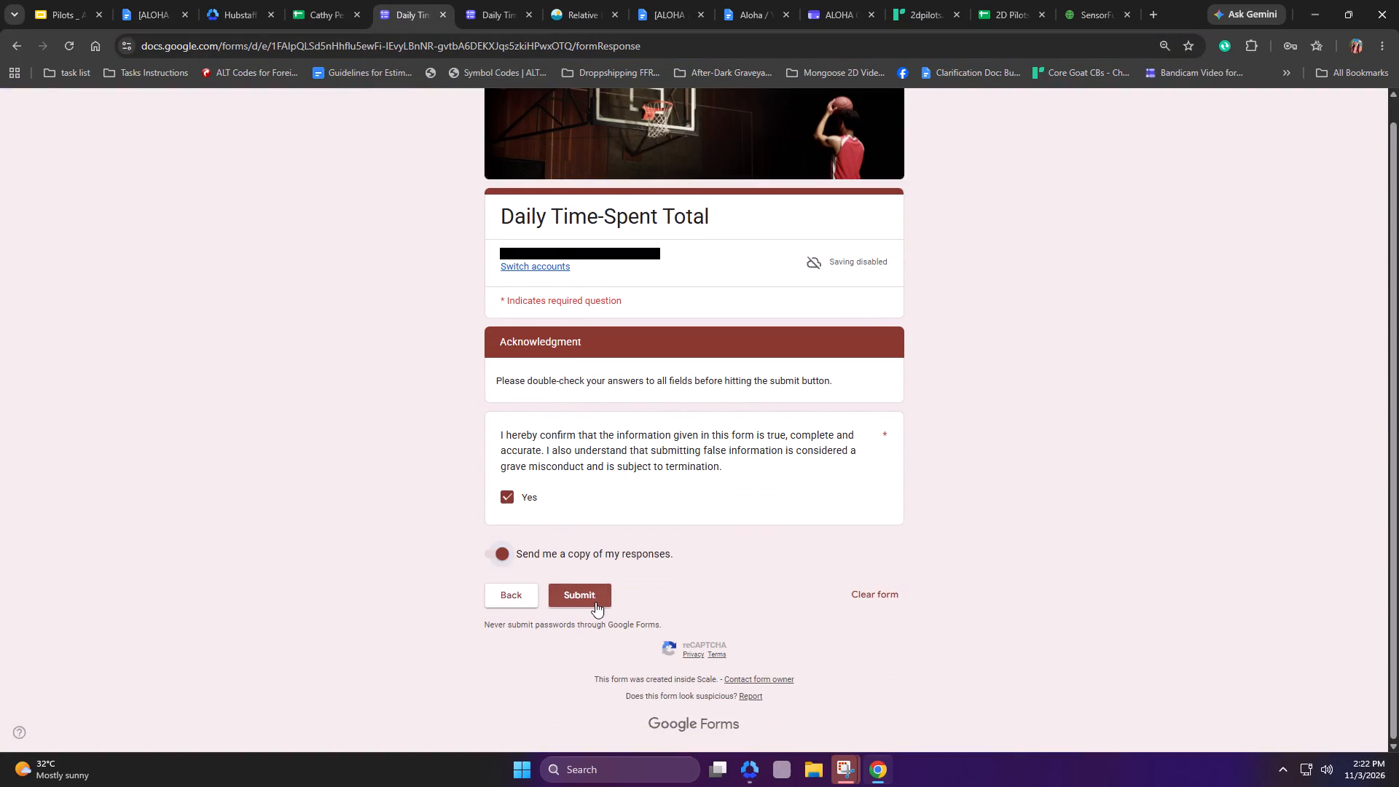
left_click(595, 602)
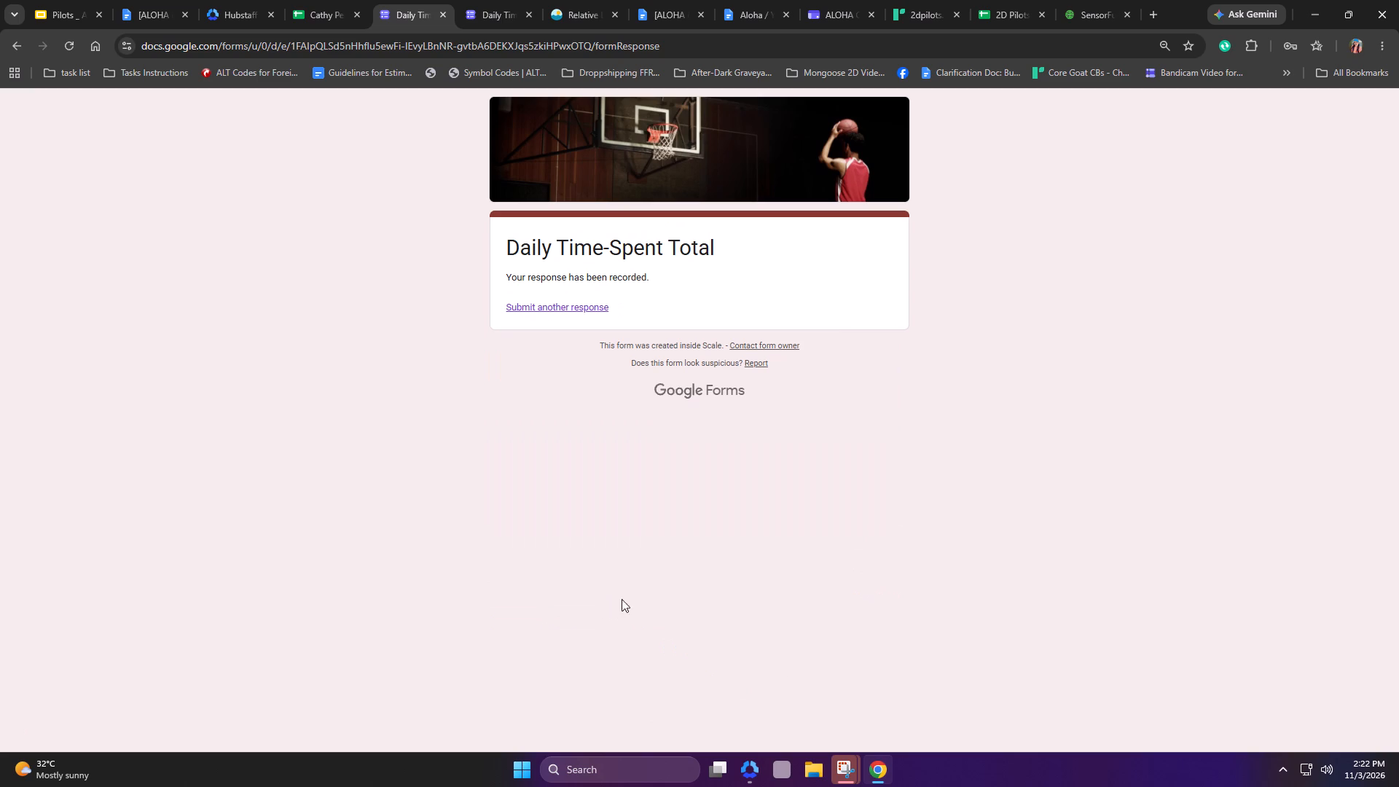
Close the tab of the submitted October 30 form.
scroll(495, 14, "down", 4)
left_click(435, 7)
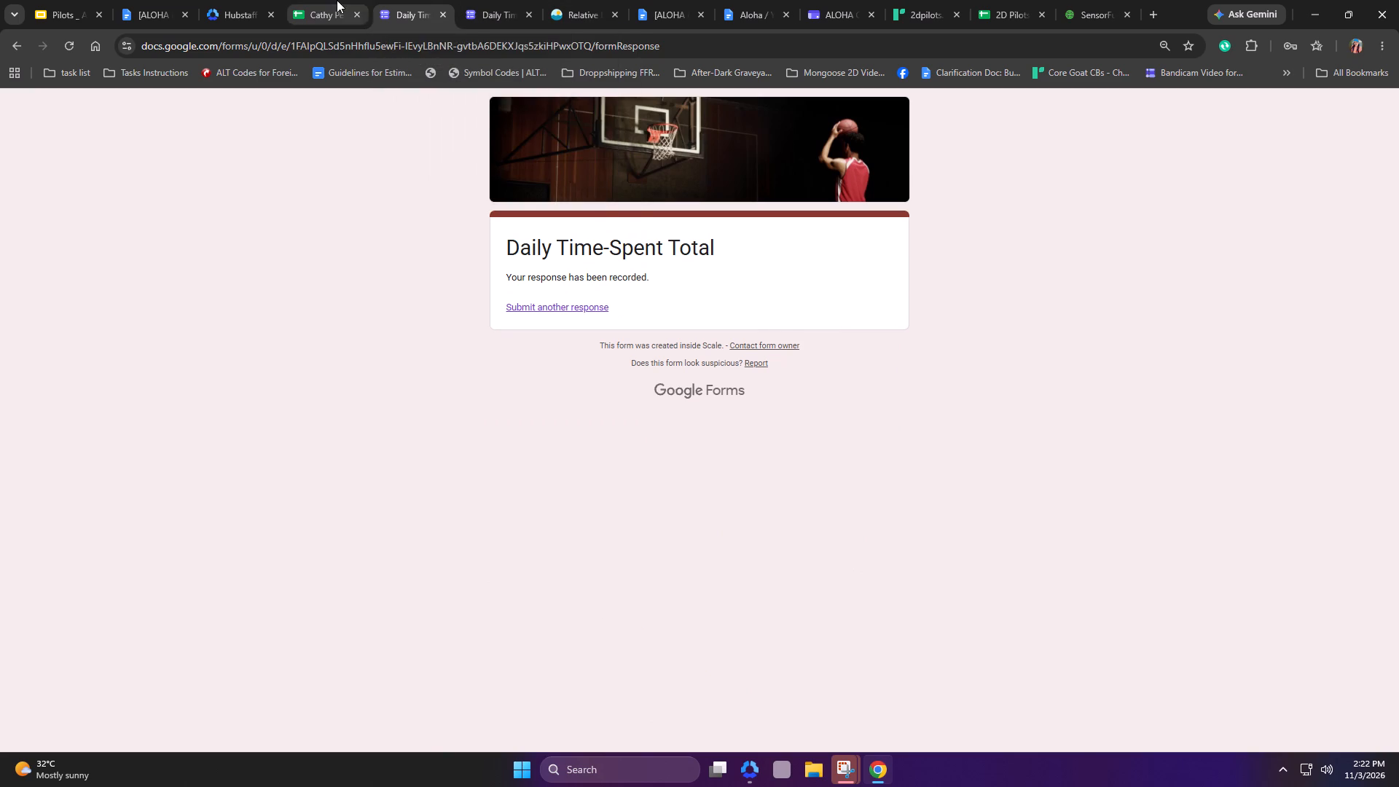
left_click(337, 0)
left_click(423, 0)
left_click(442, 15)
Mark the 10/30/2026 row in the personal tracker as submitted by filling the D from the 10/29/2026 row down.
left_click(322, 5)
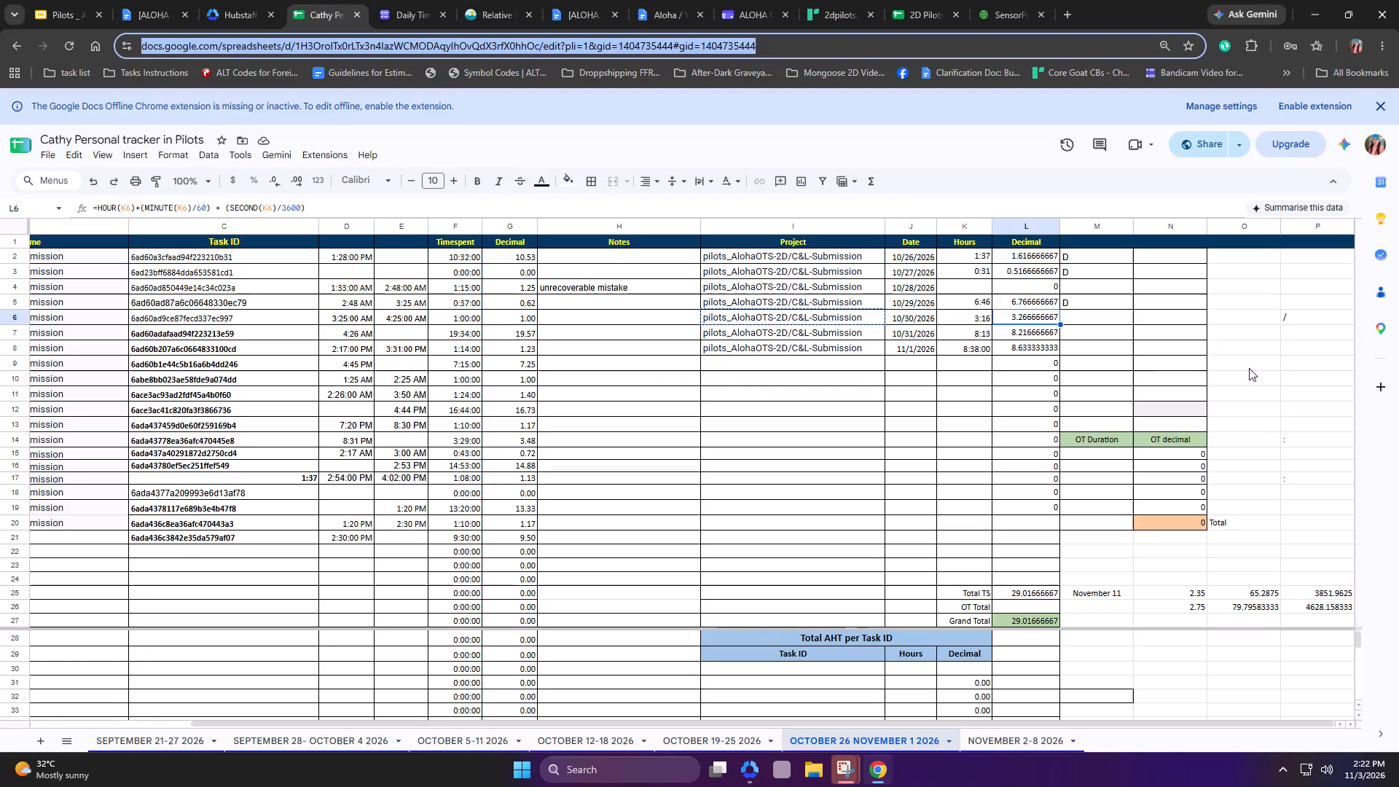
left_click(1084, 300)
left_click_drag(1135, 308, 1136, 321)
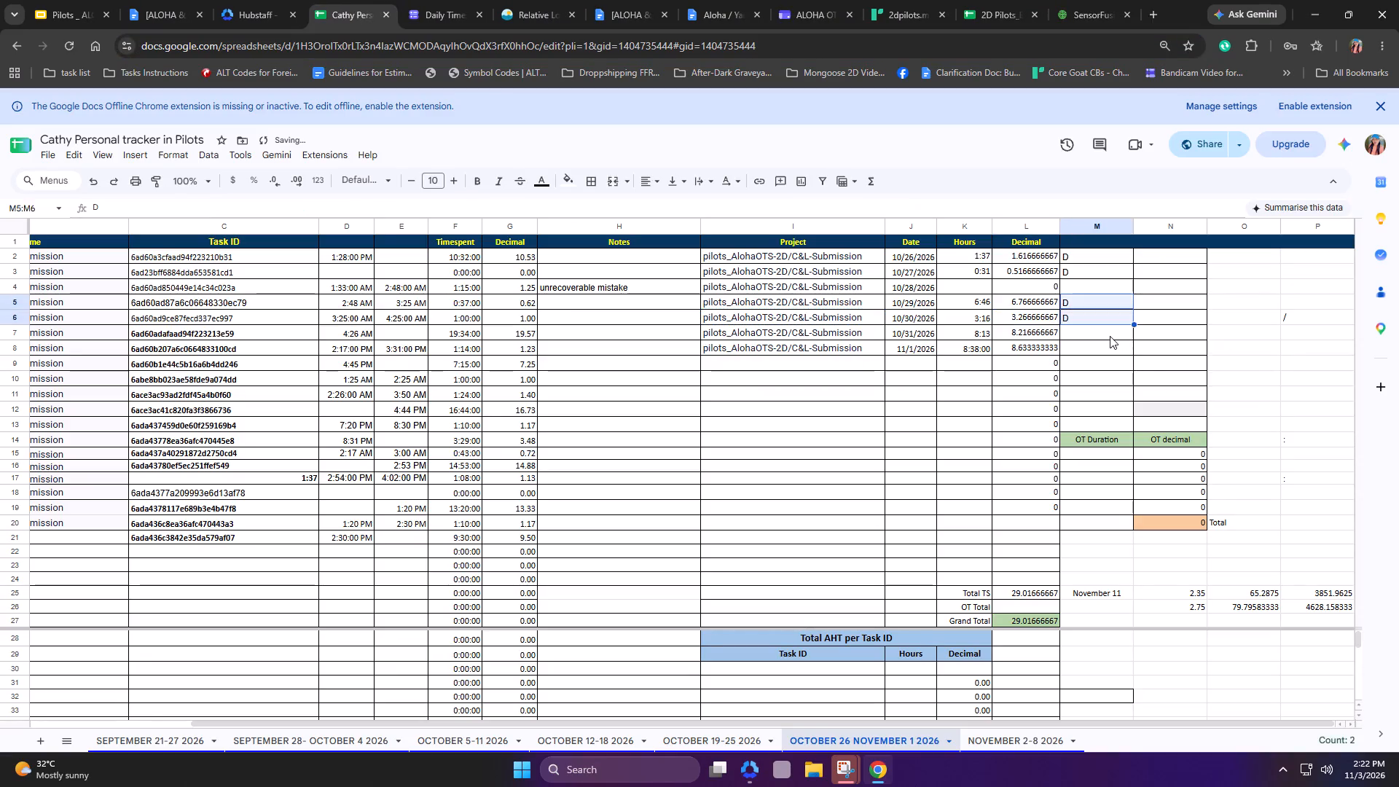
left_click(1109, 336)
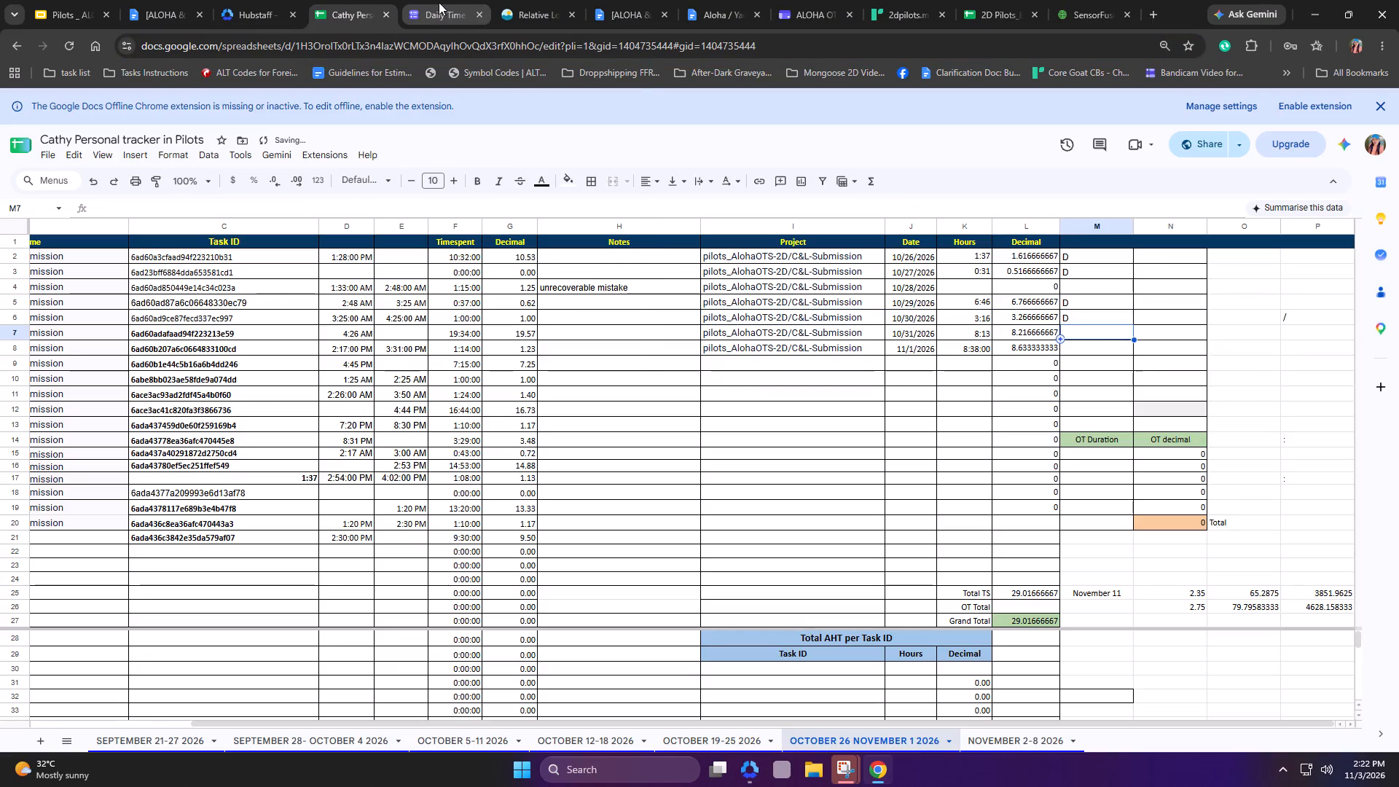
Duplicate the remaining Daily Time-Spent Total form tab and return to the original form dated 10/31/2026.
right_click(439, 2)
left_click(517, 139)
left_click(392, 1)
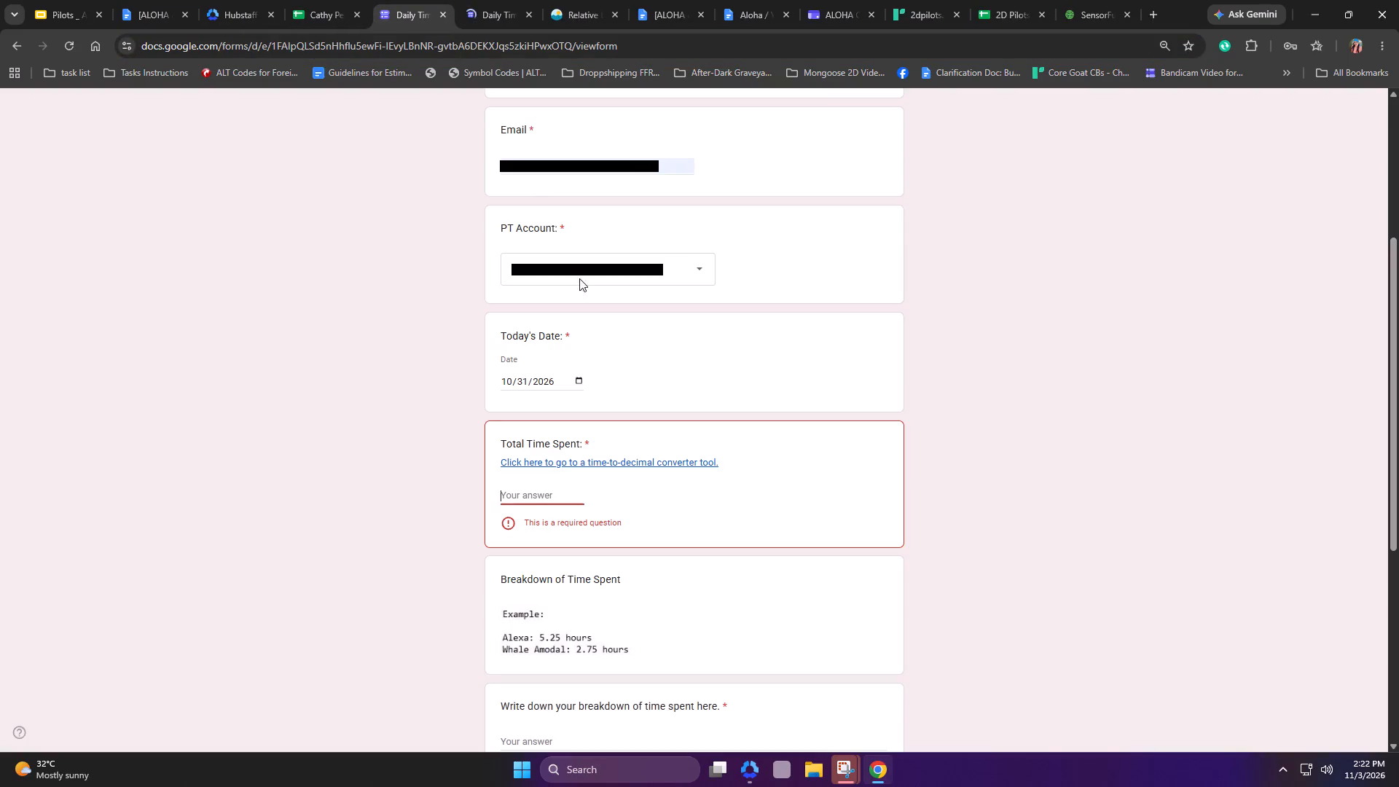
Using the October 31 hours in Hubstaff and the tracker's decimal value, enter 8.21 as Total Time Spent in the 10/31/2026 form.
left_click(316, 8)
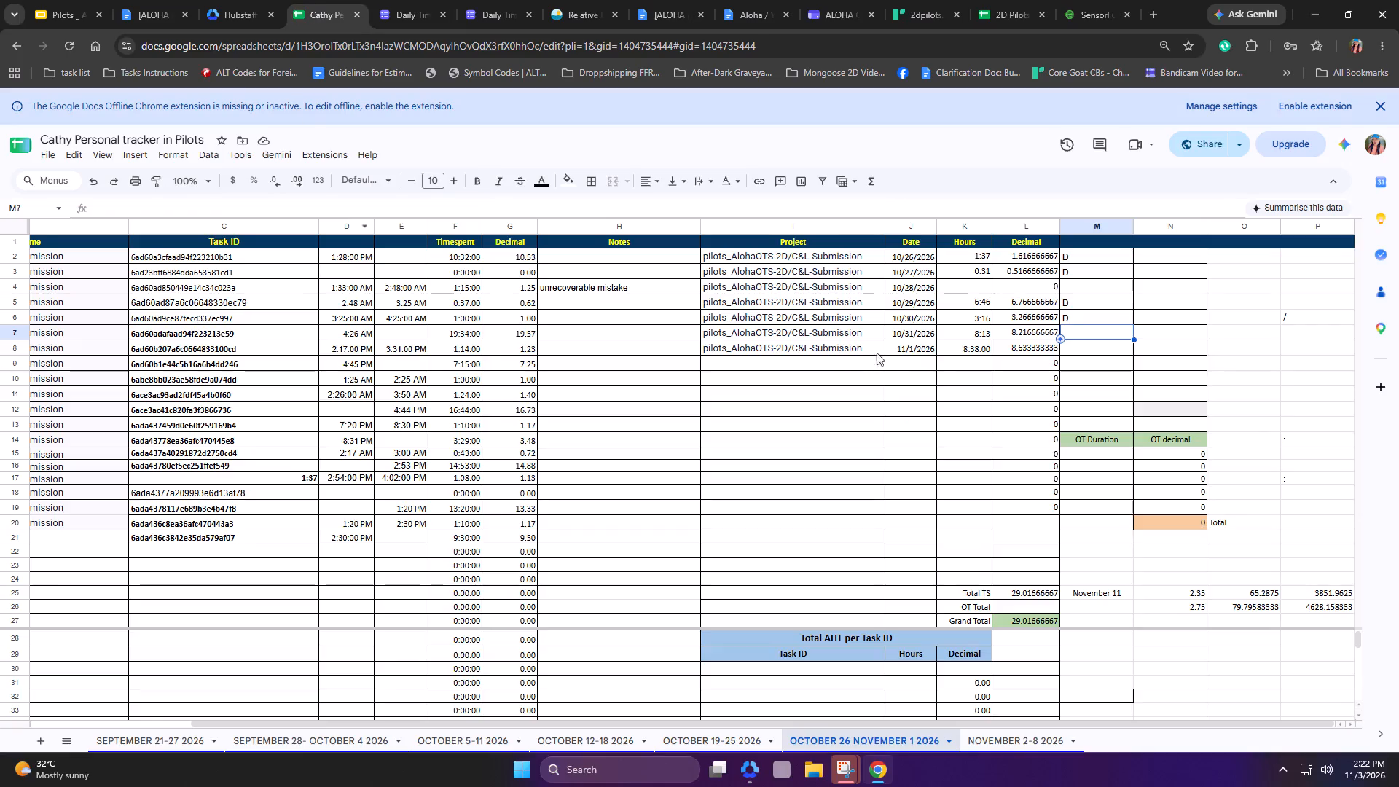
left_click(213, 0)
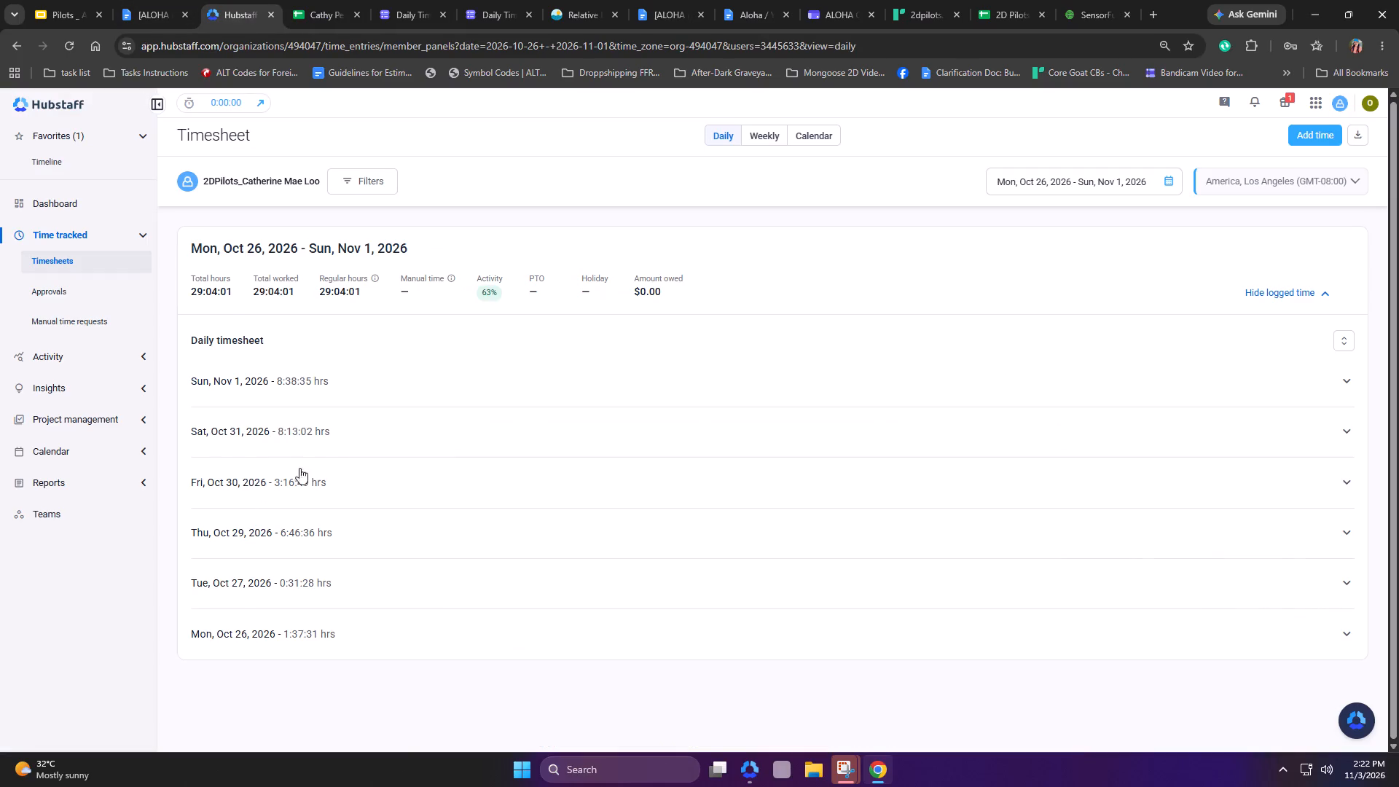
left_click(418, 1)
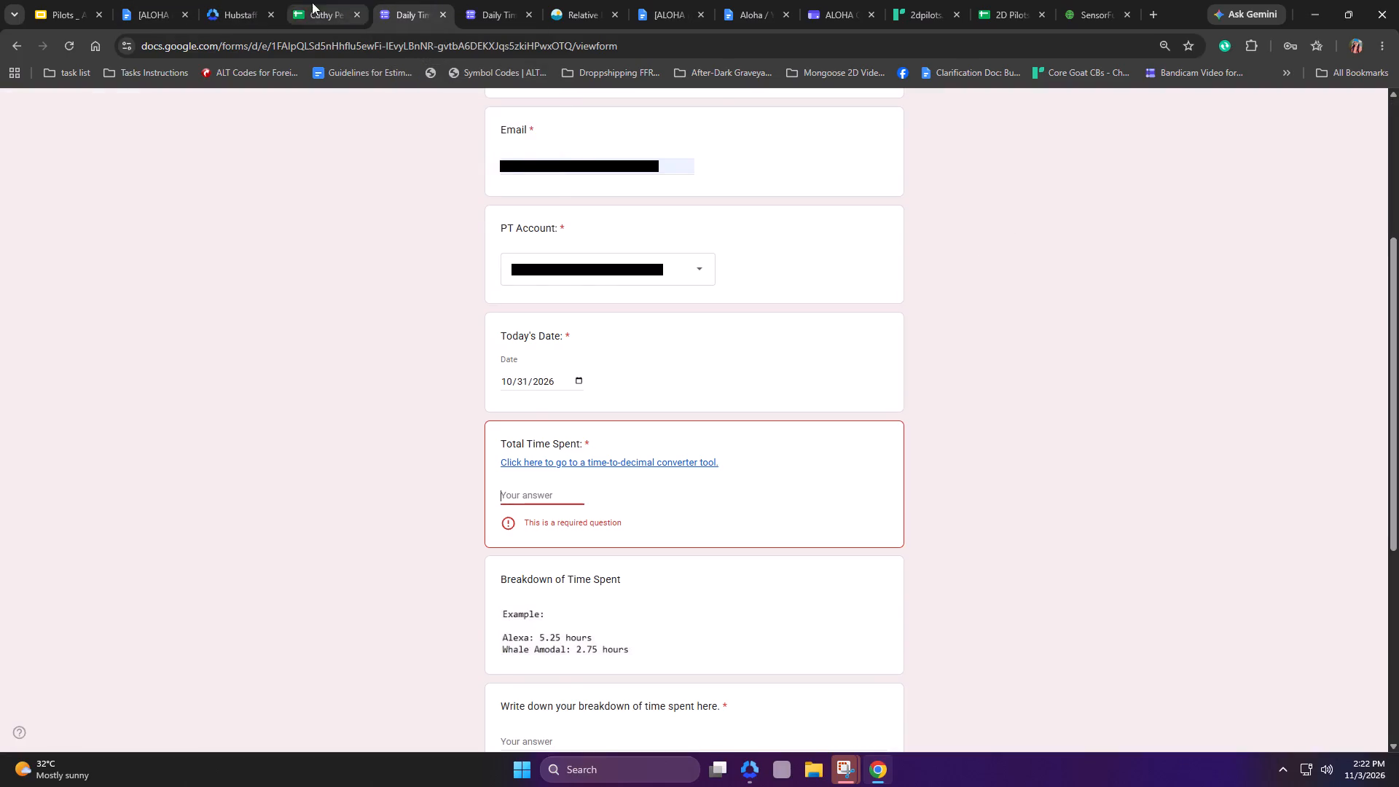
left_click(312, 2)
left_click(243, 4)
left_click(316, 1)
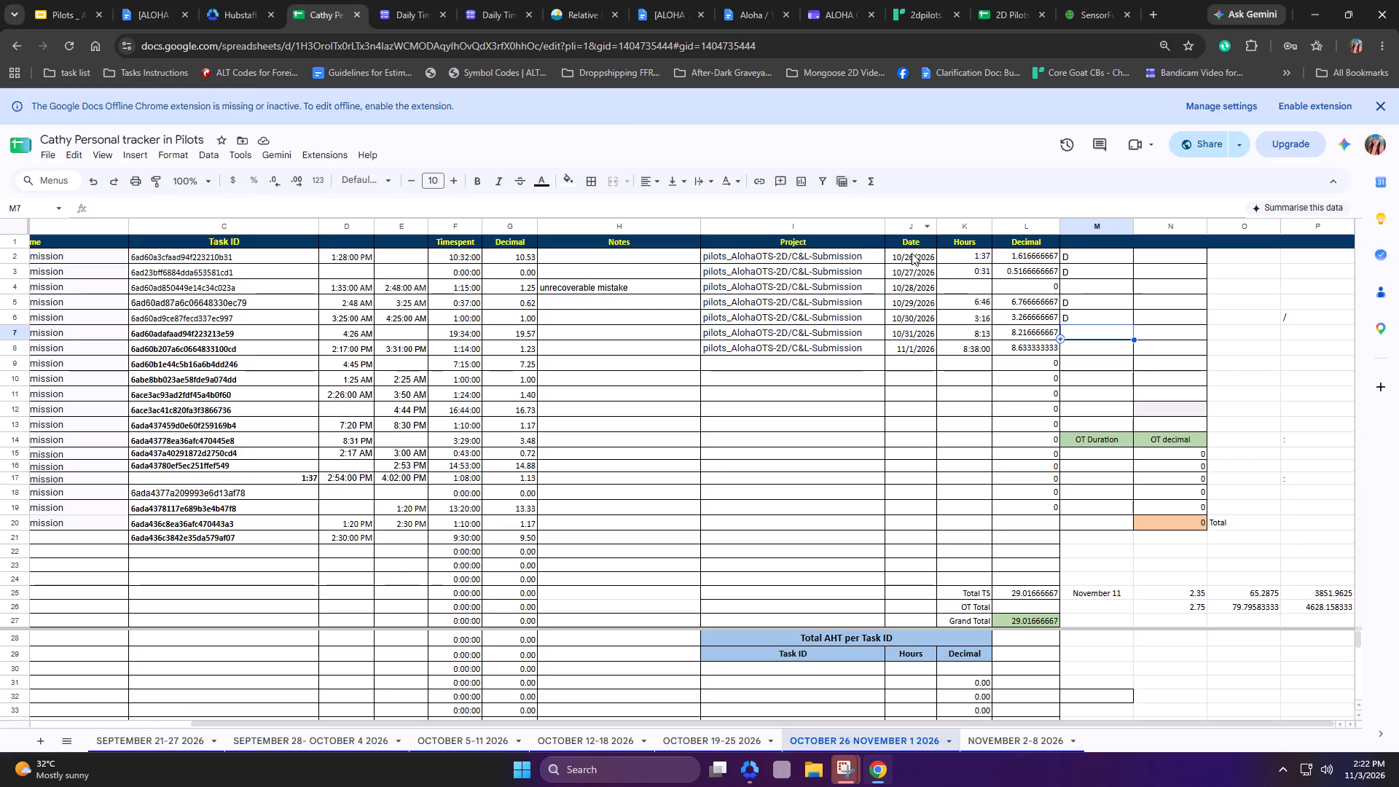
left_click(970, 333)
left_click(1016, 337)
left_click(416, 0)
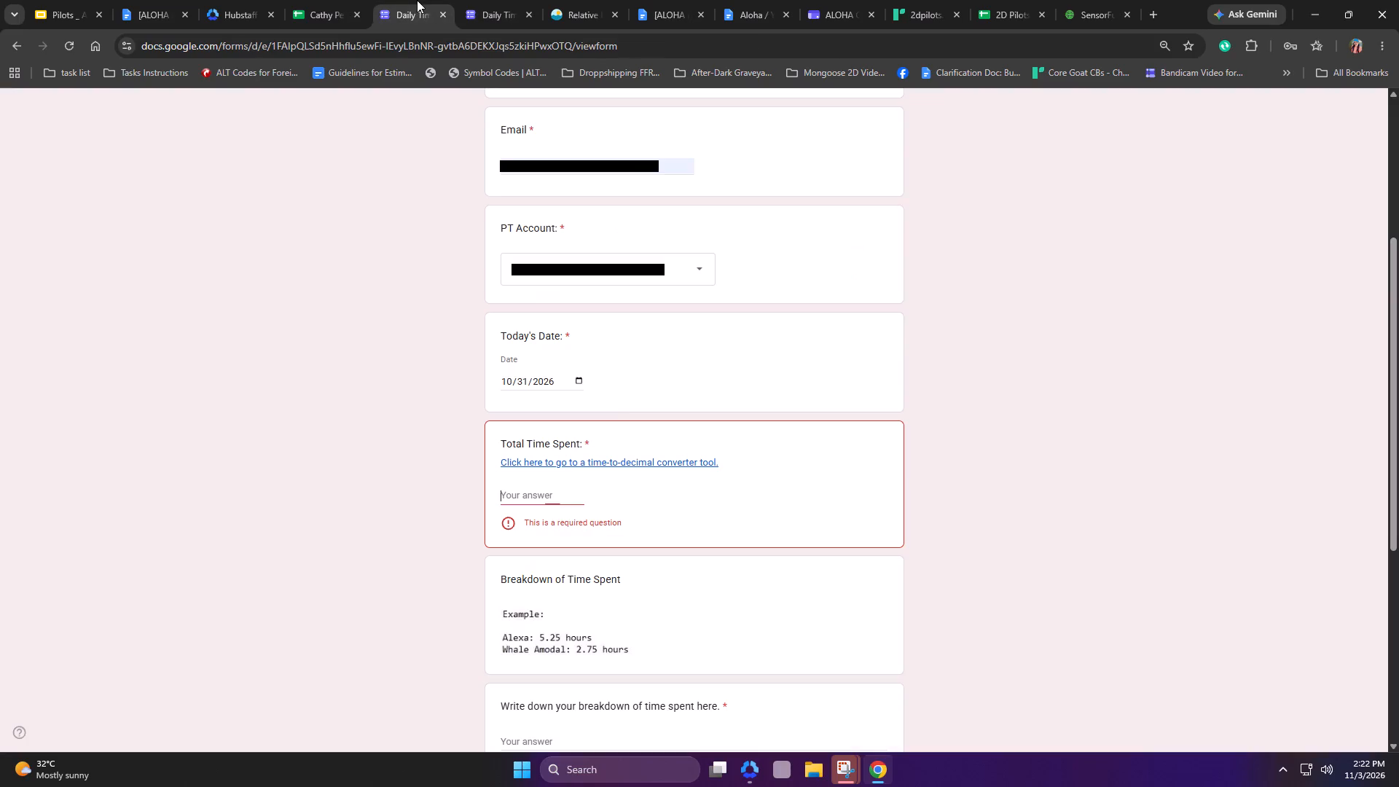
left_click(316, 0)
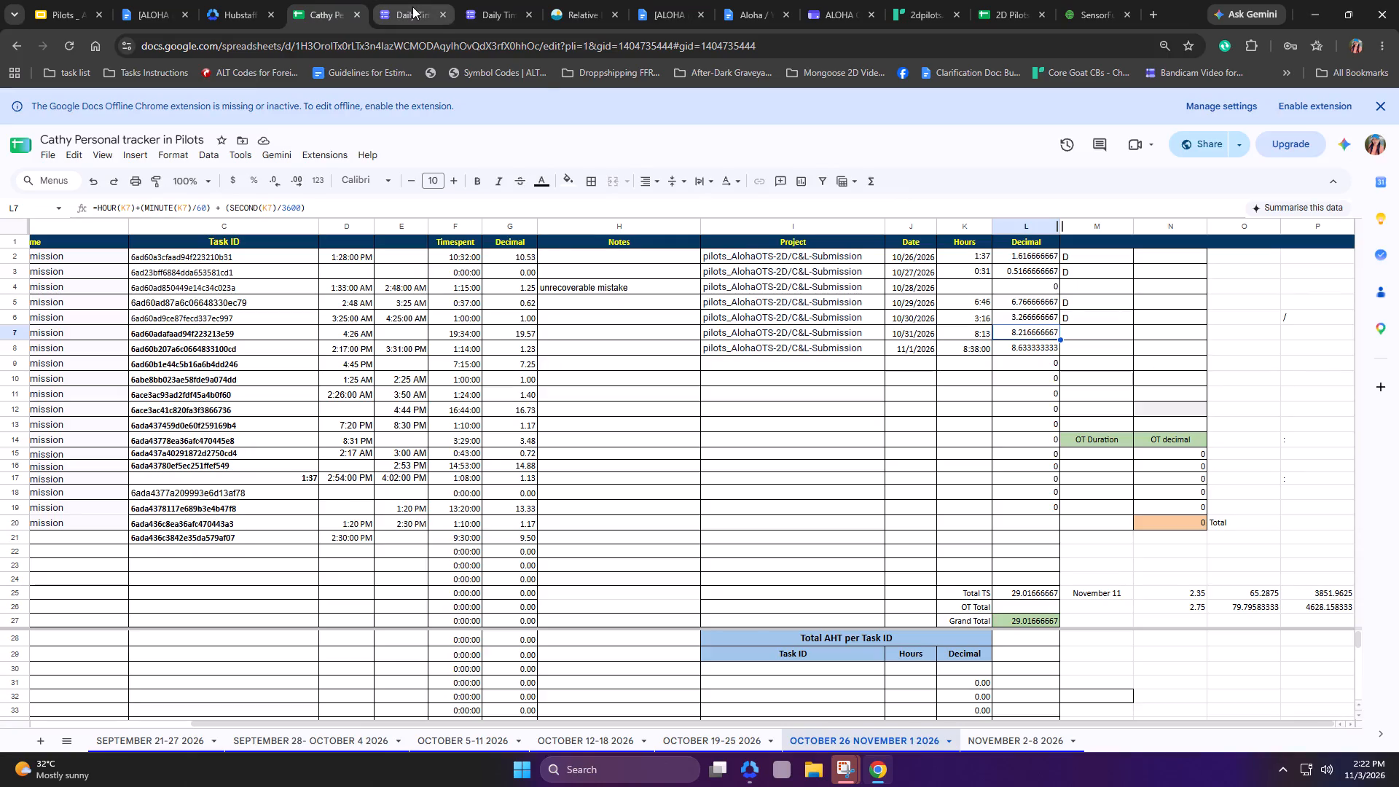
left_click(412, 7)
left_click(520, 496)
type("8.21")
Fill in the time breakdown with the project copied from the tracker's 10/31/2026 row: "pilots_AlohaOTS-2D/C&L-Submission: 8.21 hours".
scroll(746, 385, "down", 3)
left_click(570, 509)
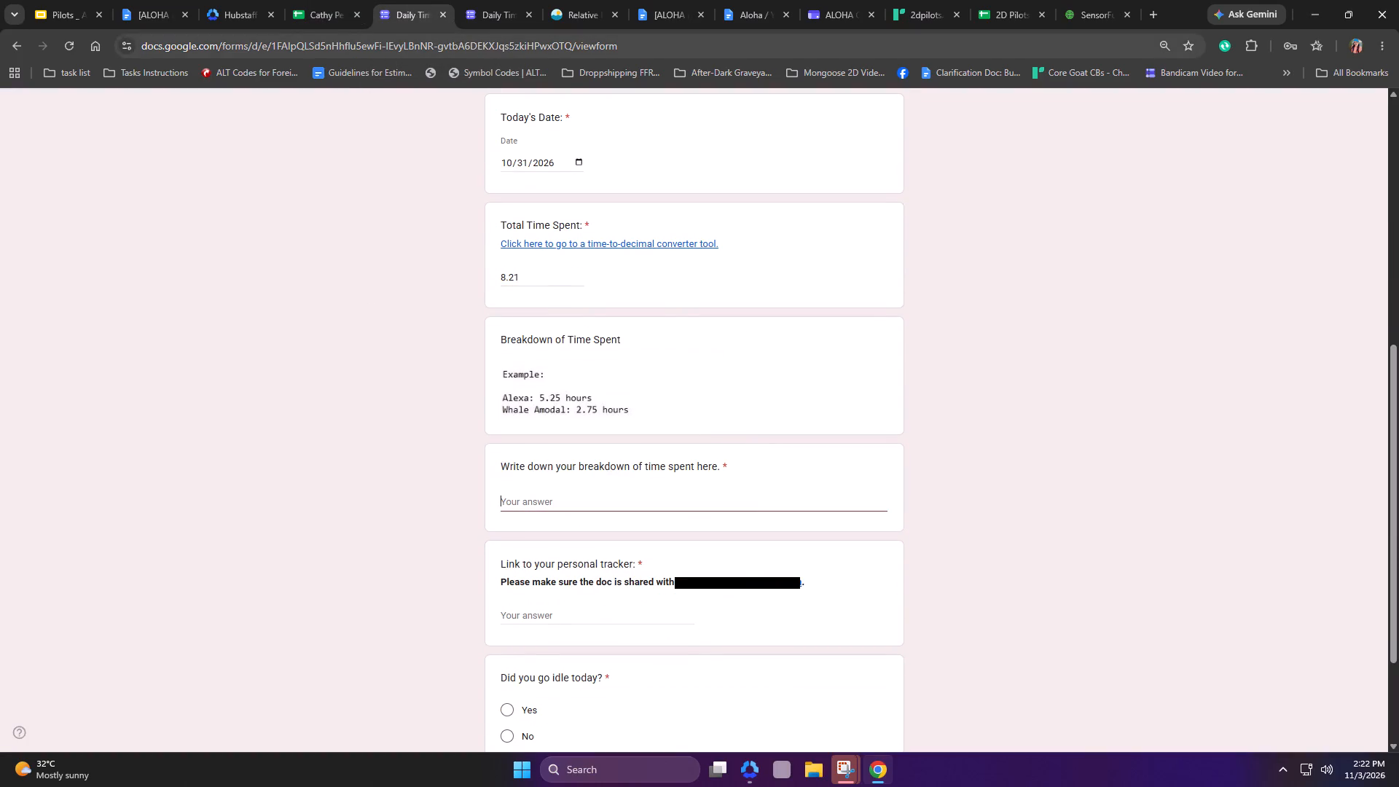
left_click(316, 0)
left_click(870, 338)
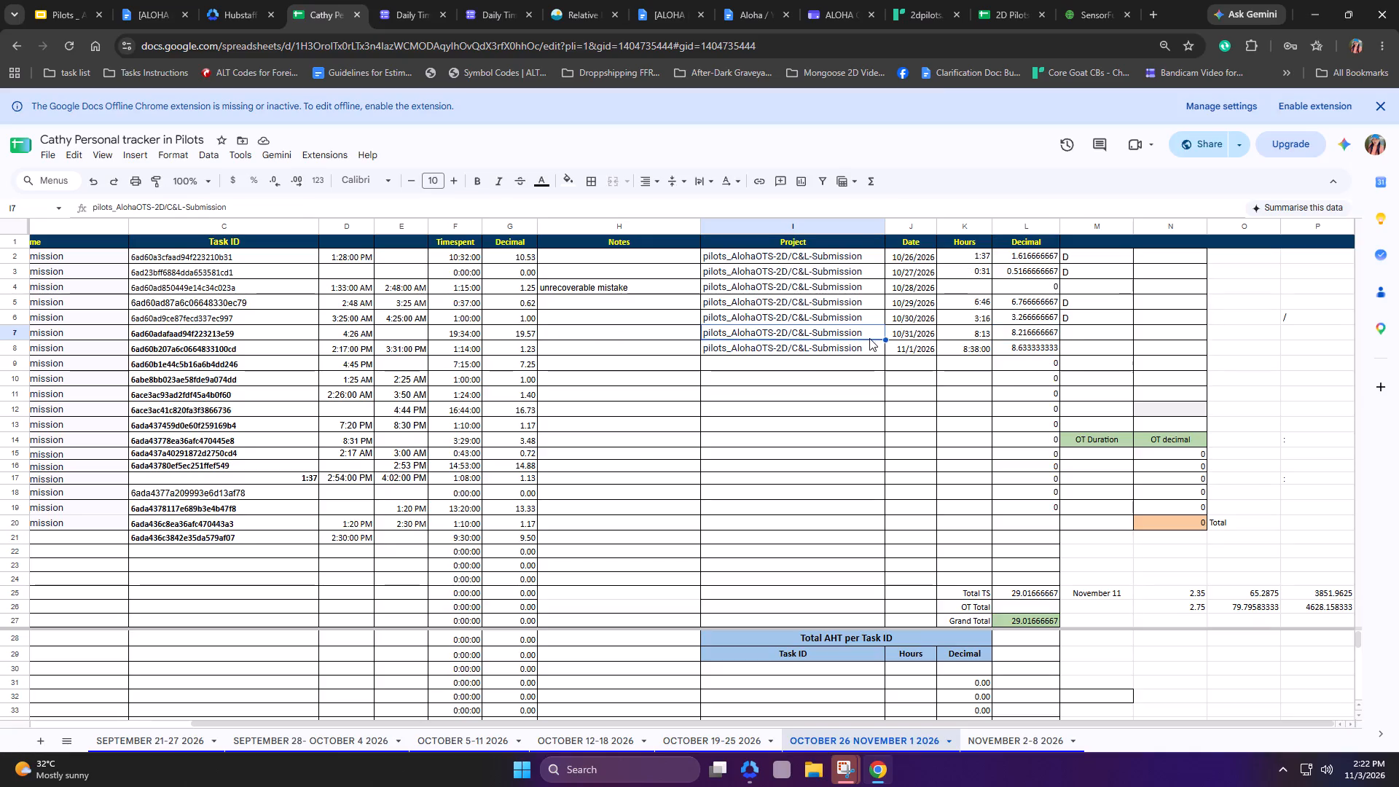
key("ctrl+c")
left_click(424, 0)
left_click(560, 509)
key("ctrl+v")
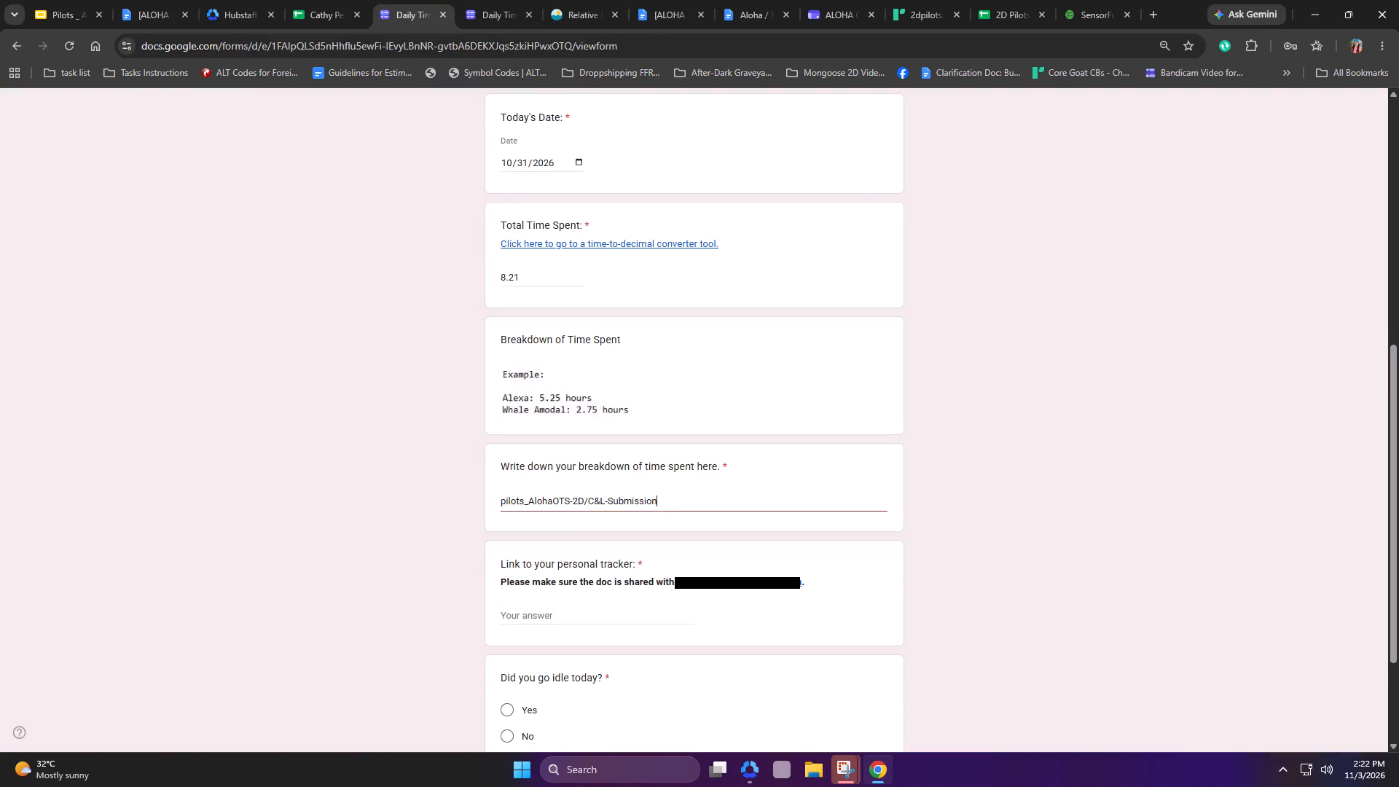
scroll(683, 568, "down", 5)
scroll(659, 477, "up", 1)
type(": 21")
key("BackSpace")
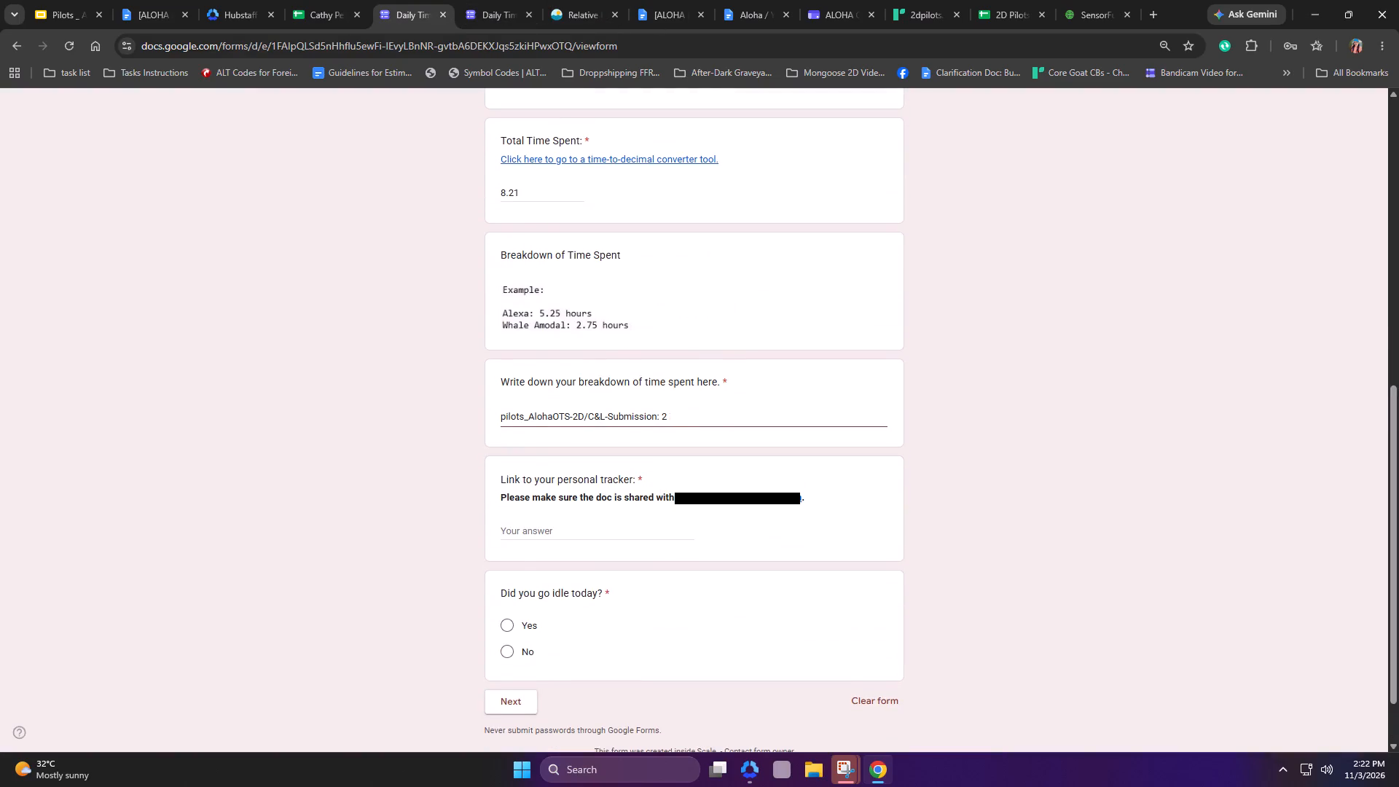
key("BackSpace")
key("BackSpace")
key("space")
type("83")
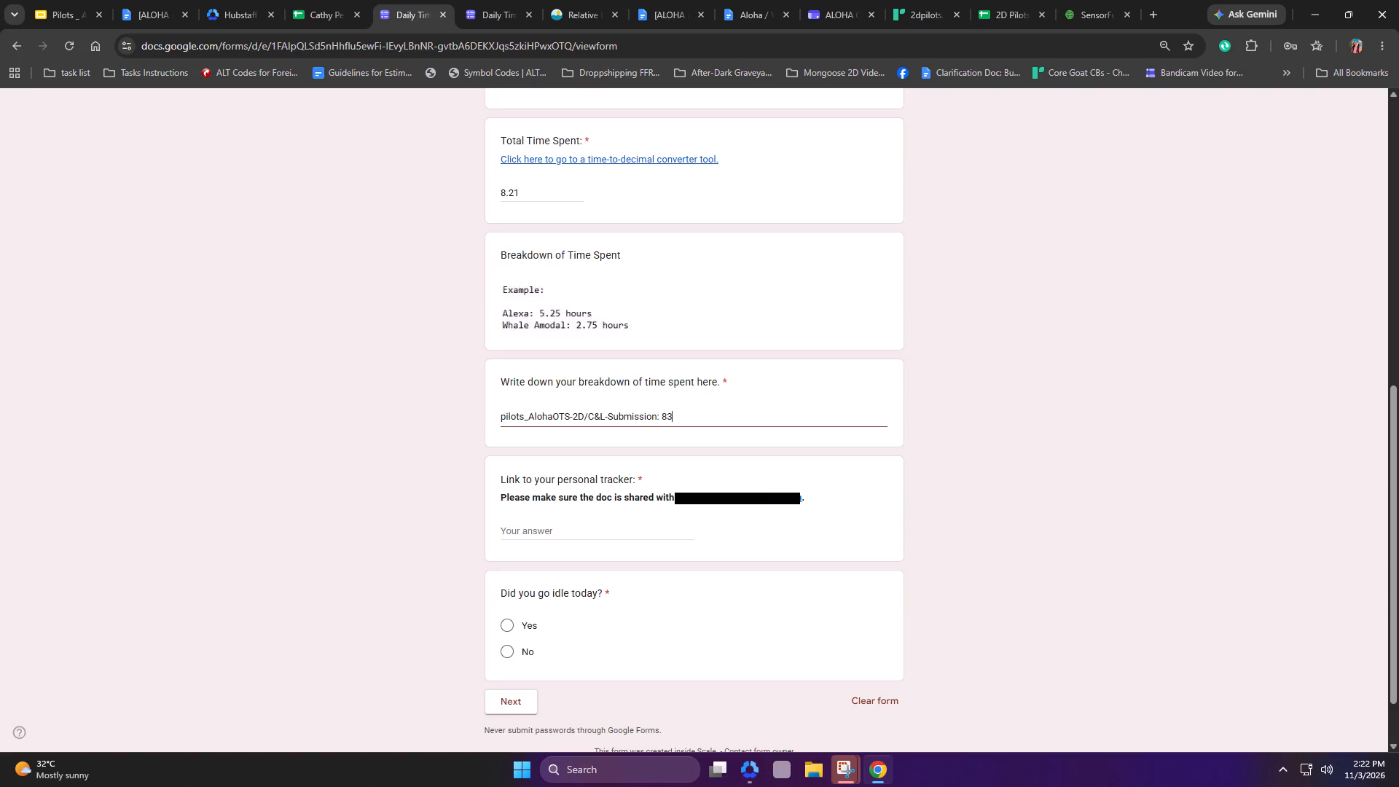
key("BackSpace")
type(".21 hours")
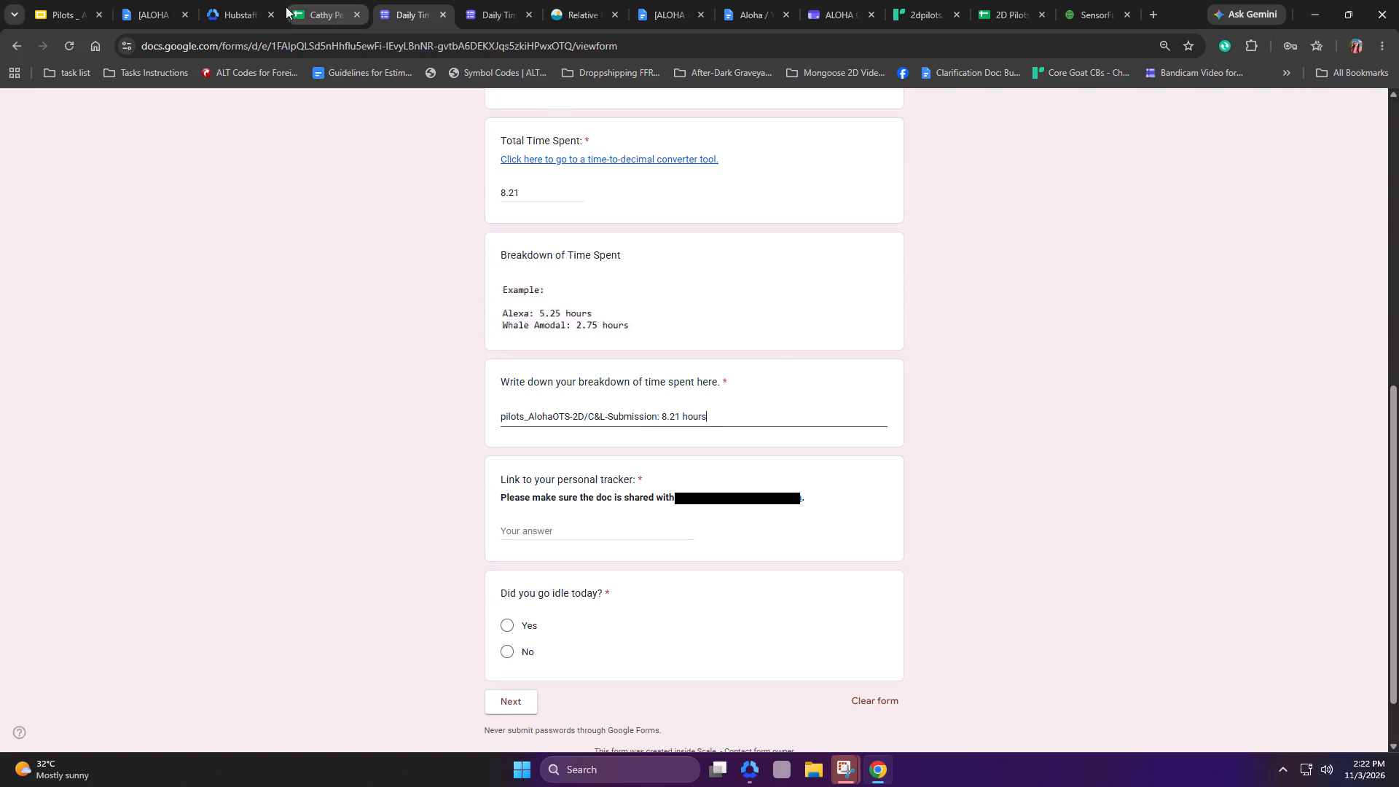
Compare the October 31 hours in the Hubstaff timesheet and the personal tracker with the form entries.
left_click(222, 0)
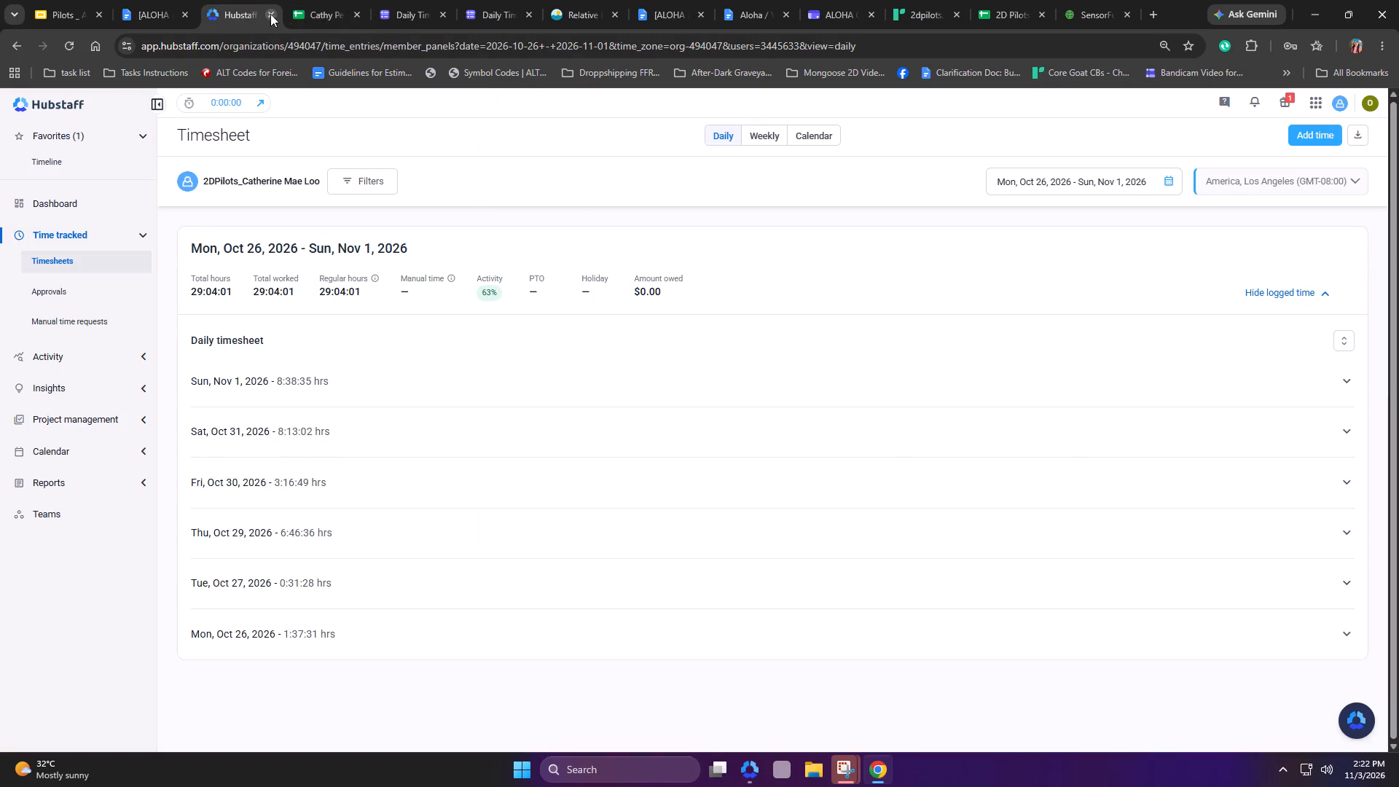
left_click(329, 5)
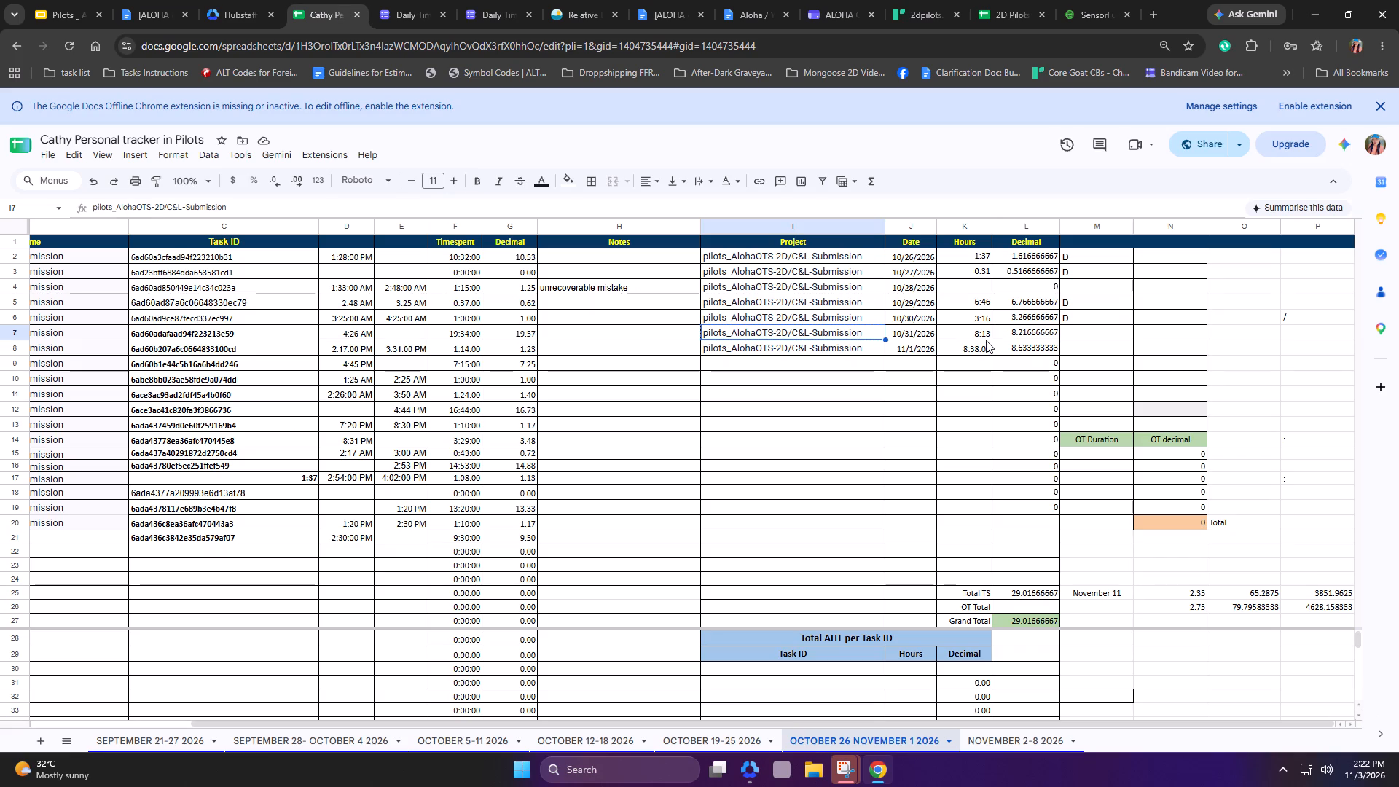
left_click(235, 5)
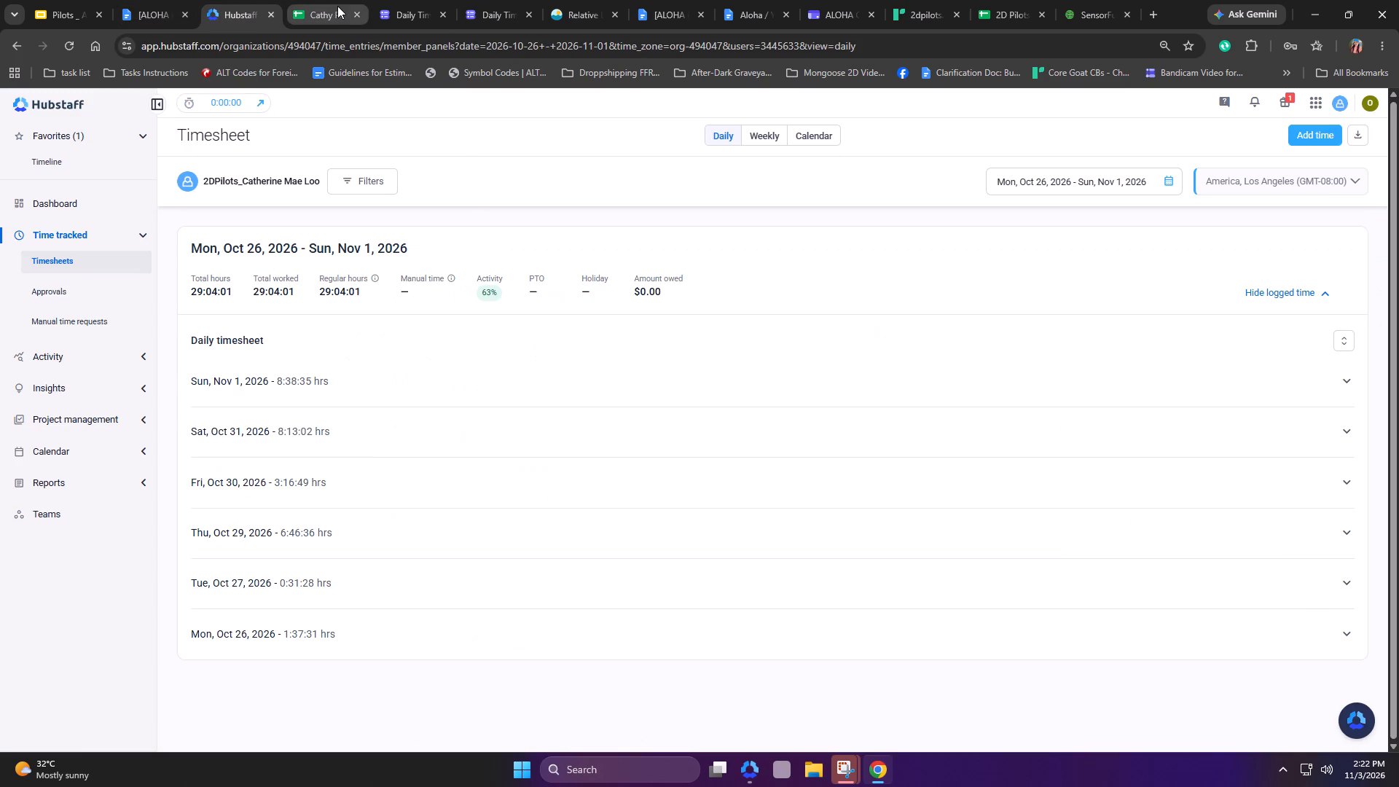
left_click(337, 6)
left_click(416, 9)
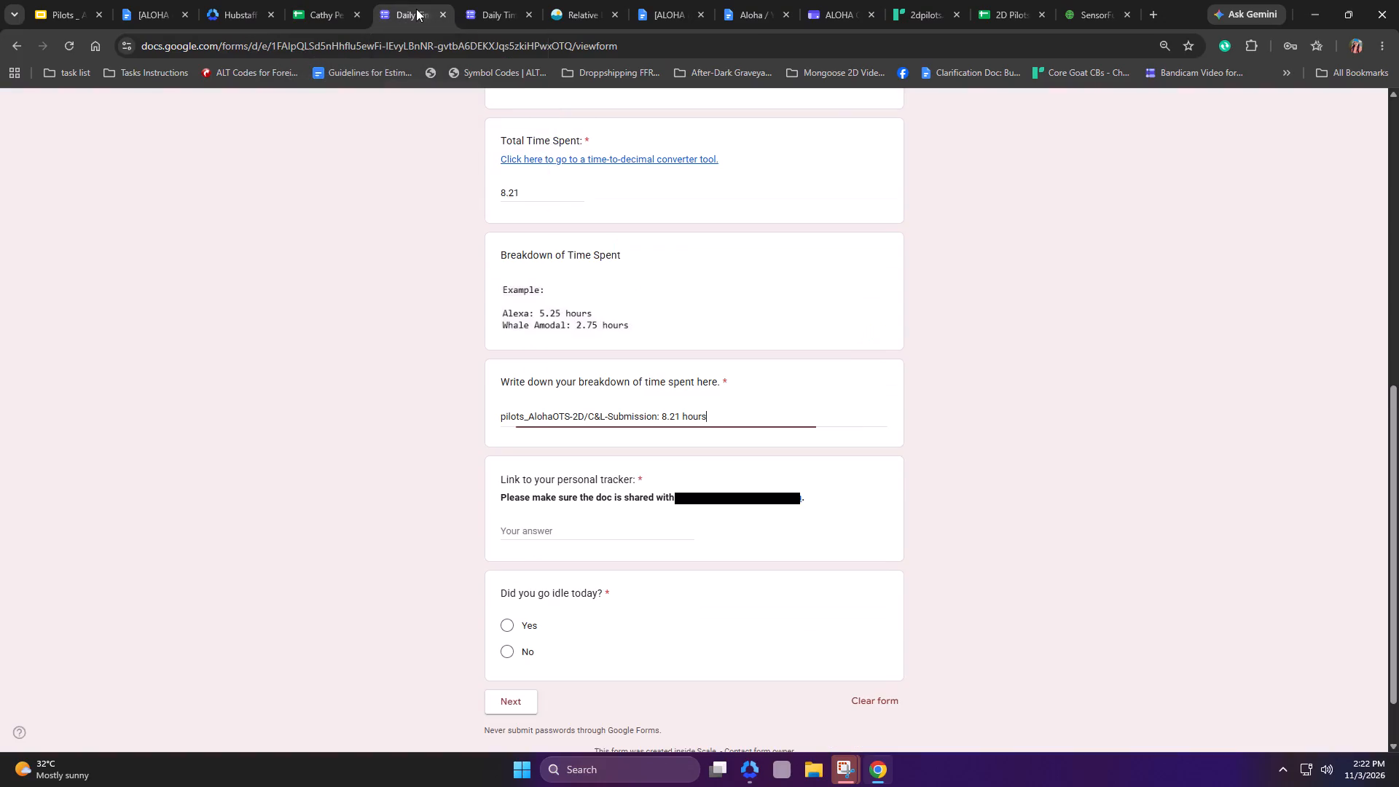
left_click(275, 0)
left_click(351, 3)
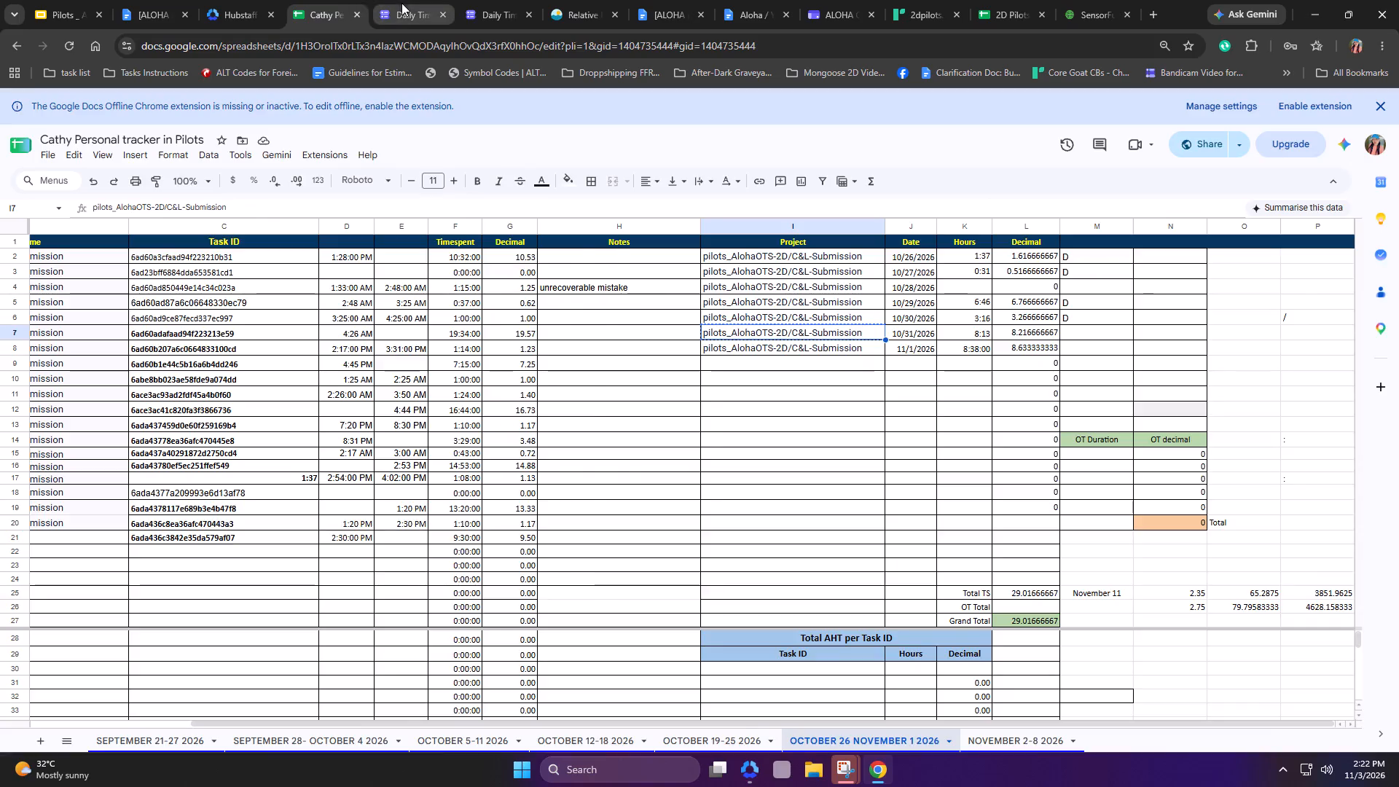
left_click(401, 3)
left_click(308, 0)
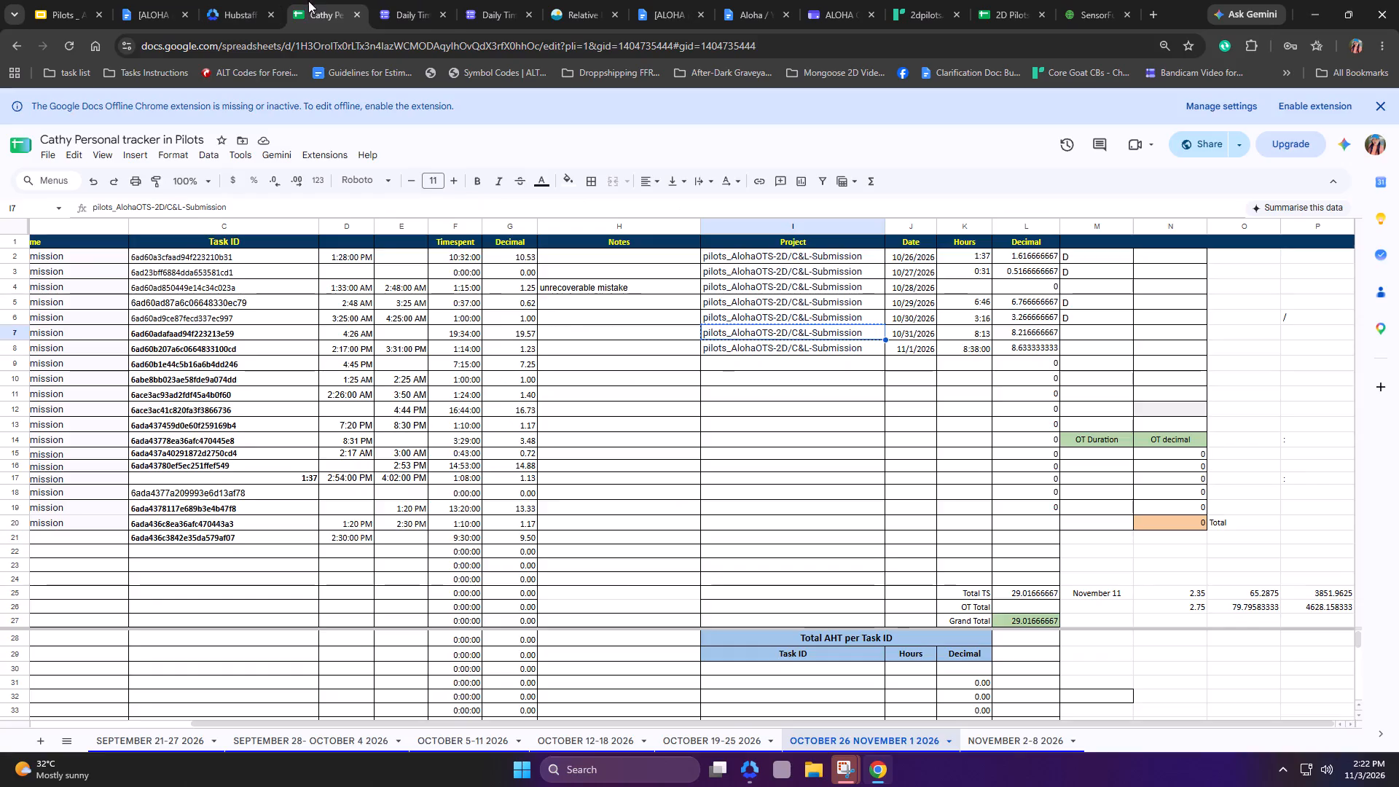
left_click(417, 7)
Copy the personal tracker spreadsheet's URL into the form's personal tracker link answer.
scroll(597, 375, "down", 8)
left_click(584, 464)
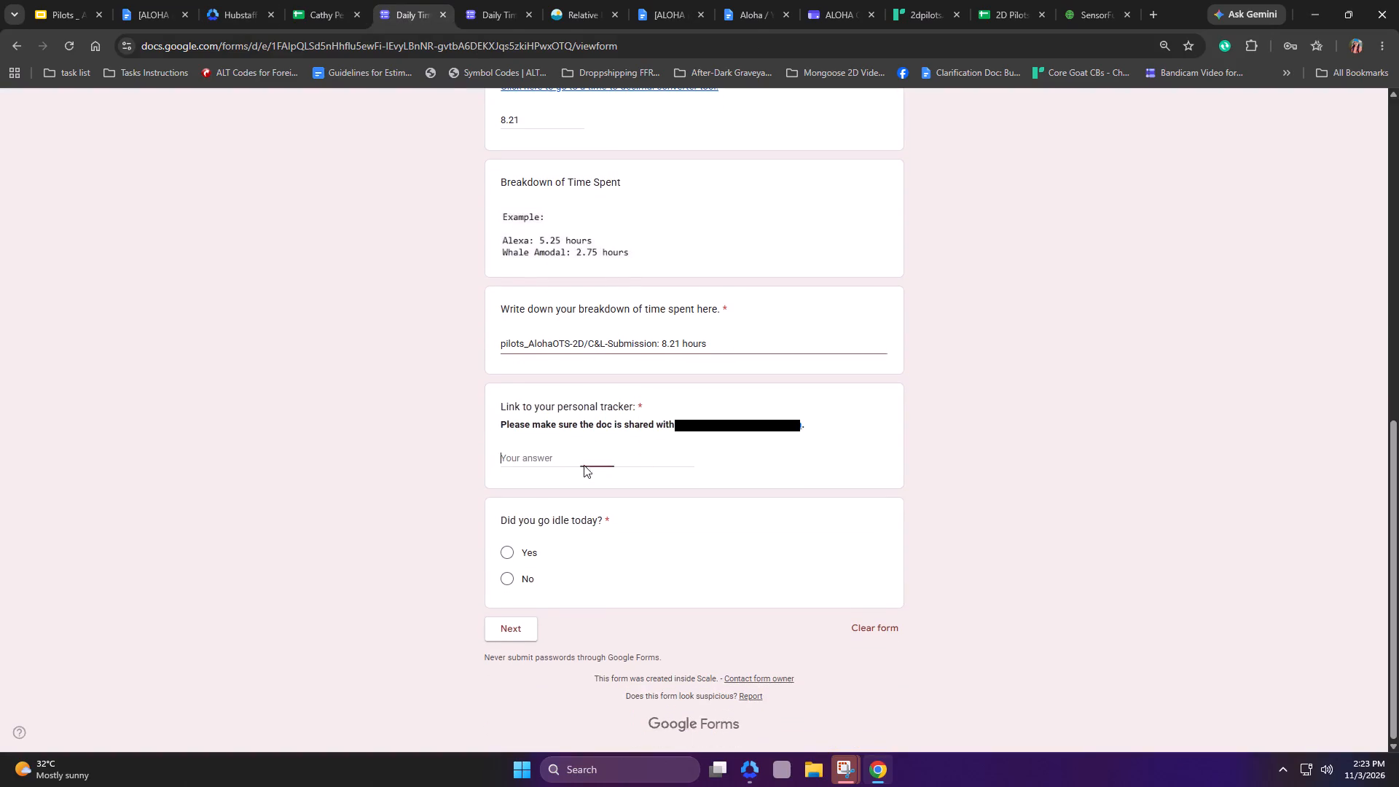
left_click(297, 10)
left_click(294, 42)
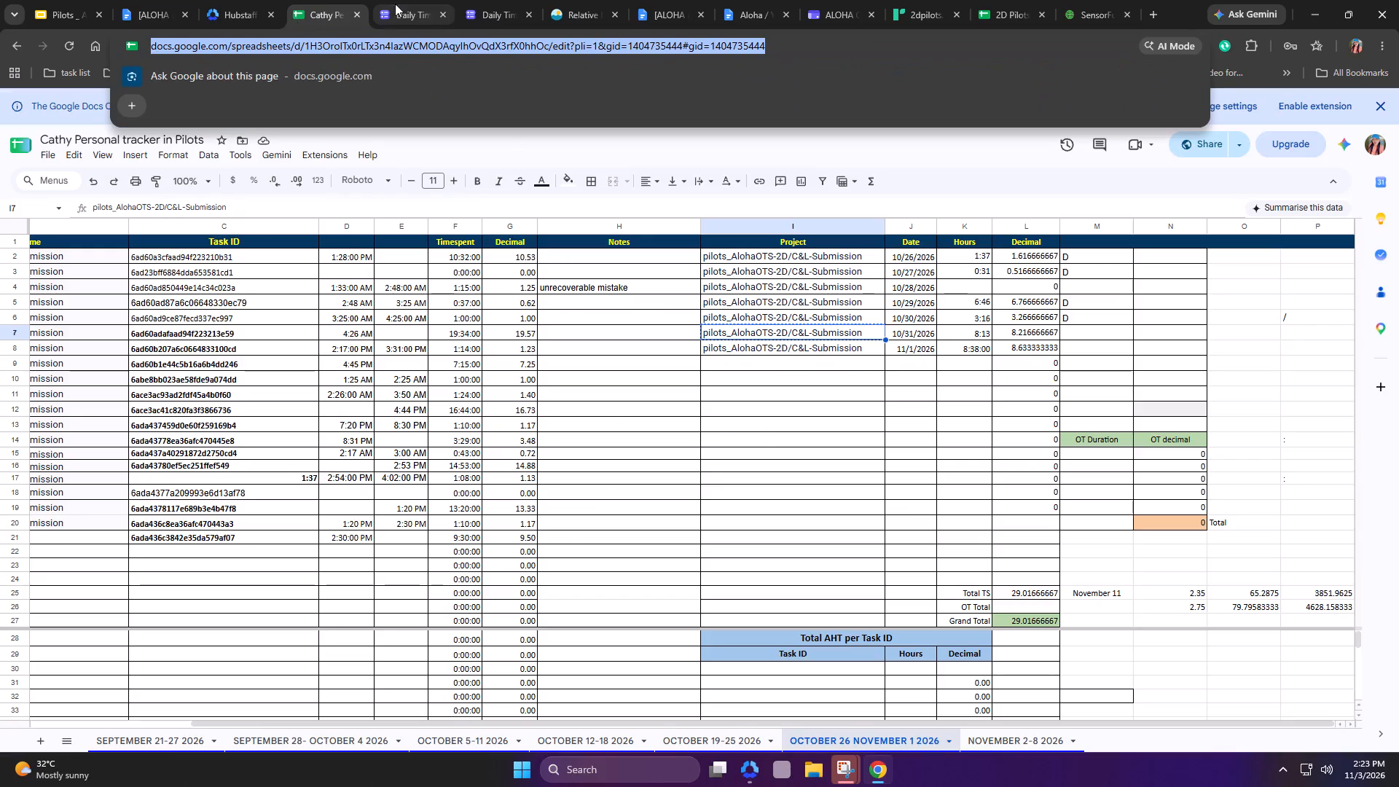
key("ctrl+c")
left_click(412, 0)
left_click(573, 458)
key("ctrl+v")
Review the filled-in October 31 form and check its hours against the Hubstaff timesheet and the personal tracker.
scroll(573, 461, "down", 9, "ctrl")
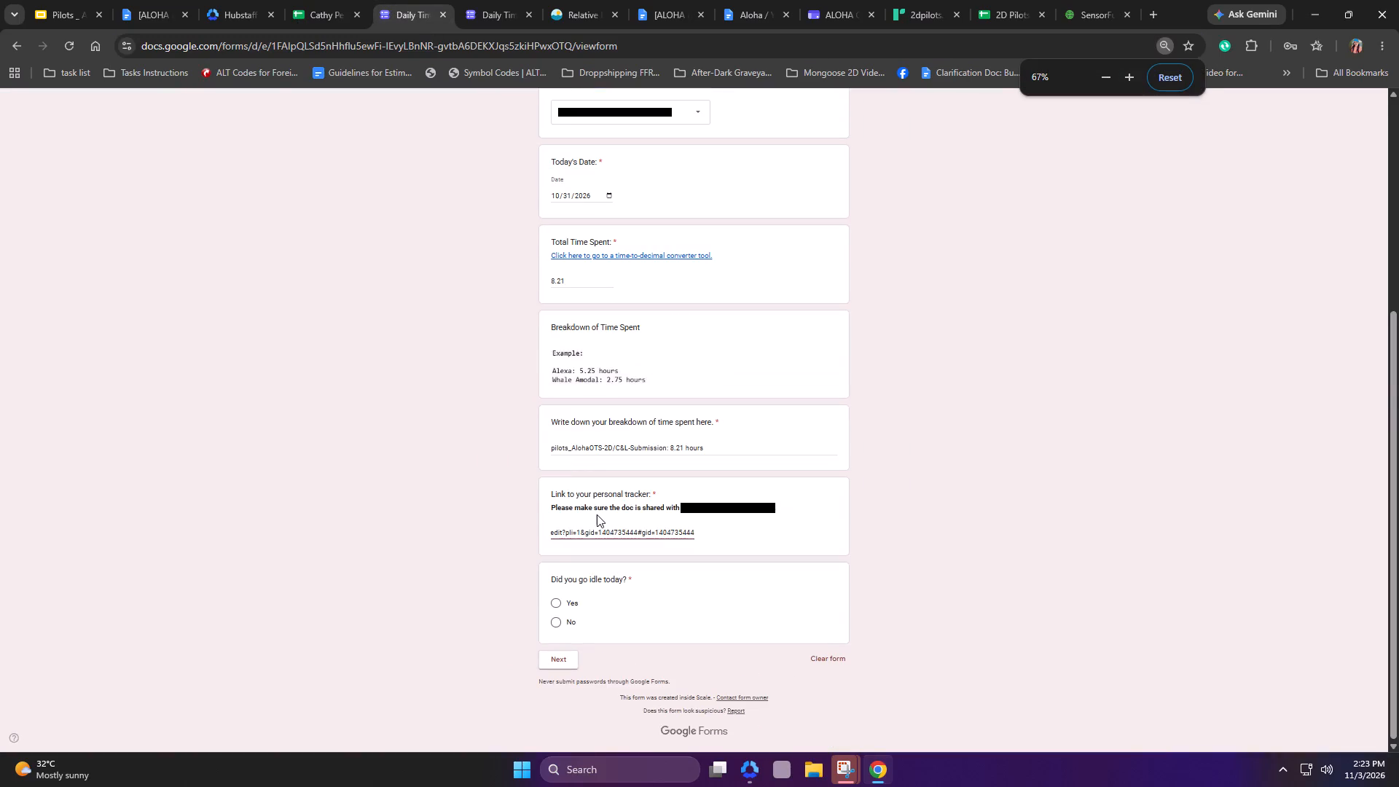
scroll(597, 514, "up", 6, "ctrl")
scroll(584, 446, "down", 7)
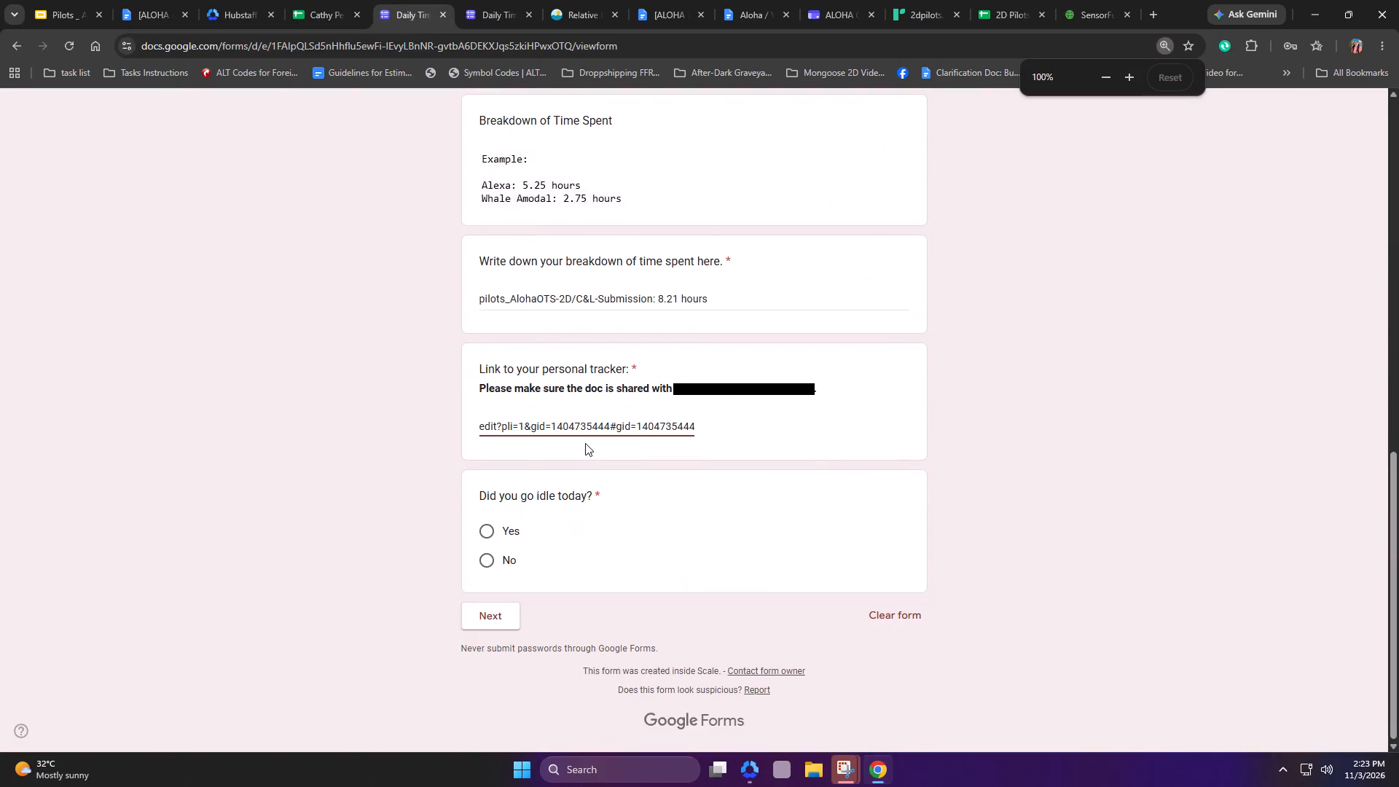
scroll(675, 246, "up", 2)
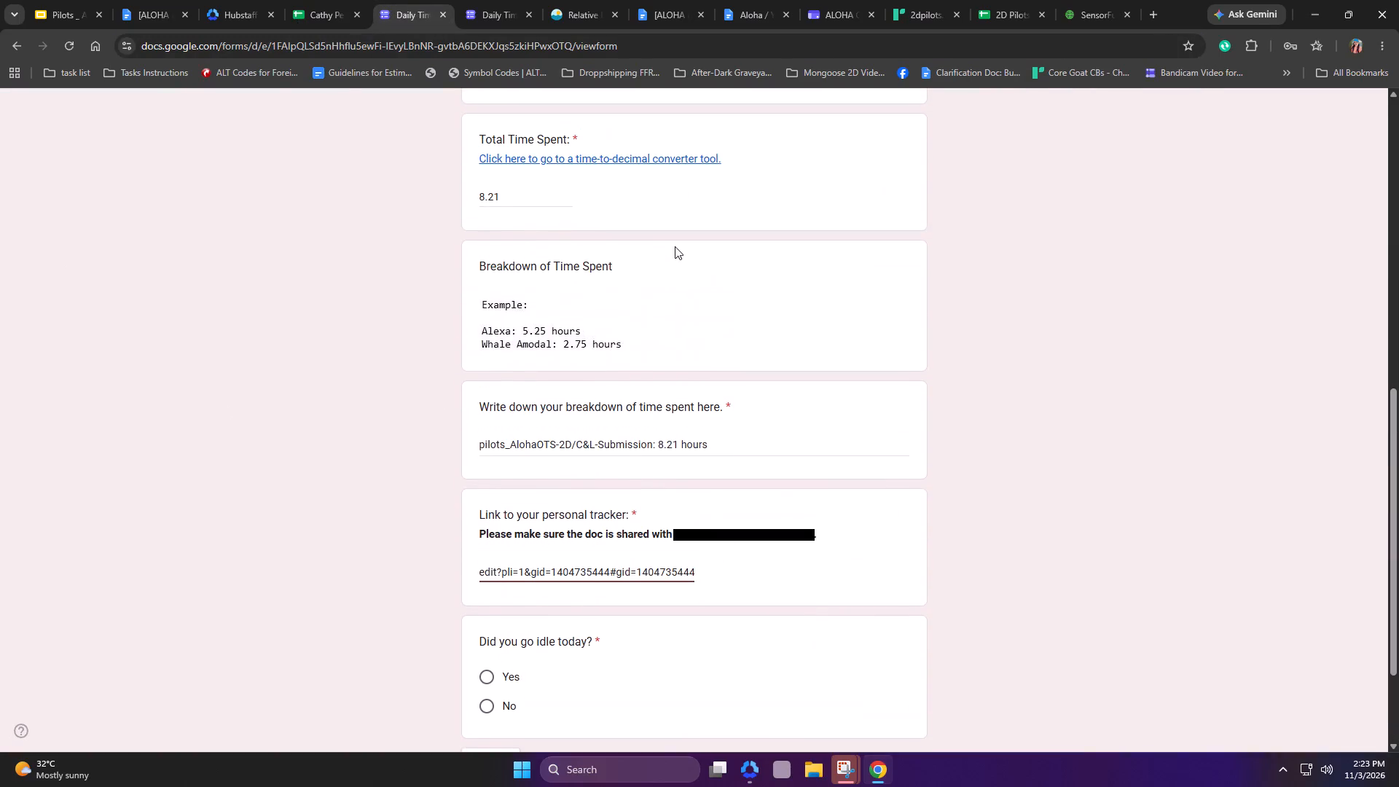
left_click(264, 1)
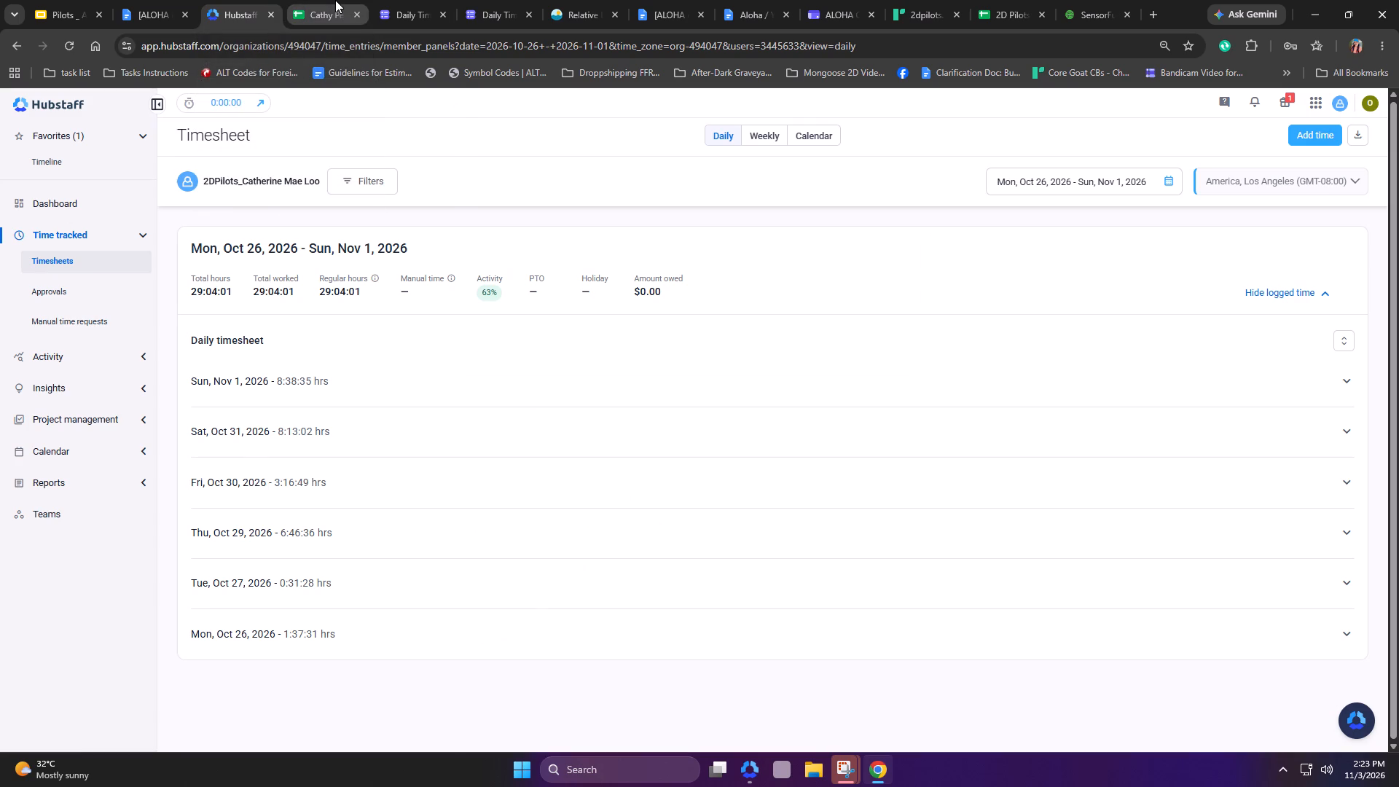
left_click(335, 0)
left_click(405, 0)
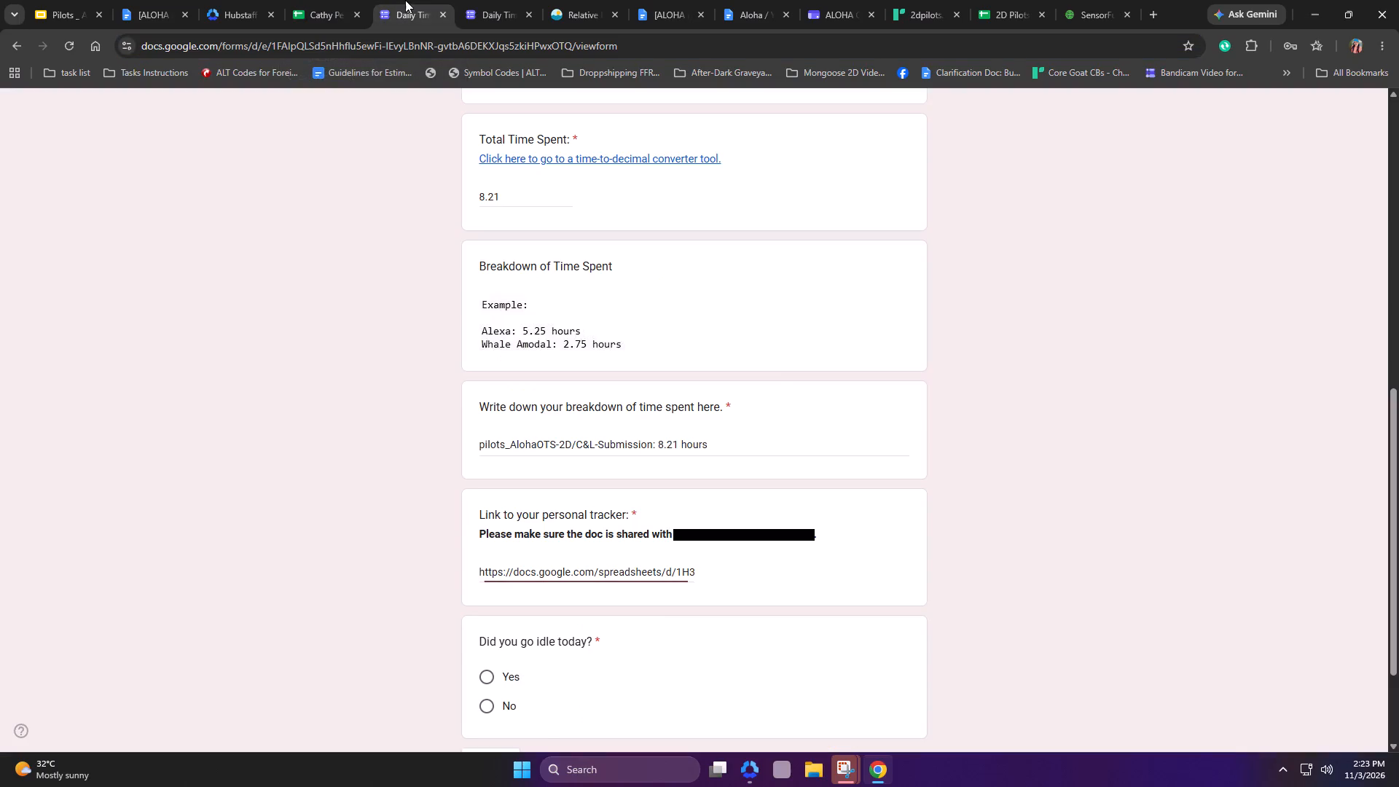
left_click(297, 0)
left_click(227, 0)
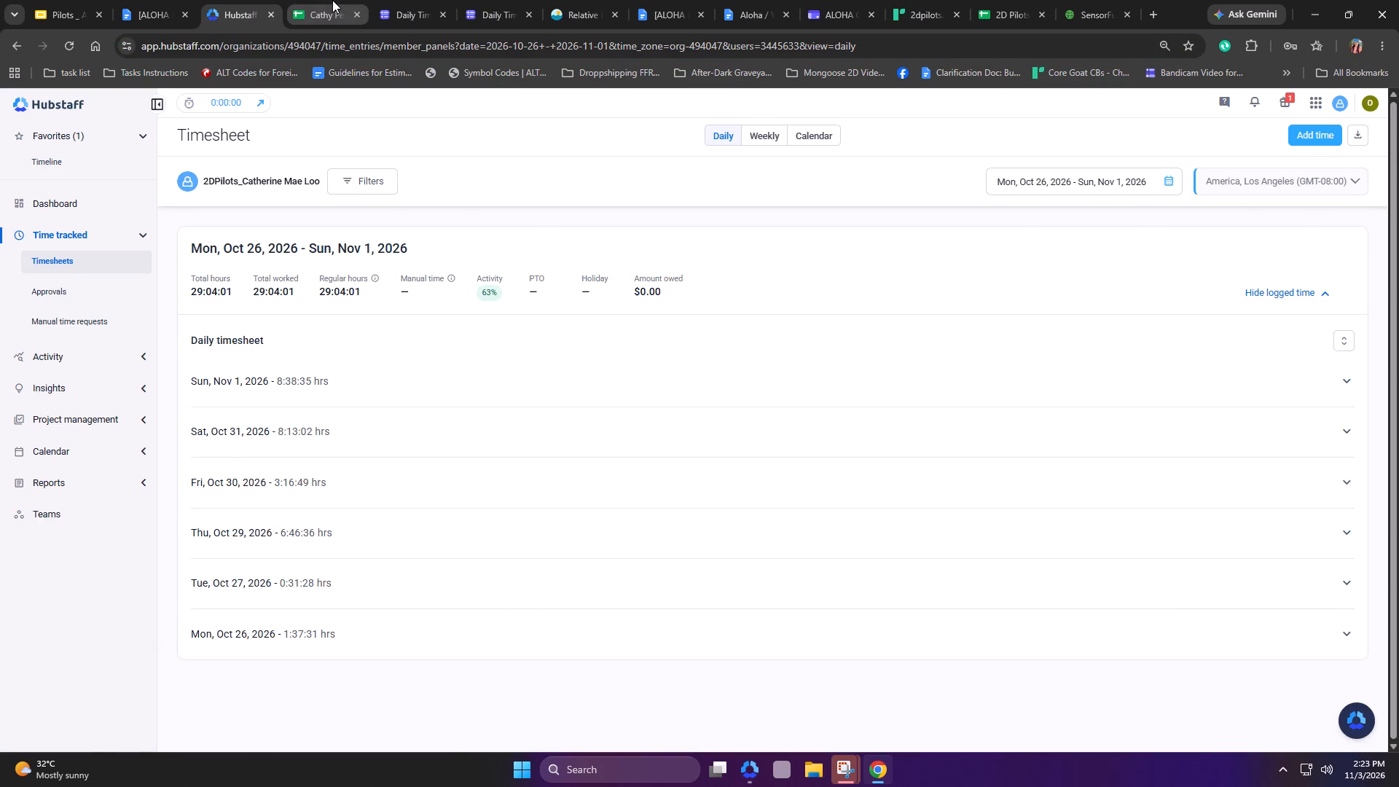
left_click(332, 0)
left_click(259, 2)
left_click(346, 0)
Dismiss the Google Docs Offline extension notice in the personal tracker spreadsheet.
scroll(1169, 398, "down", 2)
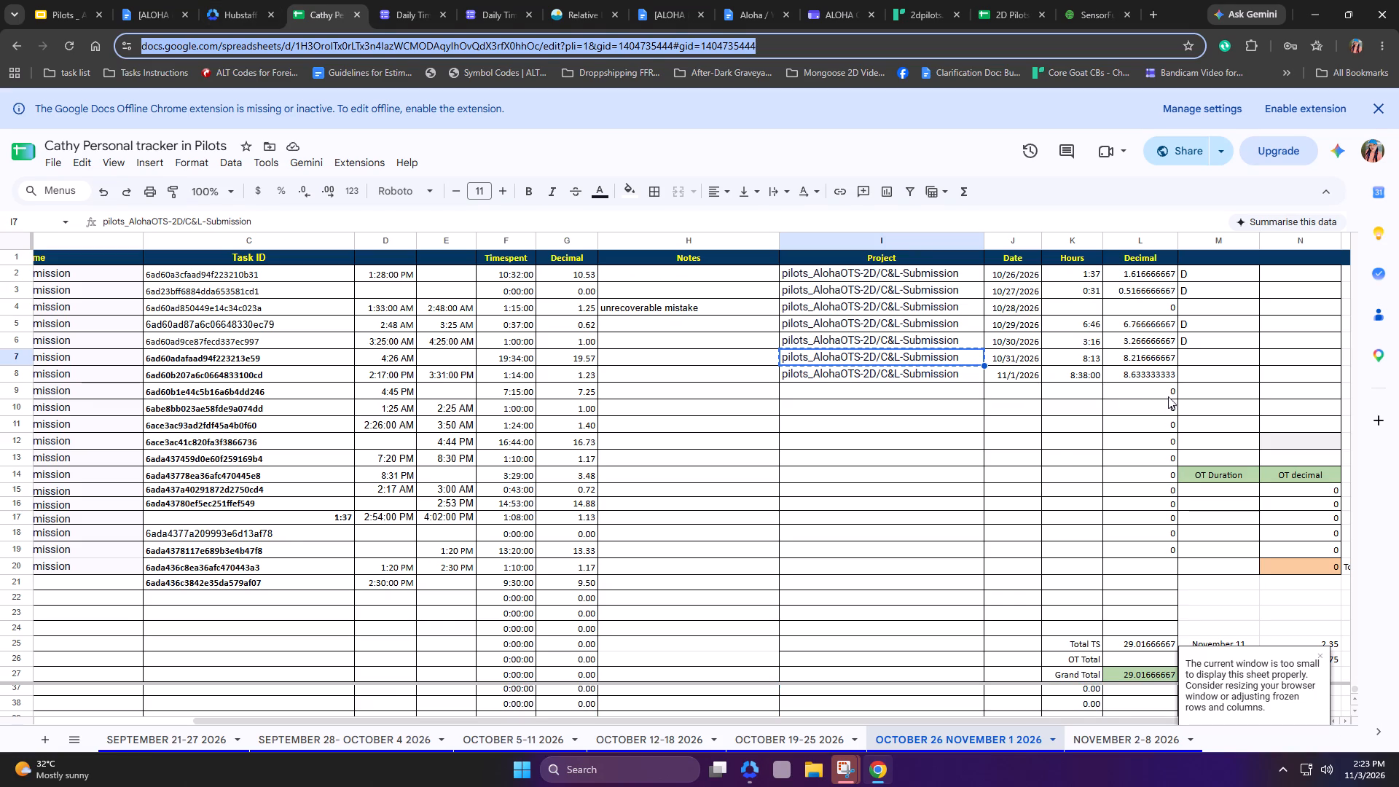
left_click(1059, 450)
scroll(1036, 424, "down", 6)
left_click(1378, 106)
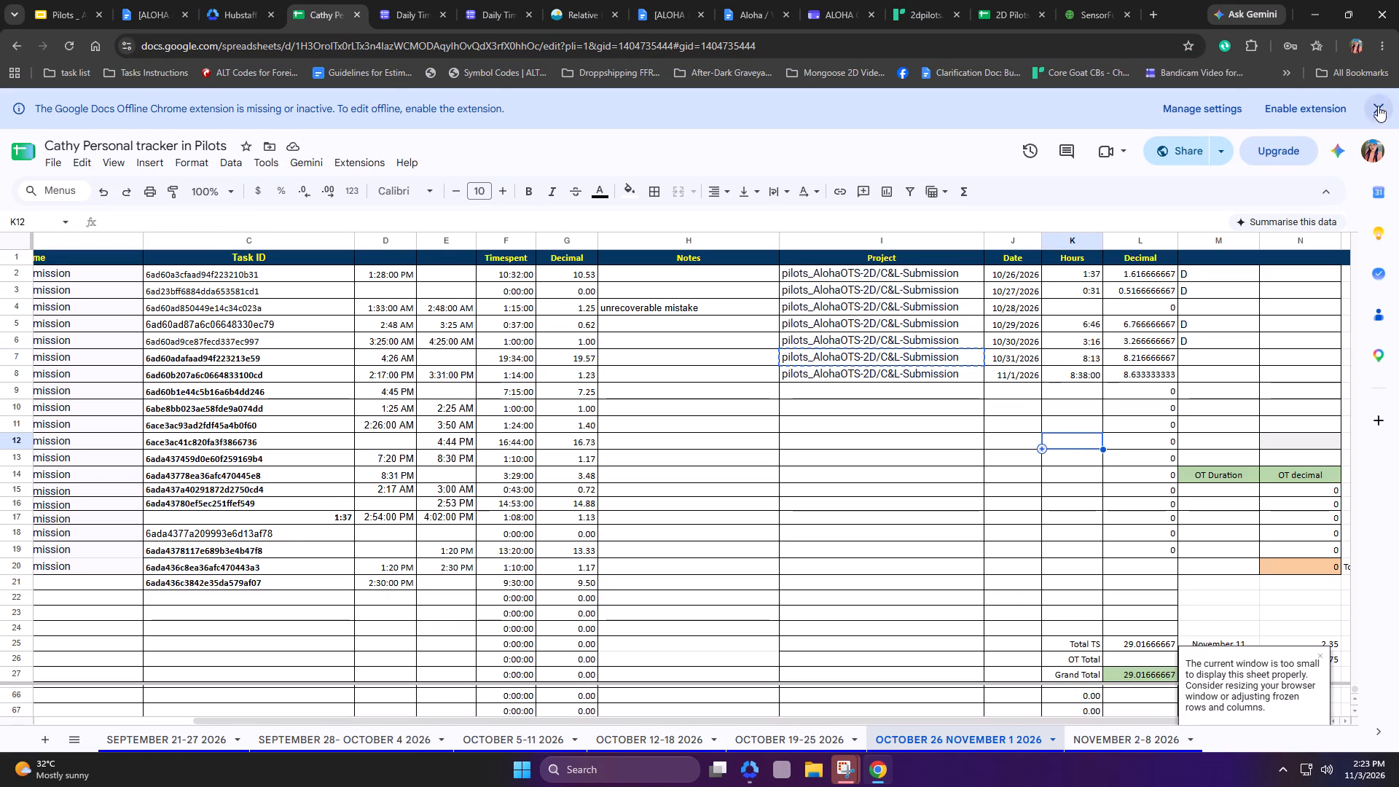
scroll(880, 321, "down", 2)
Recheck the tracker's 10/31/2026 hours and decimal formula against Hubstaff, and review the form's date, total time and breakdown.
left_click(238, 0)
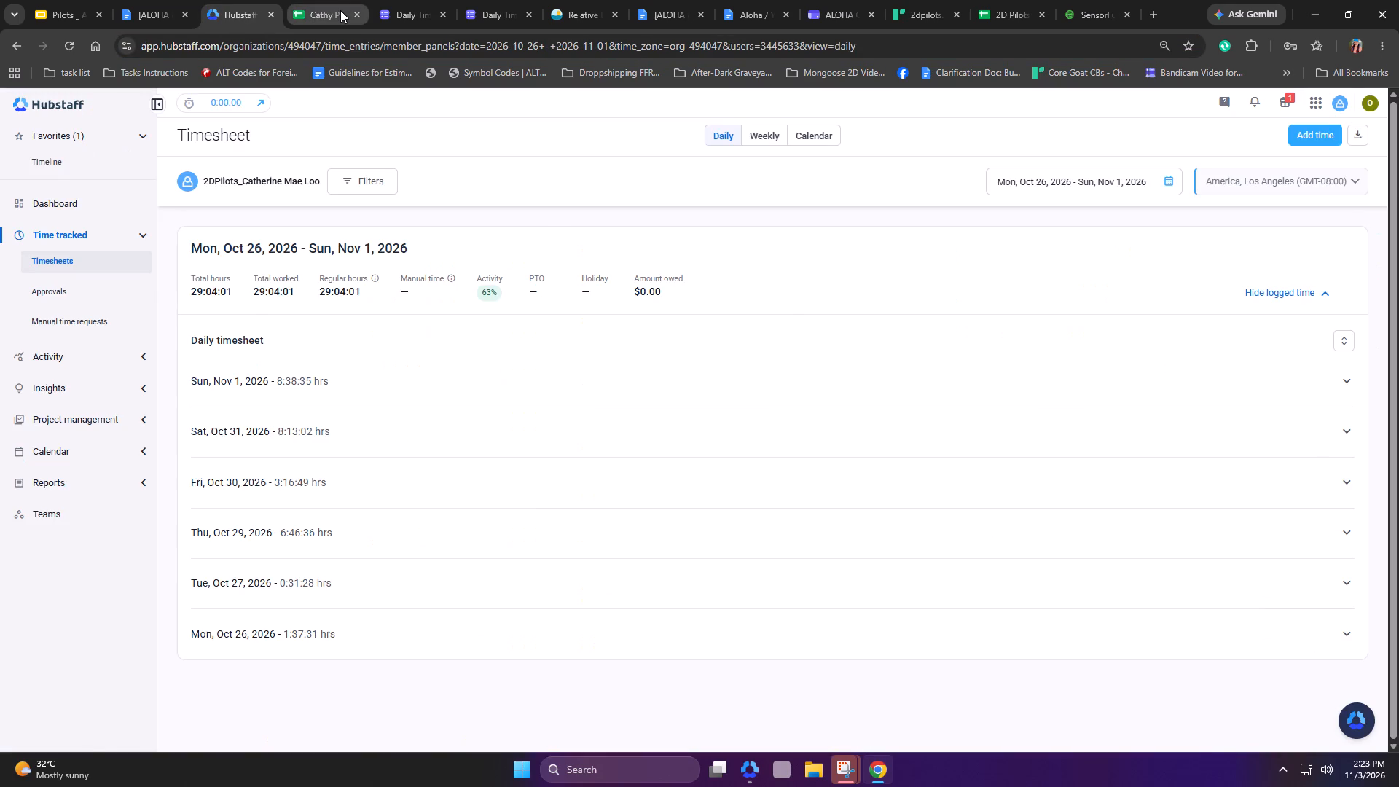
left_click(340, 10)
left_click(1119, 324)
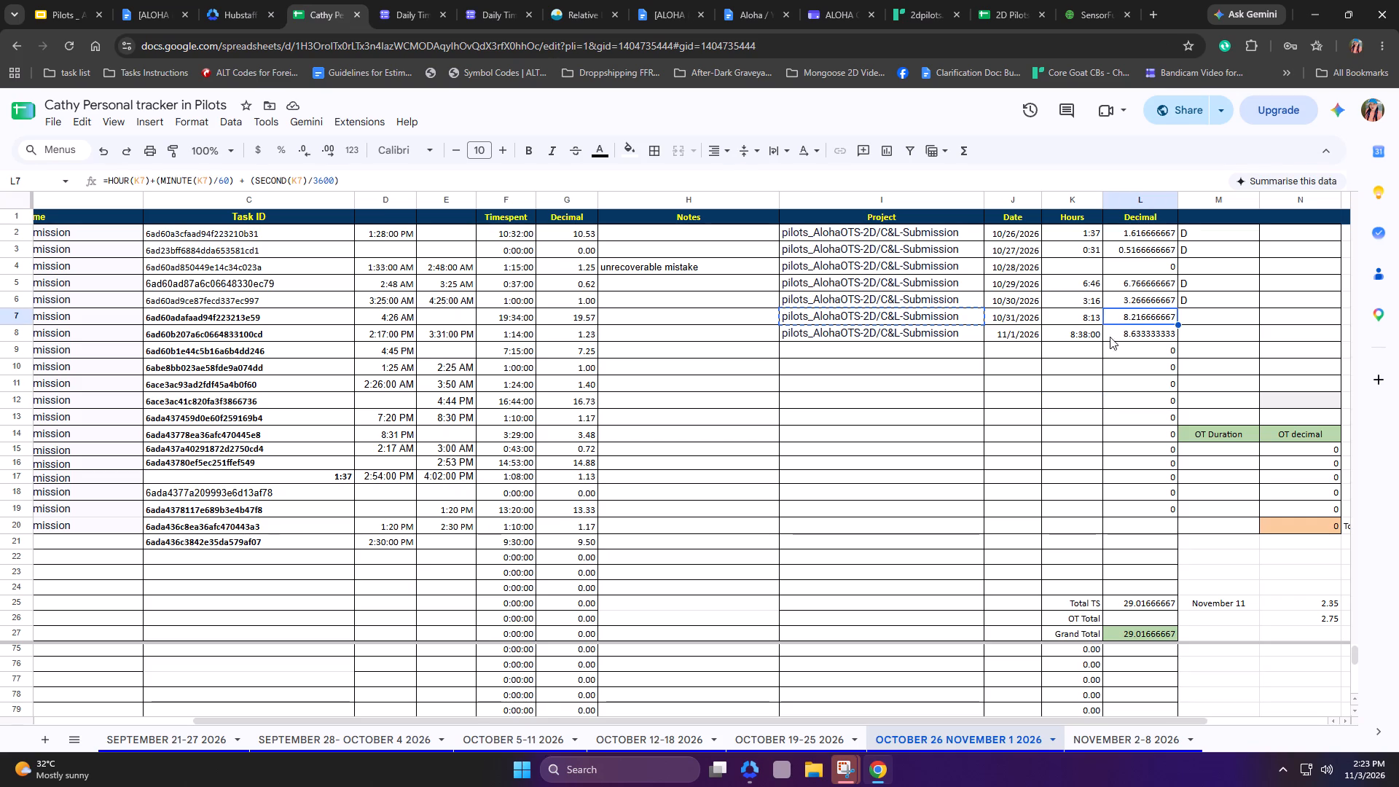
left_click(1096, 324)
left_click(251, 0)
left_click(330, 10)
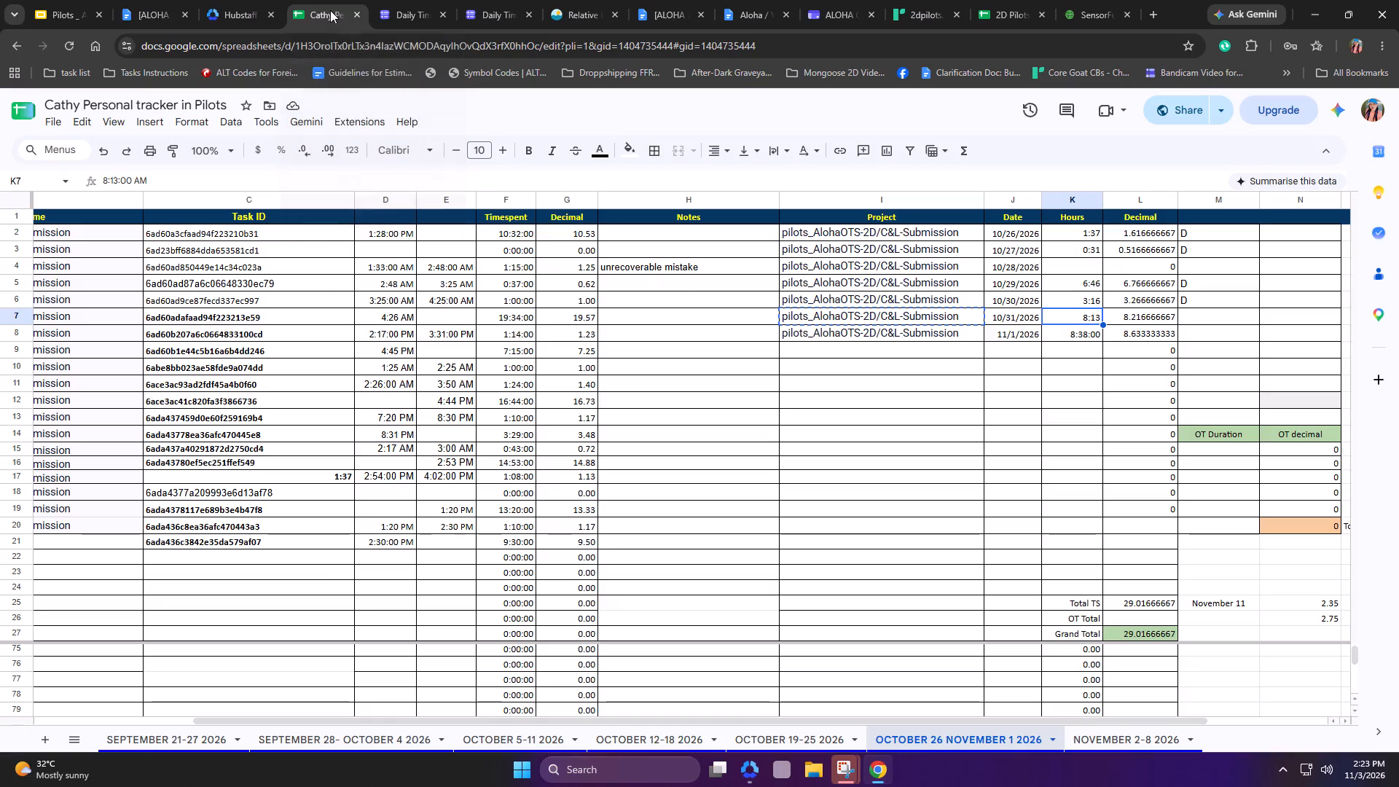
left_click(1132, 319)
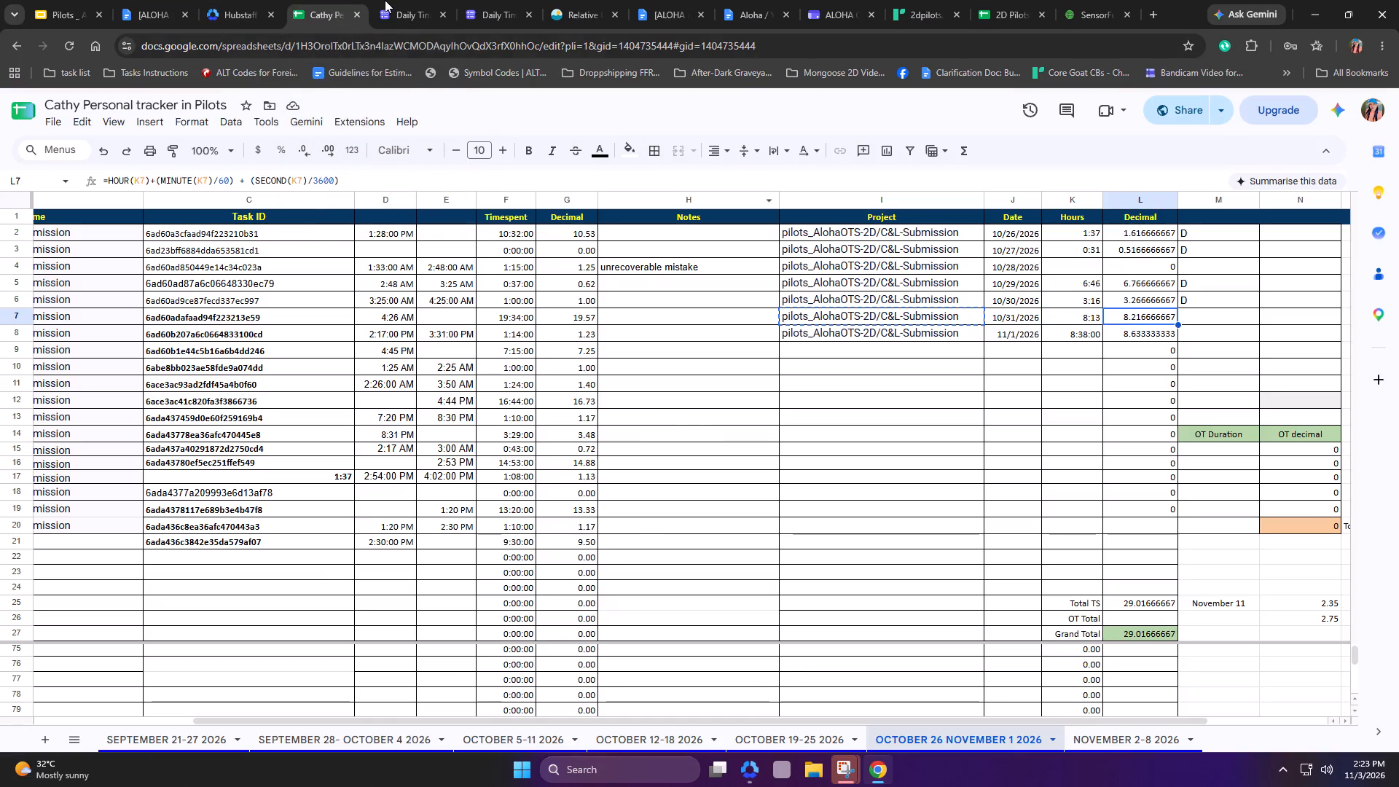
left_click(389, 0)
scroll(944, 372, "up", 5)
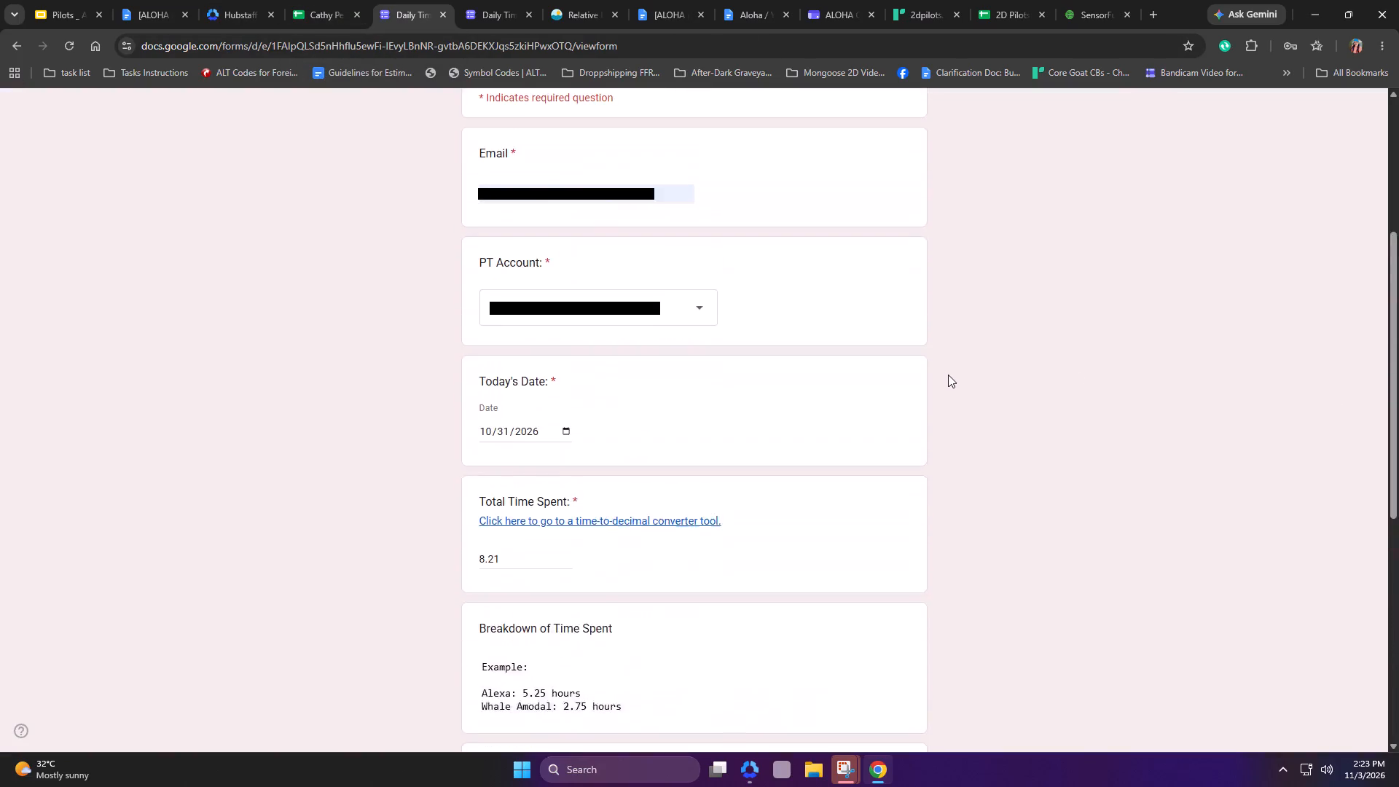
scroll(948, 375, "down", 4)
scroll(594, 259, "up", 2)
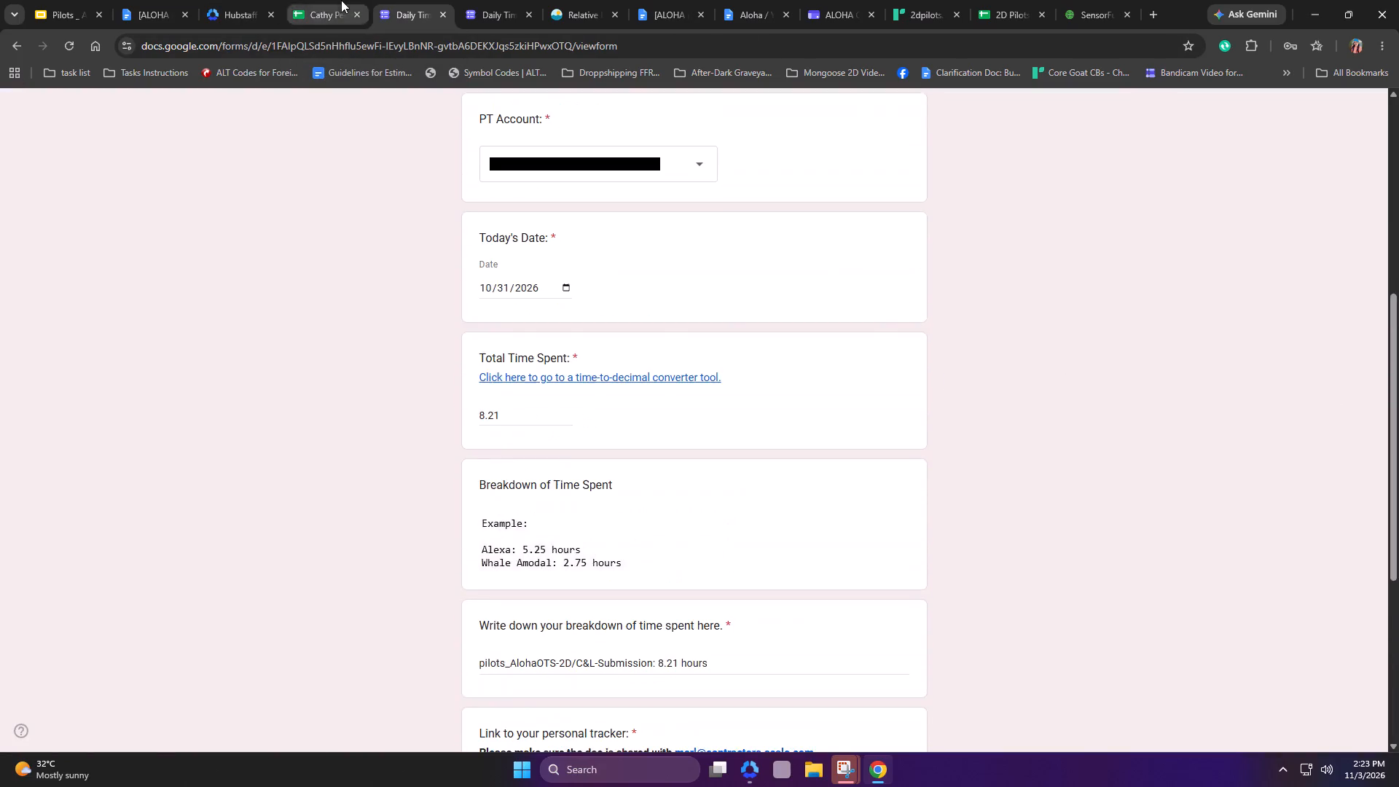
left_click(340, 0)
left_click(437, 0)
scroll(724, 471, "down", 4)
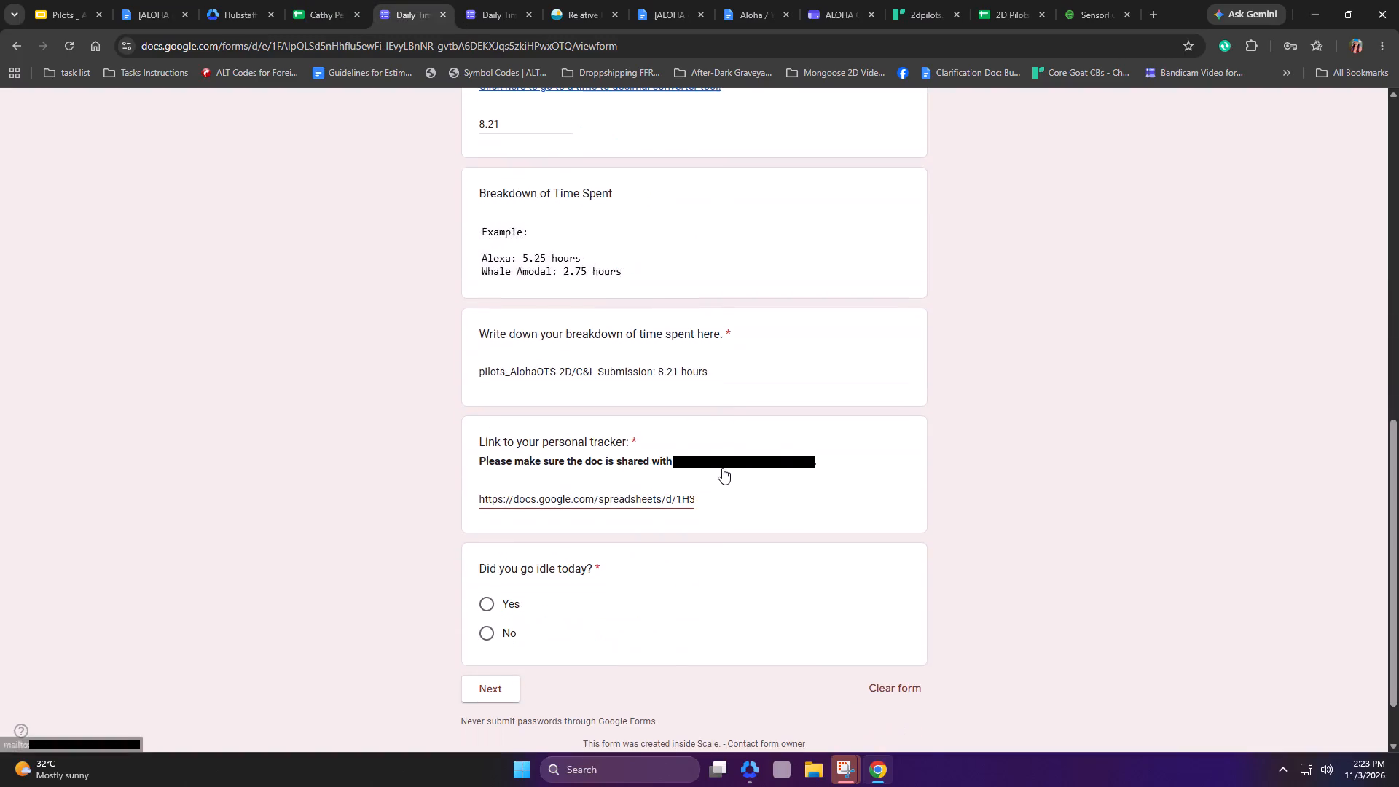
Answer No to the question about going idle and continue to the form's acknowledgment page.
scroll(722, 468, "down", 11)
left_click(495, 559)
scroll(535, 576, "down", 5)
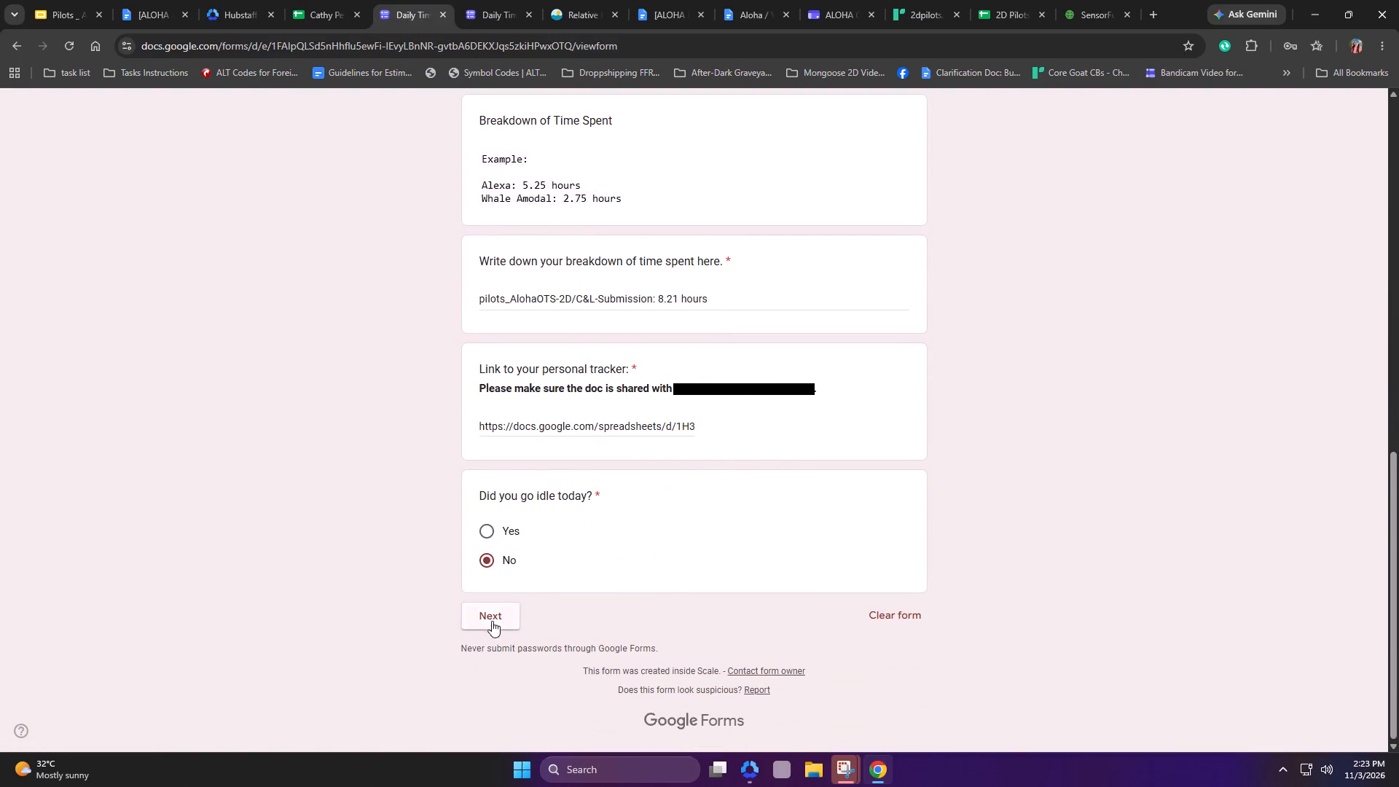
left_click(491, 627)
Confirm the acknowledgment with Yes, request a copy of the responses, submit the October 31 form and close it.
left_click(477, 557)
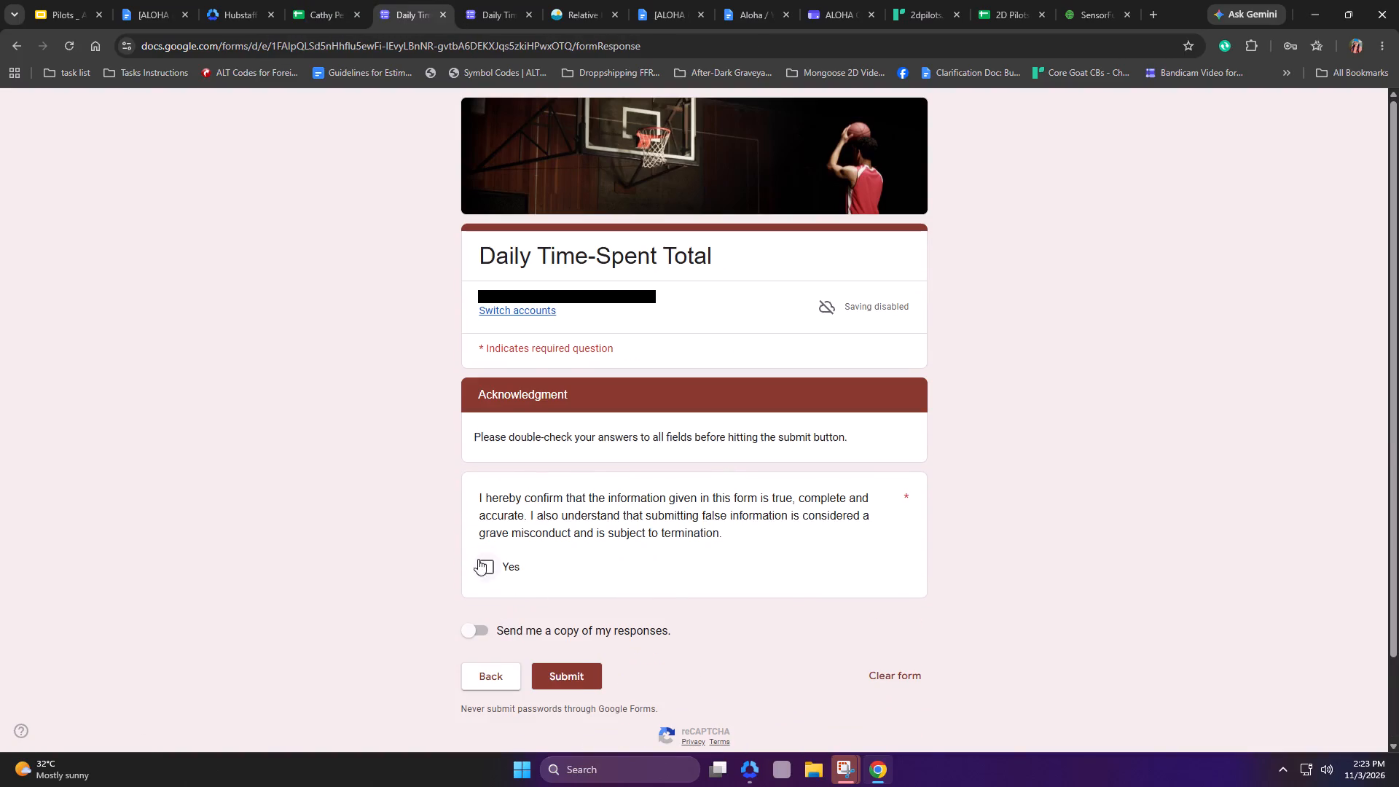
scroll(489, 584, "down", 5)
left_click(482, 528)
scroll(496, 610, "down", 9)
left_click(573, 581)
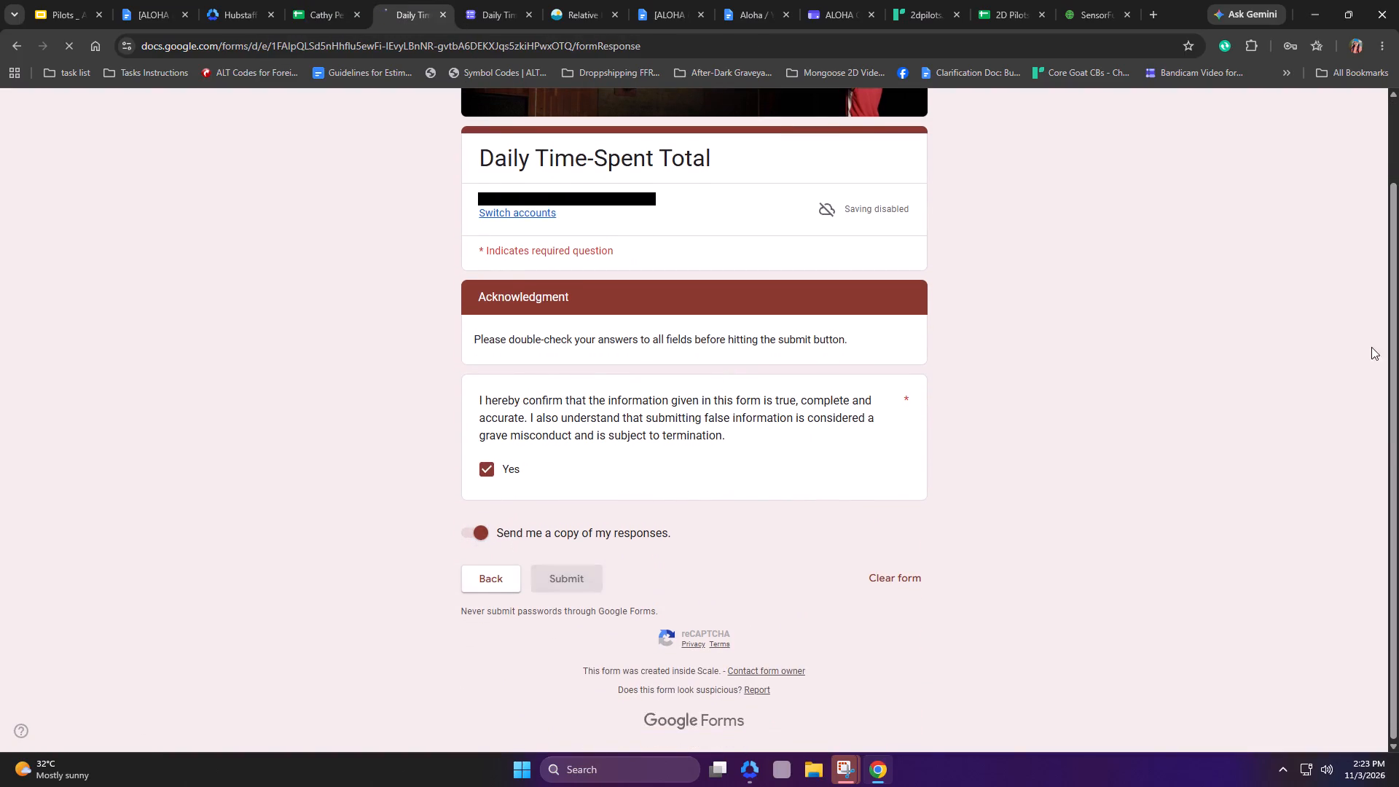
left_click(439, 14)
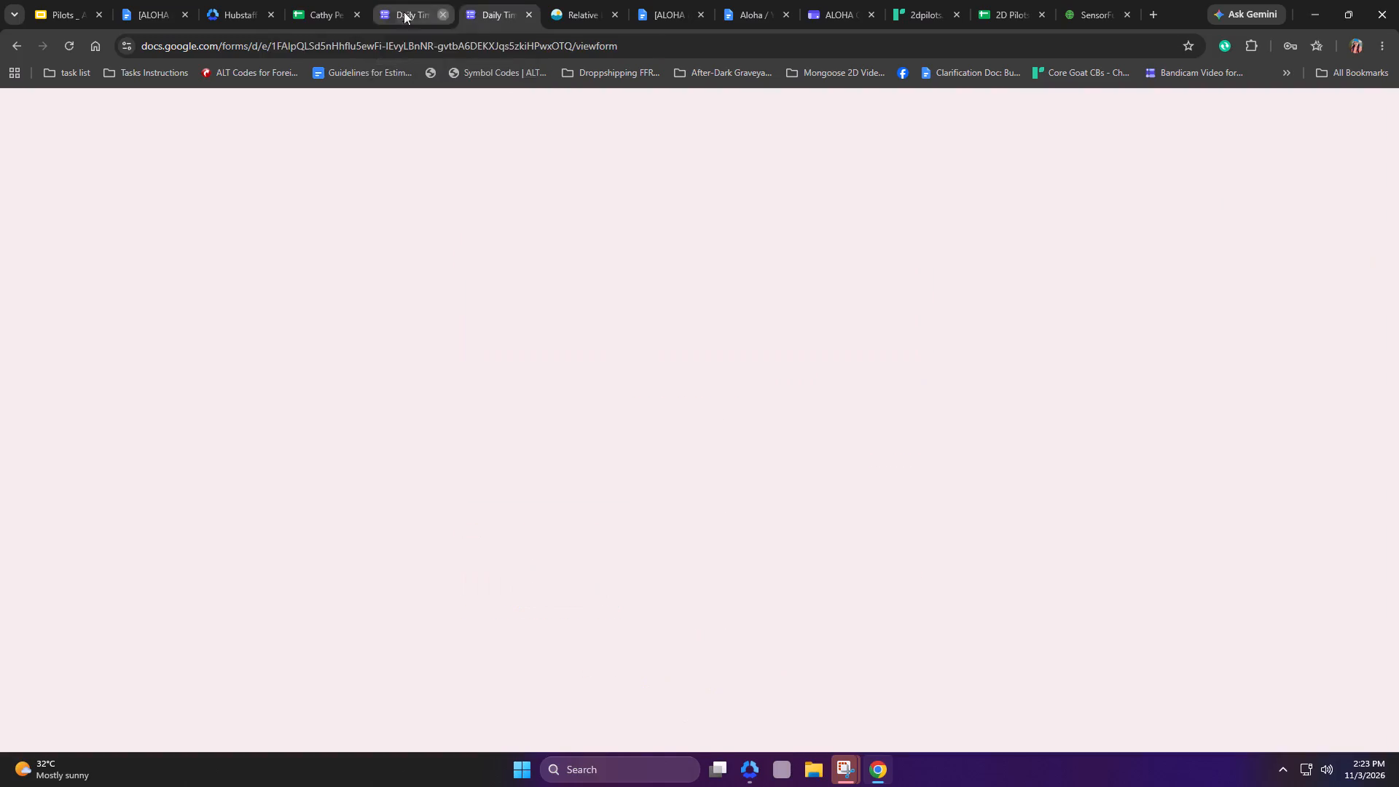
Mark the 10/31/2026 row as D in the personal tracker by filling down from the row above.
left_click(327, 2)
left_click(1204, 300)
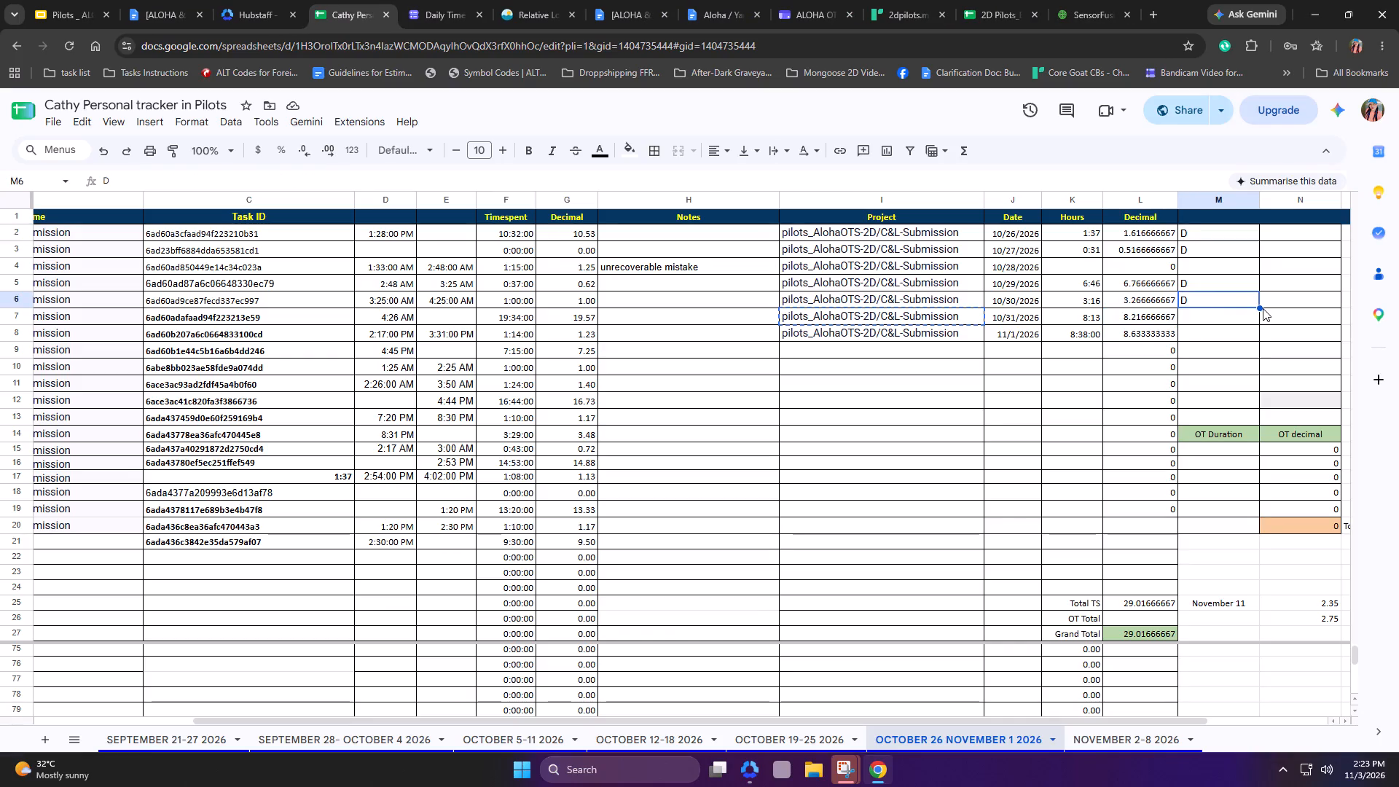
left_click(1263, 308)
left_click(1261, 308)
left_click(930, 337)
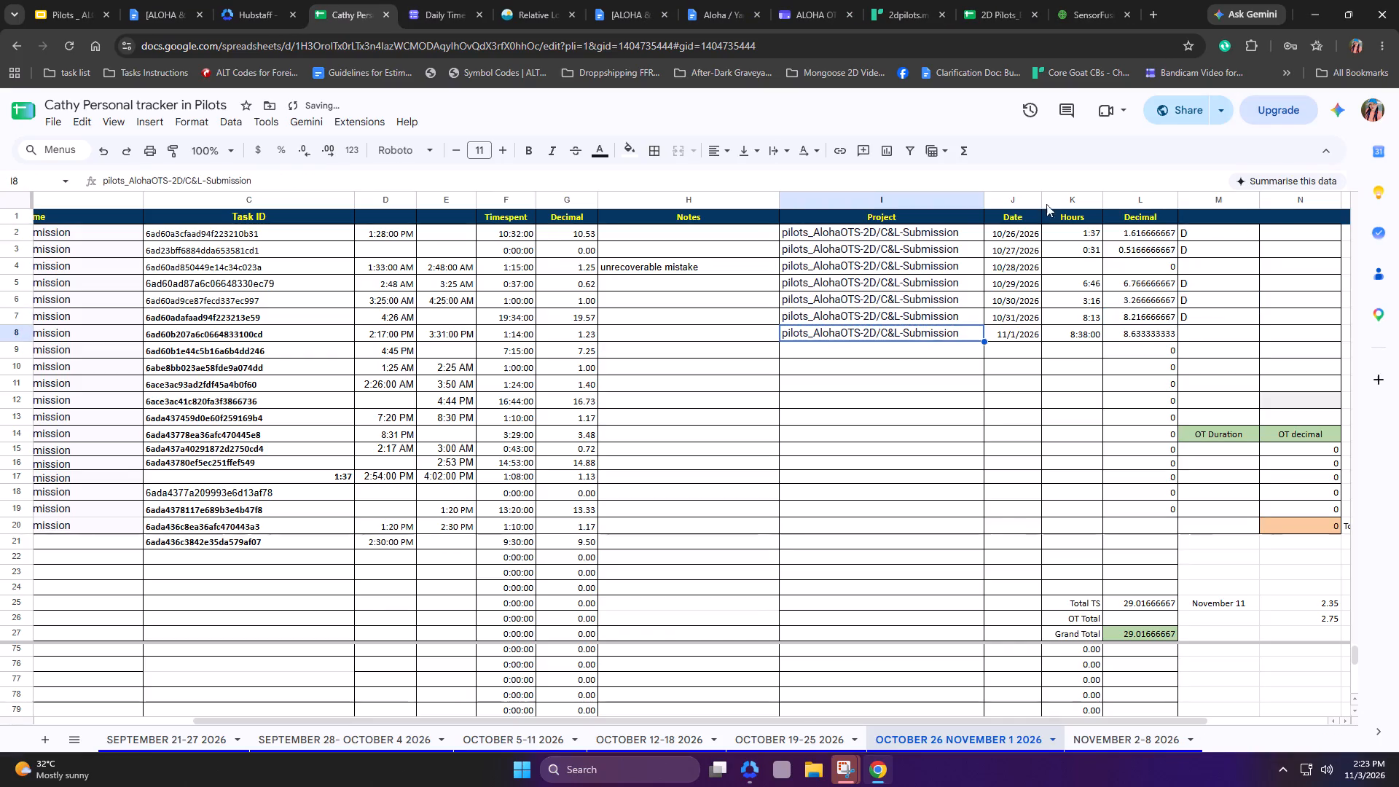
Choose the PT account and re-enter the account email in the next blank Daily Time-Spent Total form.
left_click(450, 0)
left_click(514, 278)
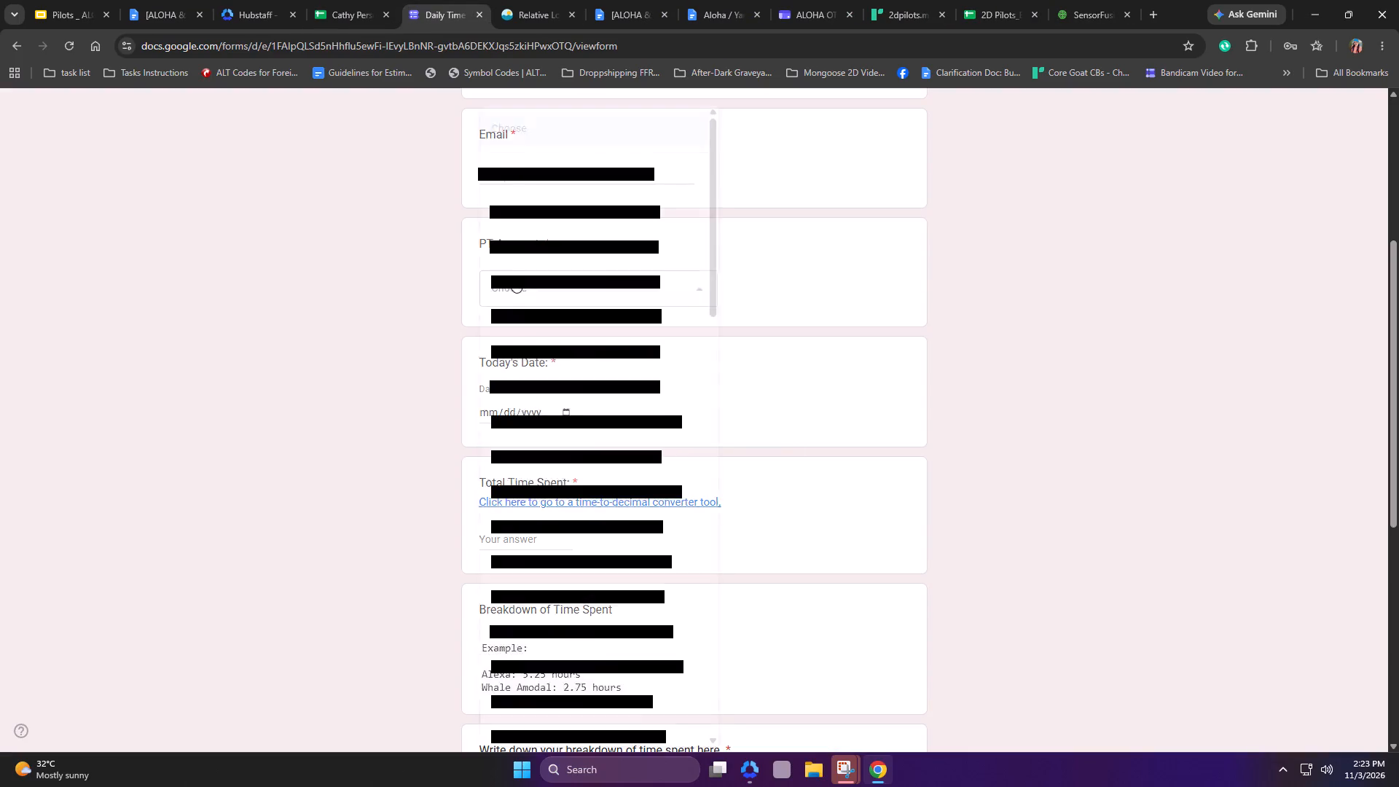
left_click(552, 385)
scroll(522, 251, "up", 2)
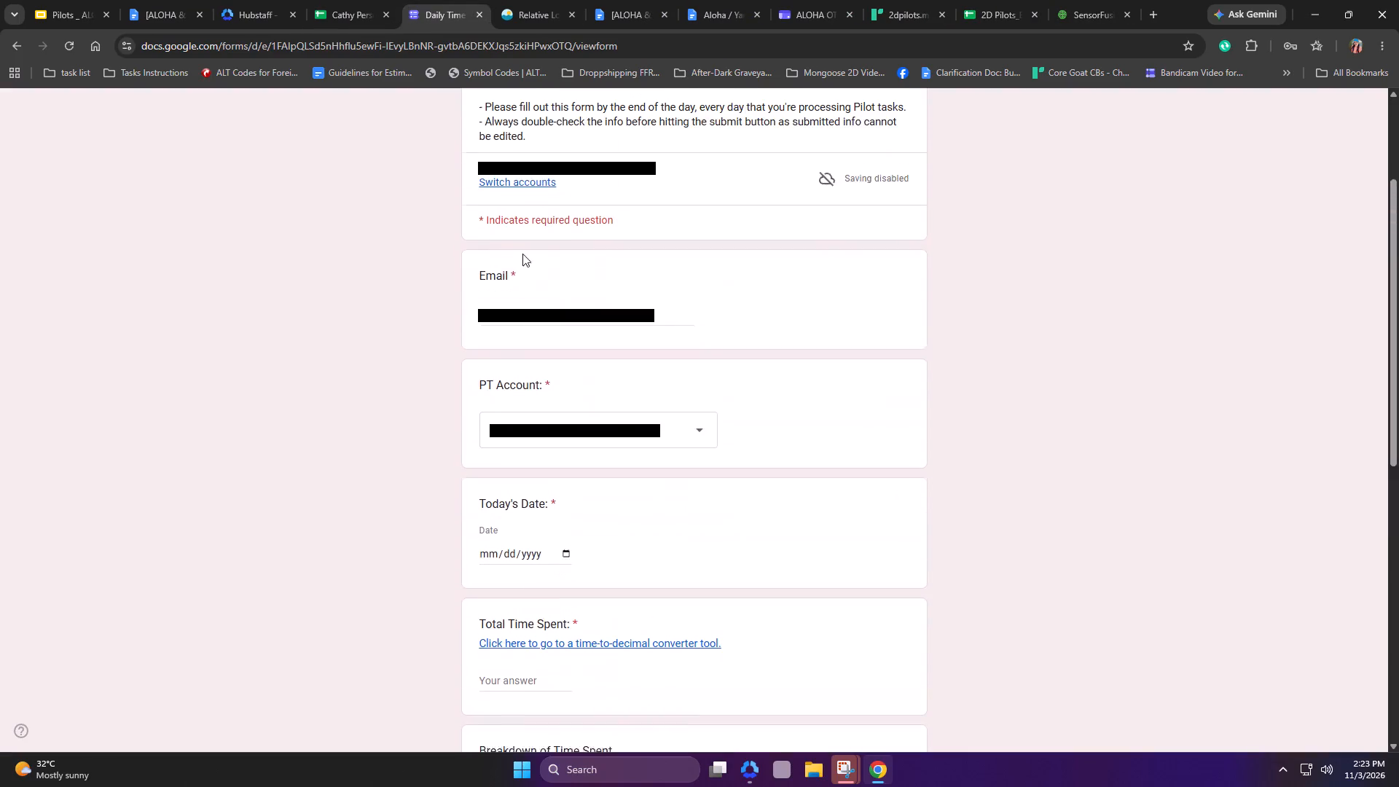
left_click(546, 329)
triple_click(545, 323)
key("BackSpace")
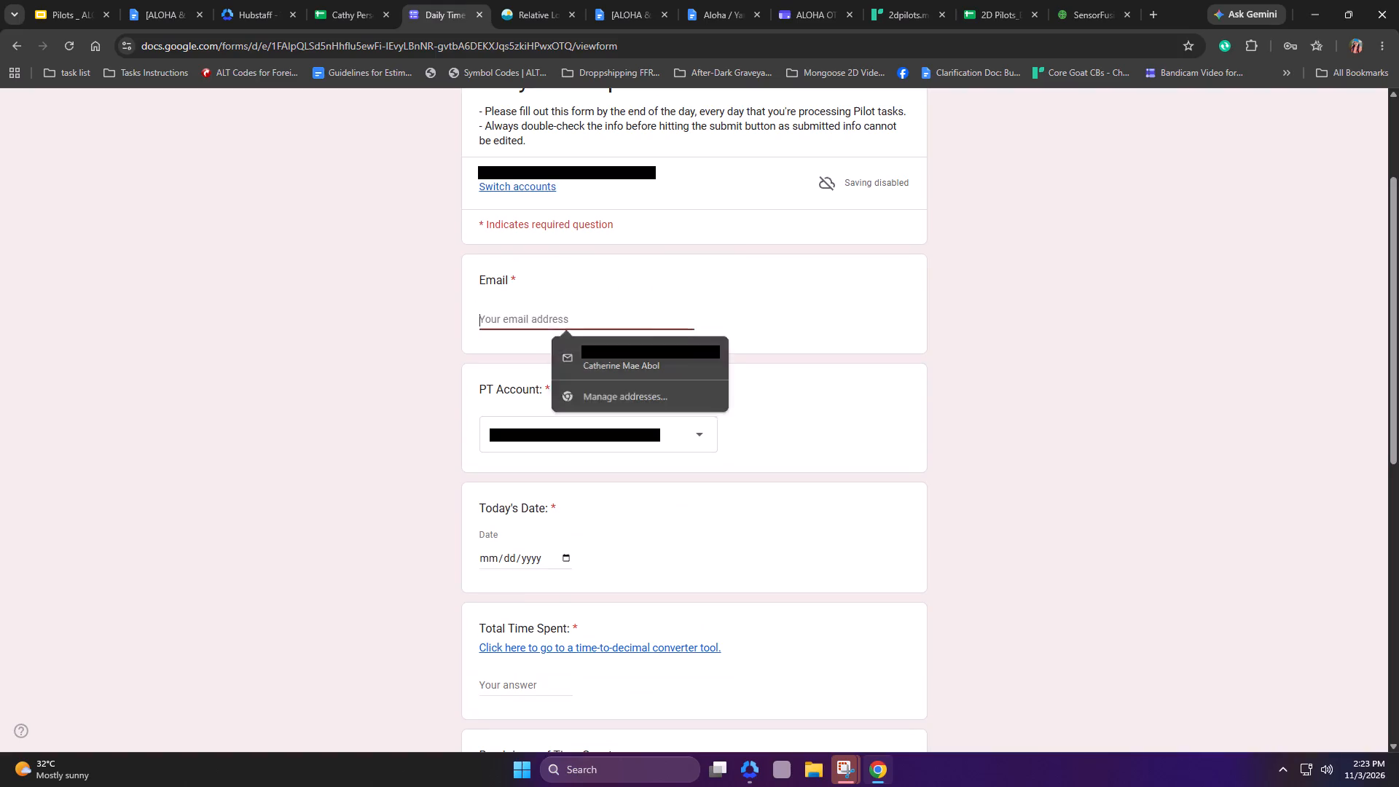
type("ca")
left_click(618, 367)
Set Today's Date in the form to 11/01/2026.
scroll(597, 414, "down", 2)
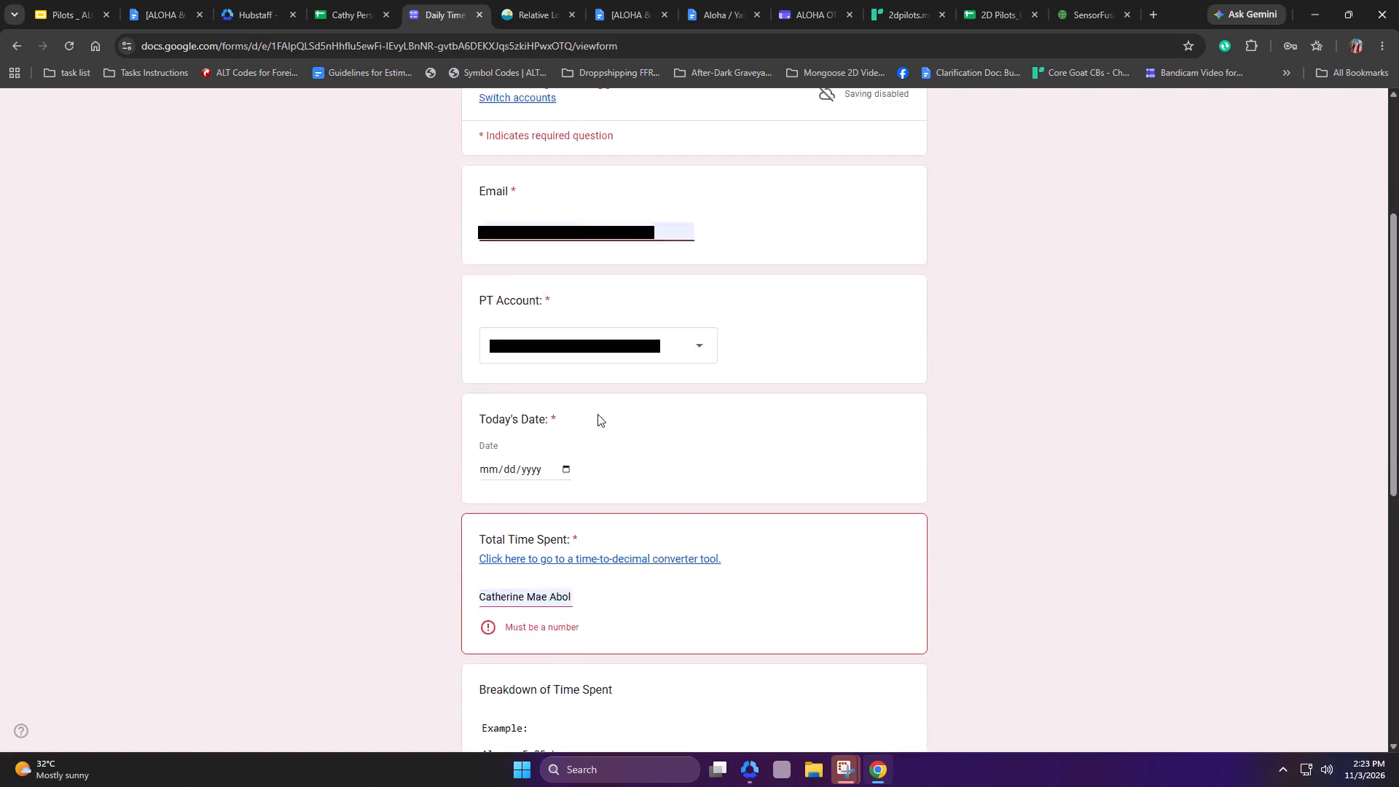
left_click(565, 412)
left_click(495, 487)
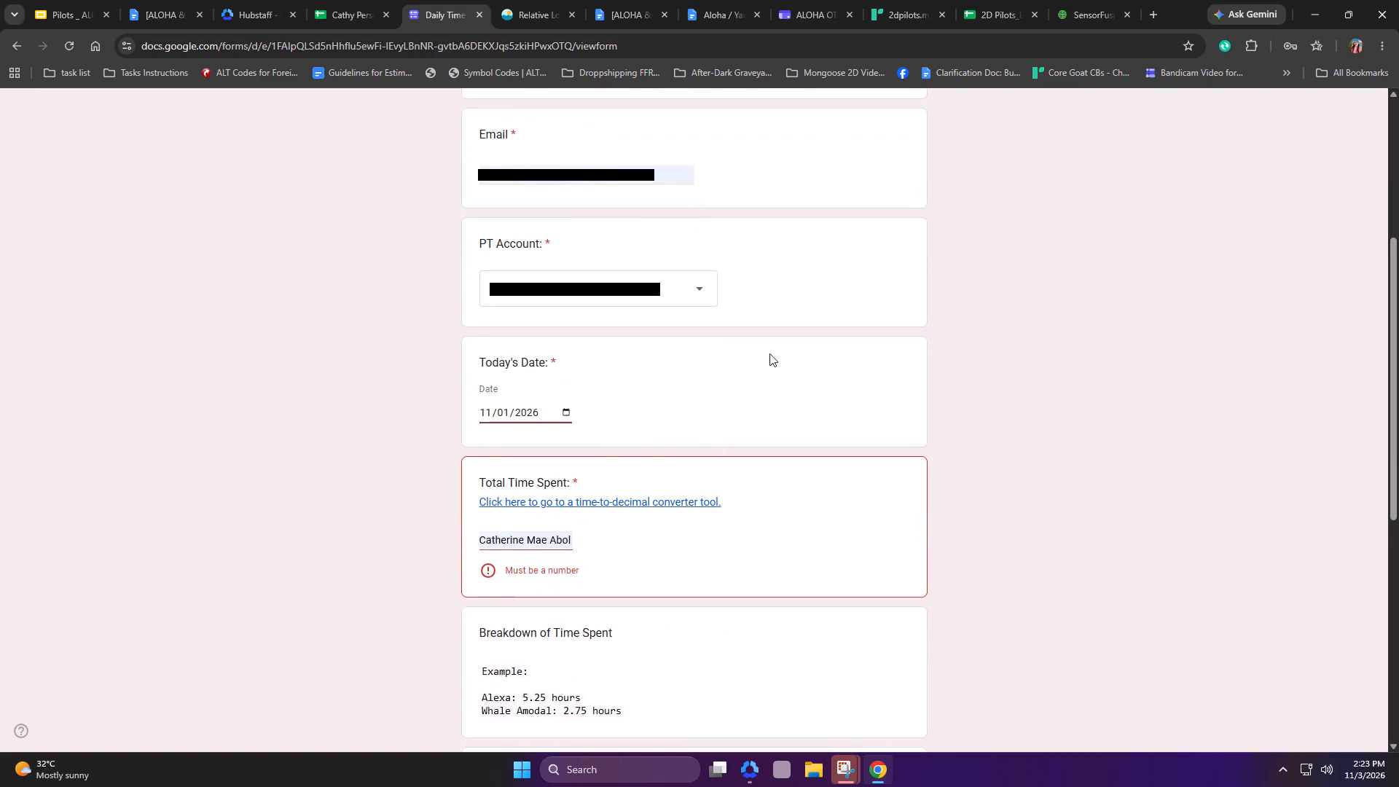
Check the November 1 hours in Hubstaff and the personal tracker, and replace the form's Total Time Spent answer with 8.63.
scroll(534, 415, "down", 3)
triple_click(530, 329)
key("BackSpace")
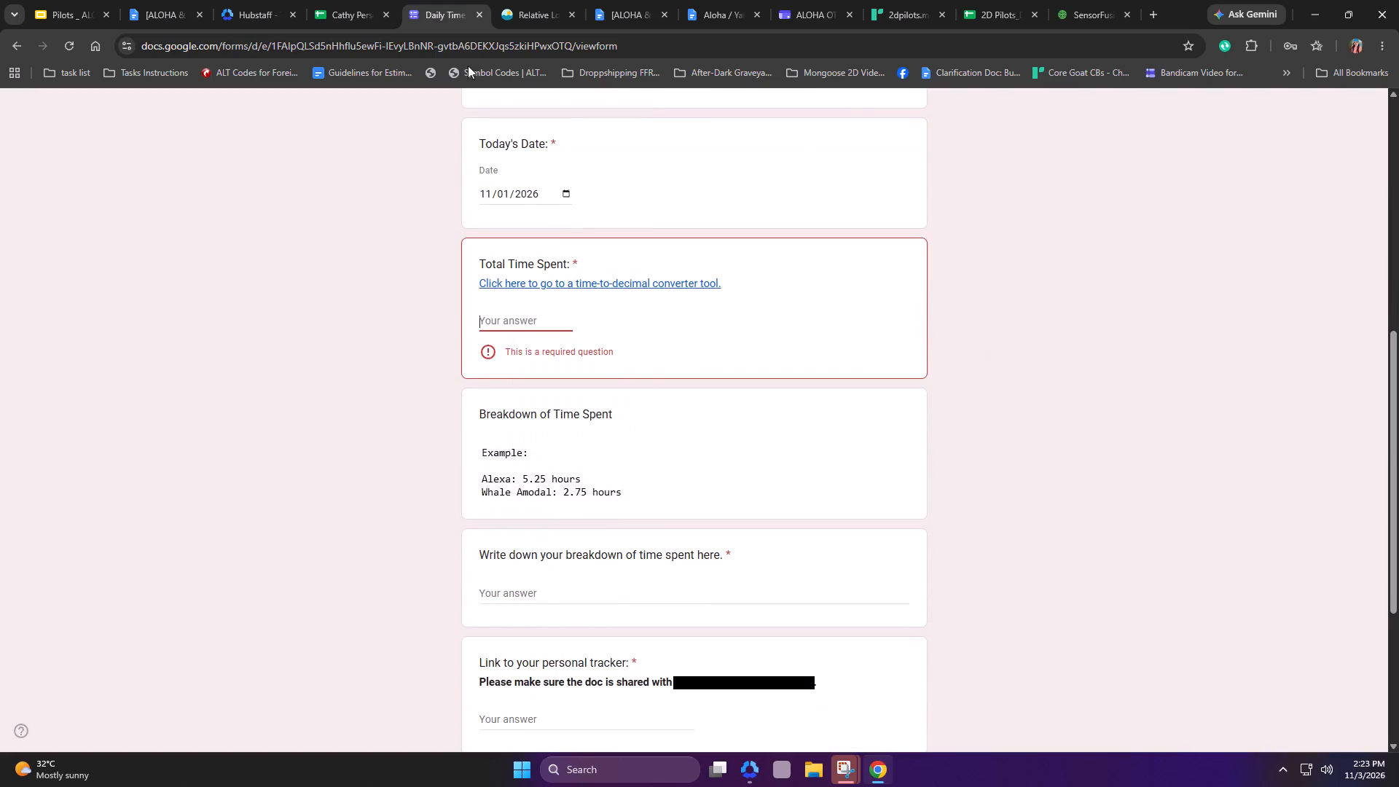
left_click(263, 0)
left_click(71, 47)
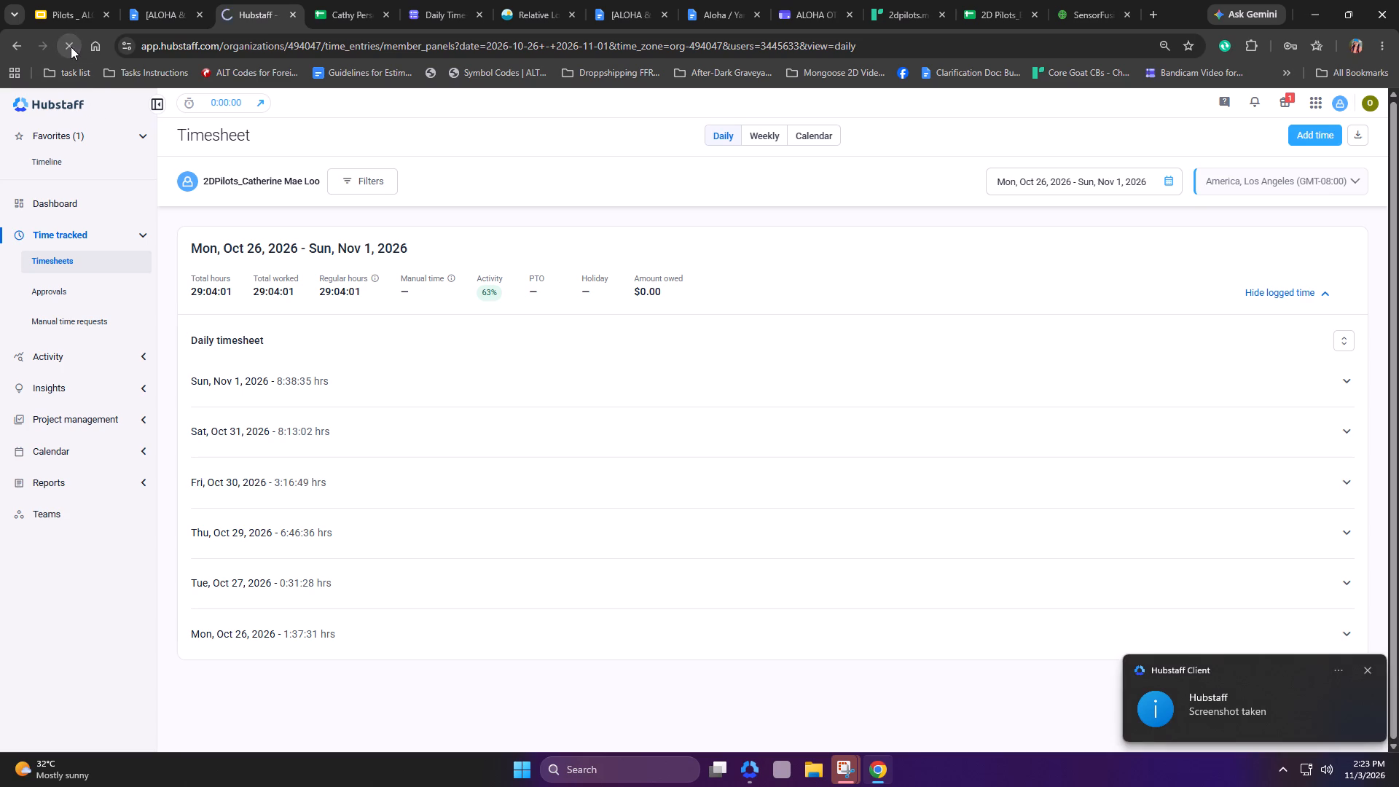
left_click(342, 0)
left_click(1089, 336)
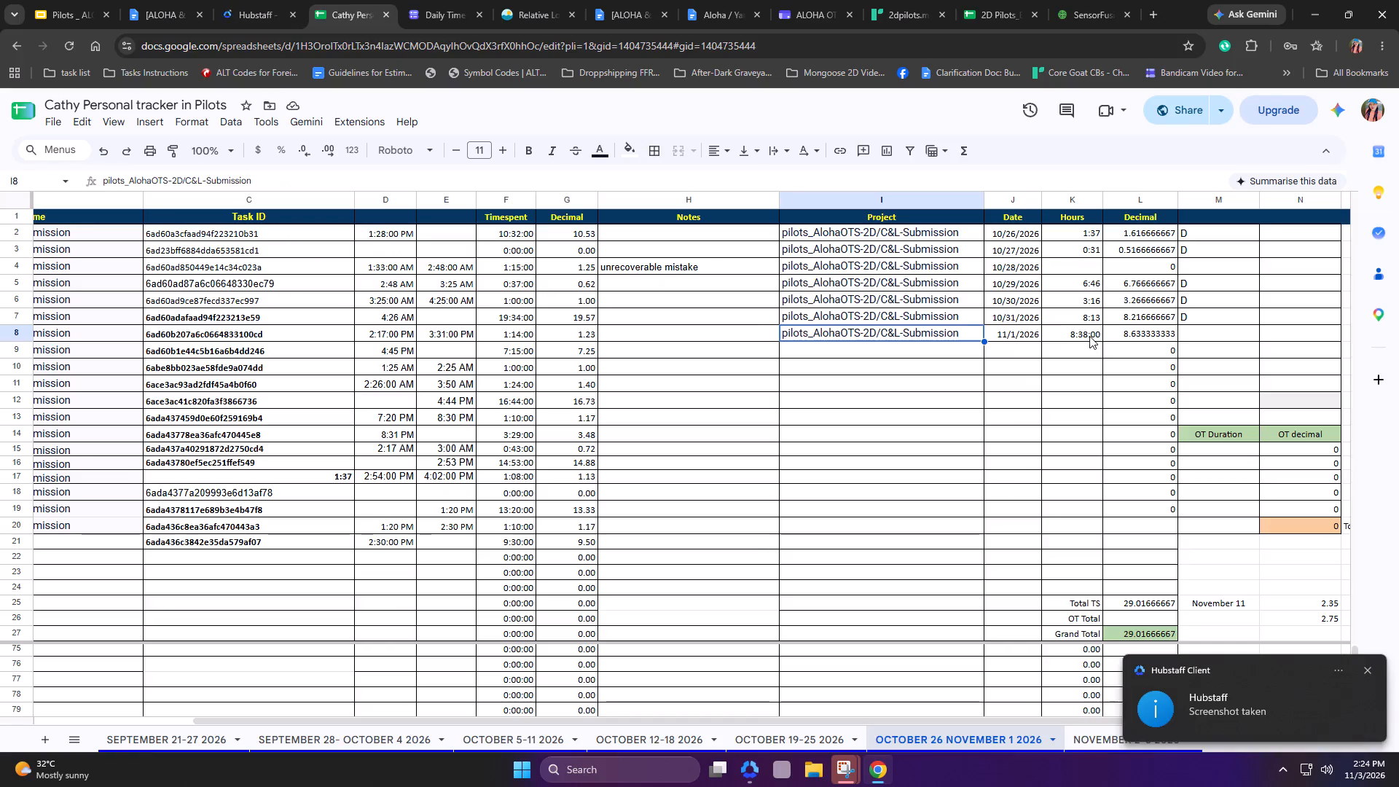
left_click(330, 0)
left_click(435, 0)
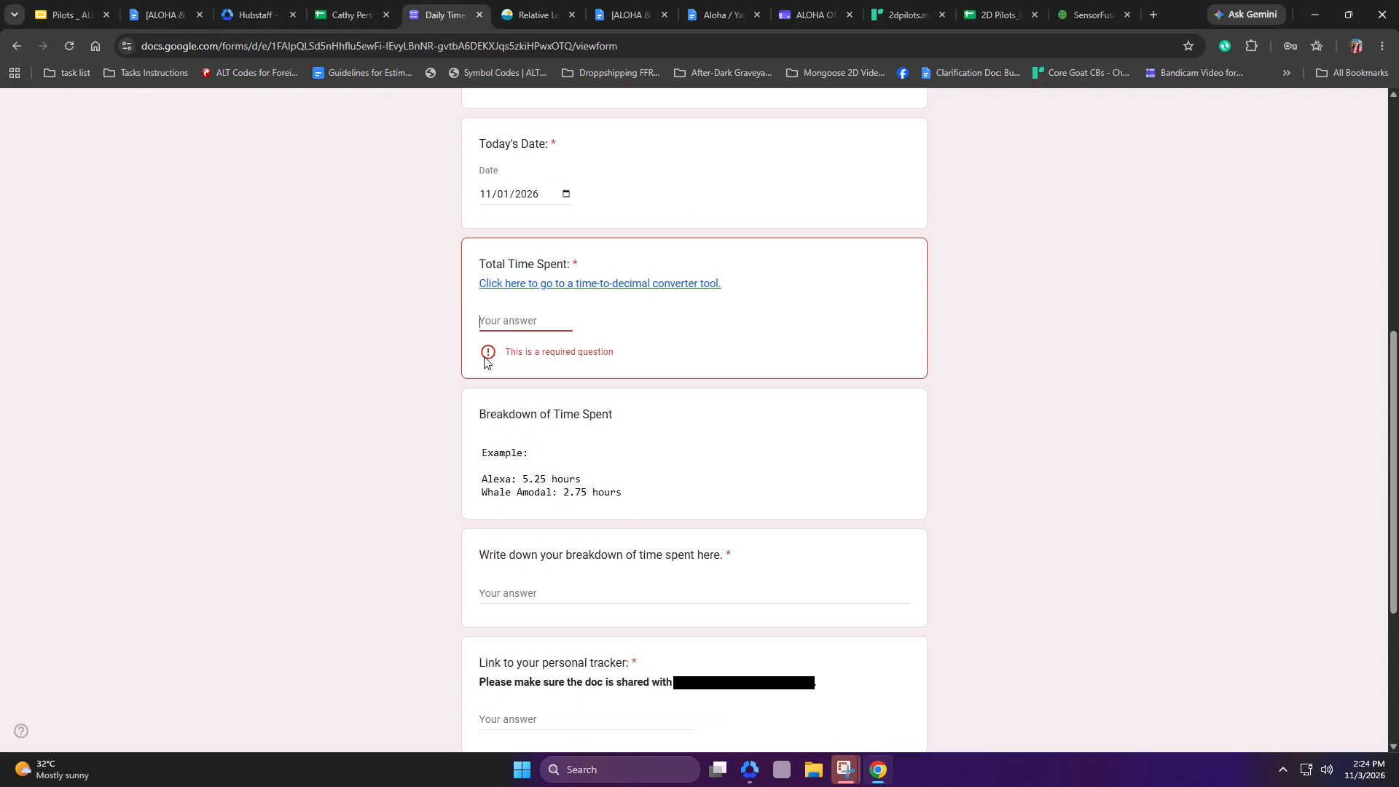
left_click(501, 318)
type("8.63")
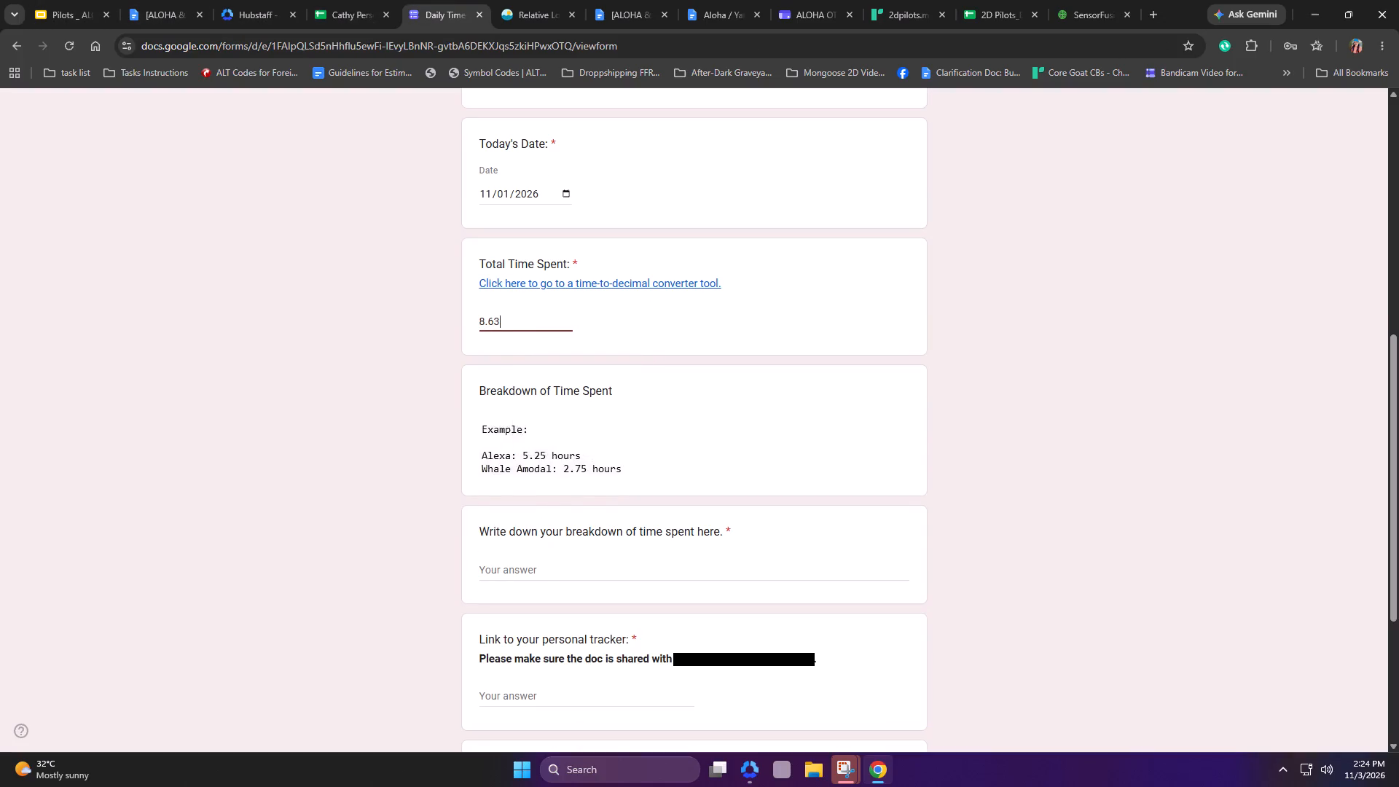
Return to the Hubstaff timesheet to consult the November 1 entries.
left_click(238, 0)
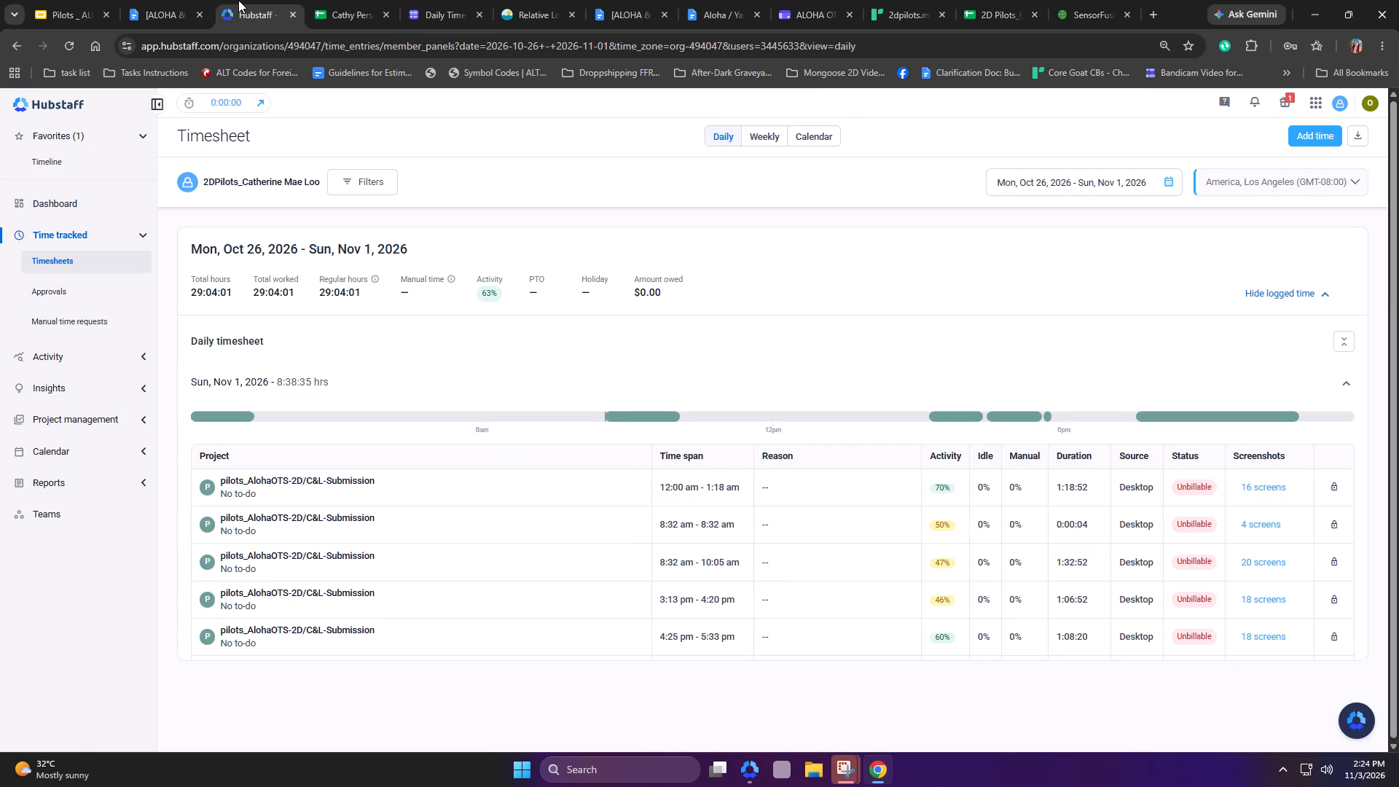
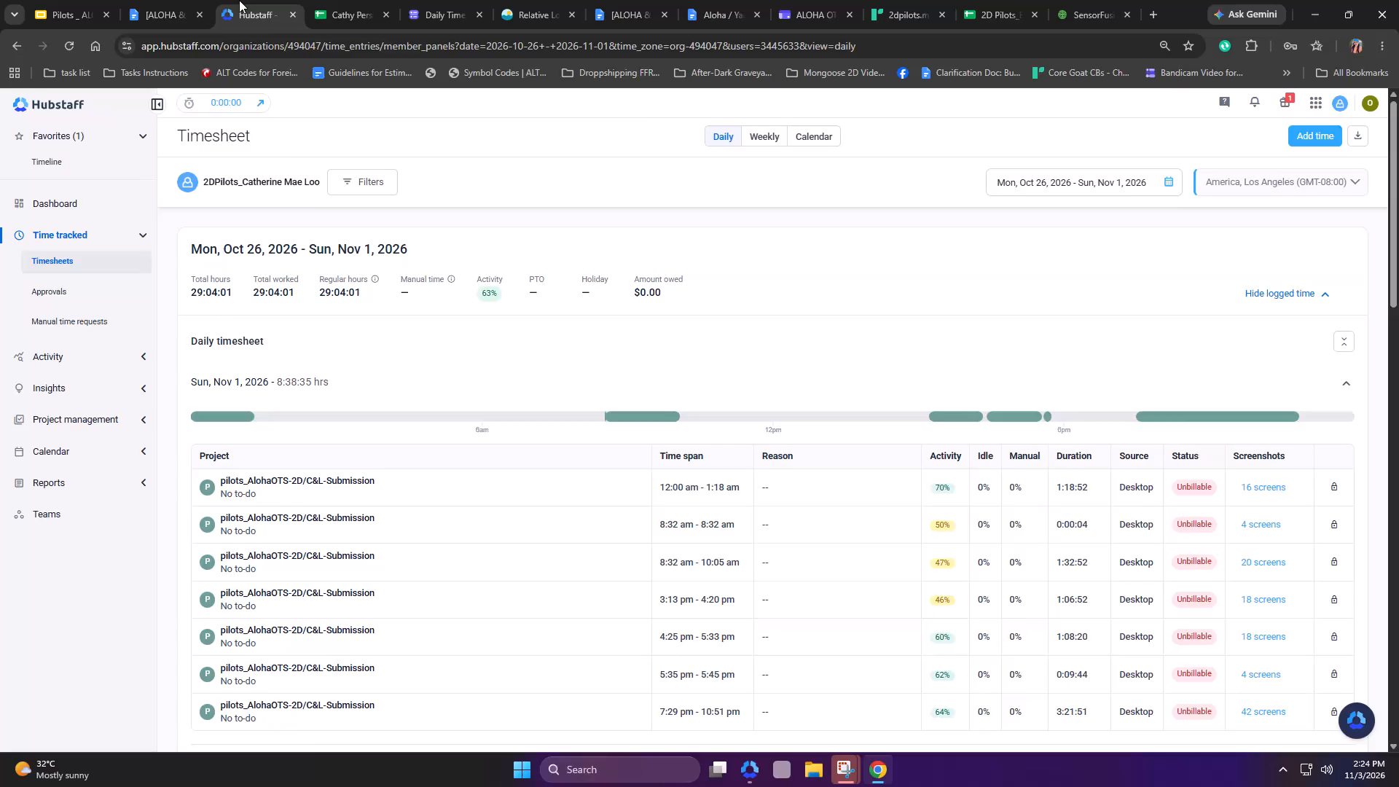
Collapse the November 1, October 31 and October 30 entries in the Hubstaff daily timesheet.
left_click(1344, 391)
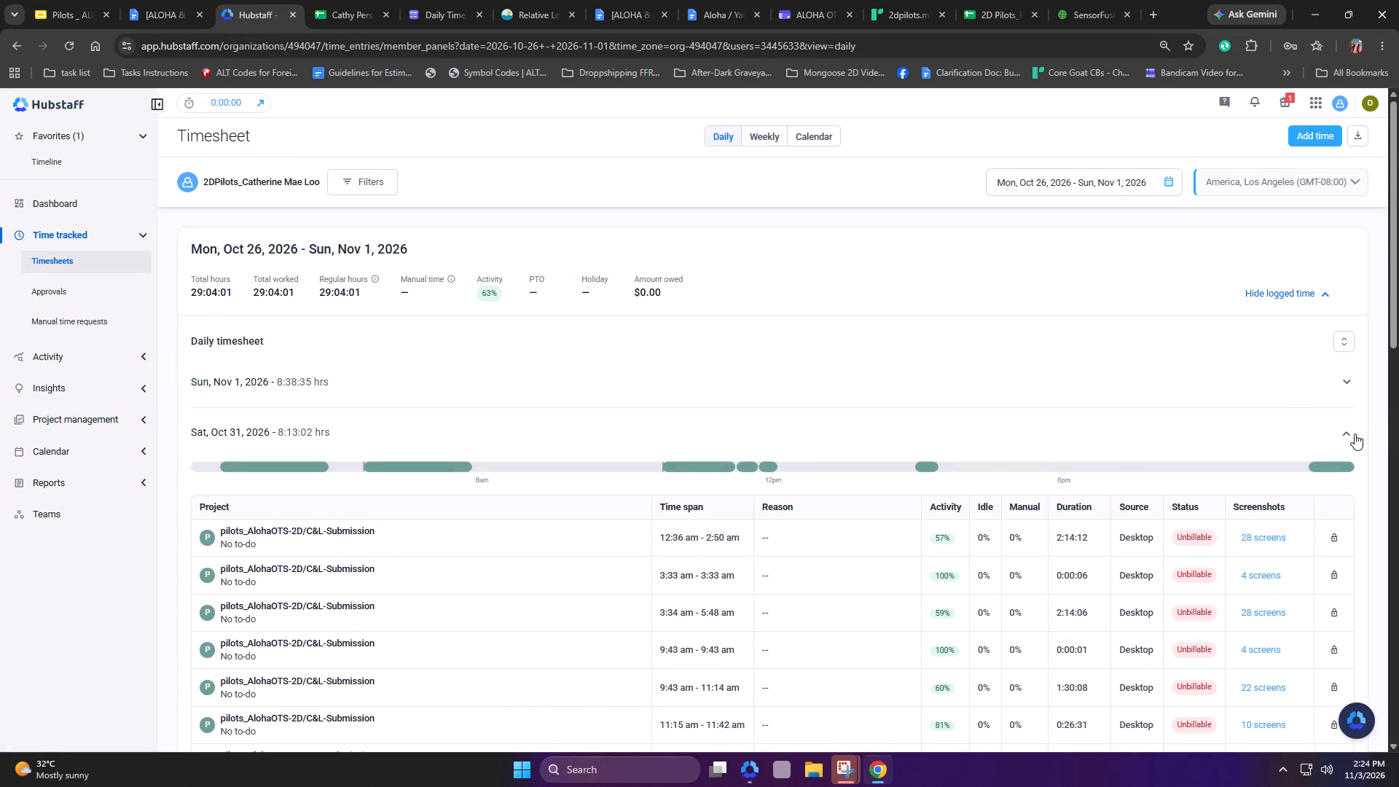
left_click(1355, 434)
left_click(1347, 485)
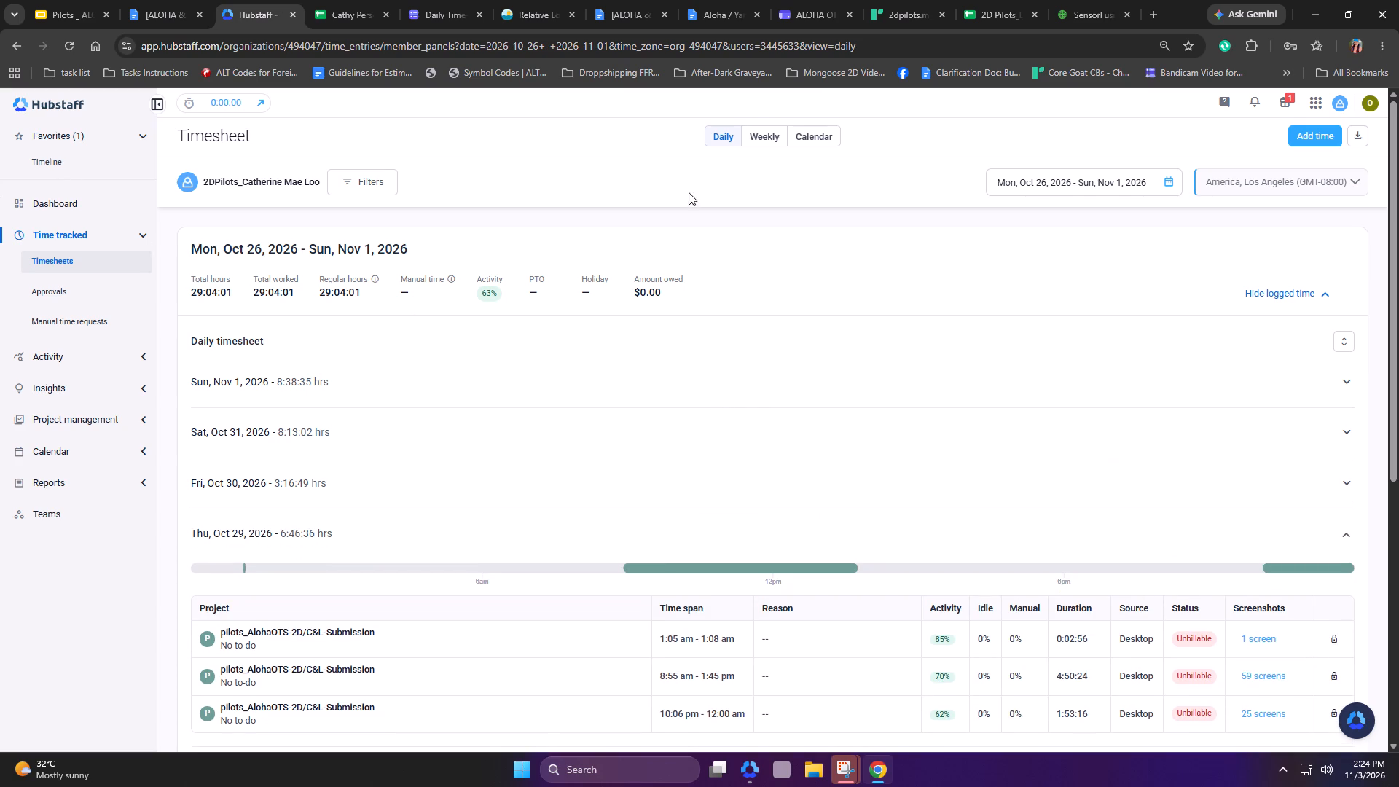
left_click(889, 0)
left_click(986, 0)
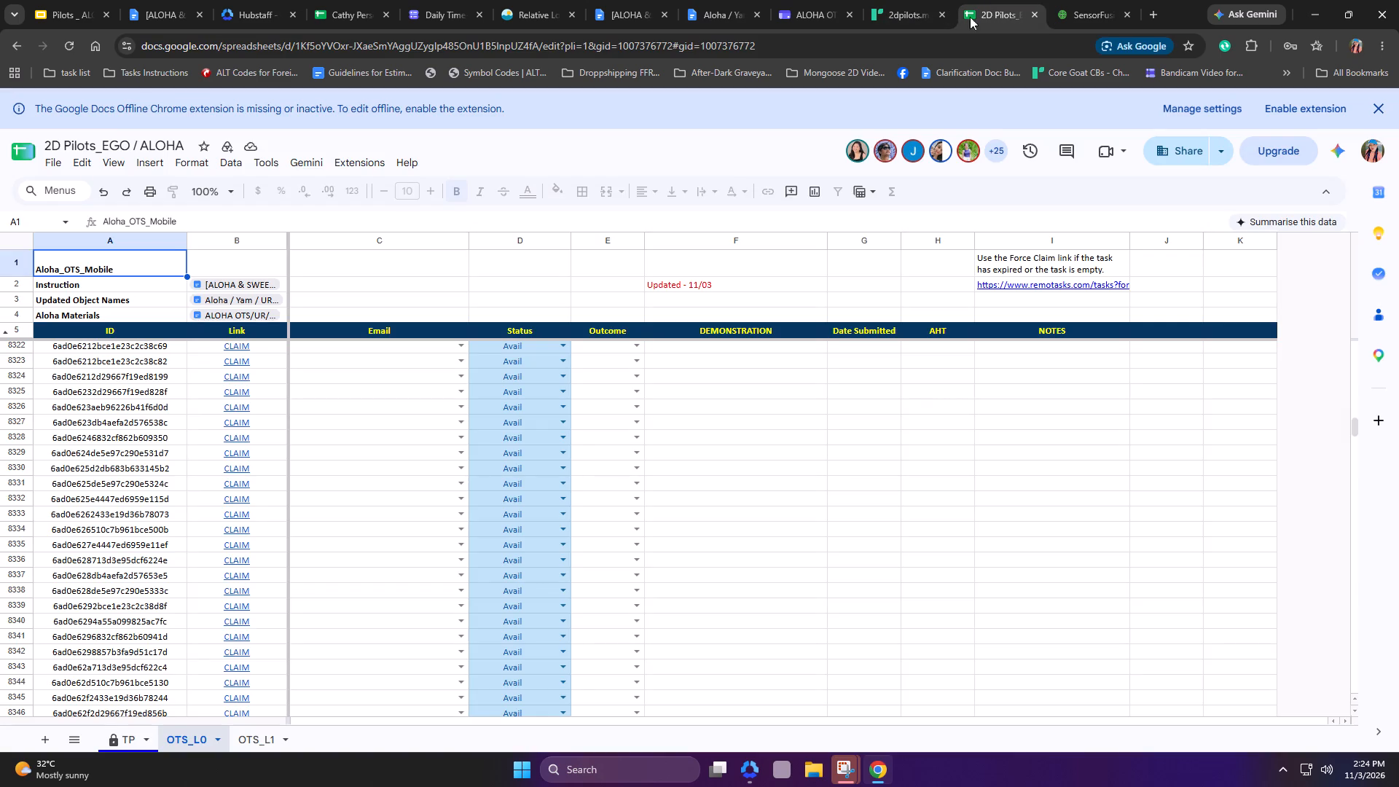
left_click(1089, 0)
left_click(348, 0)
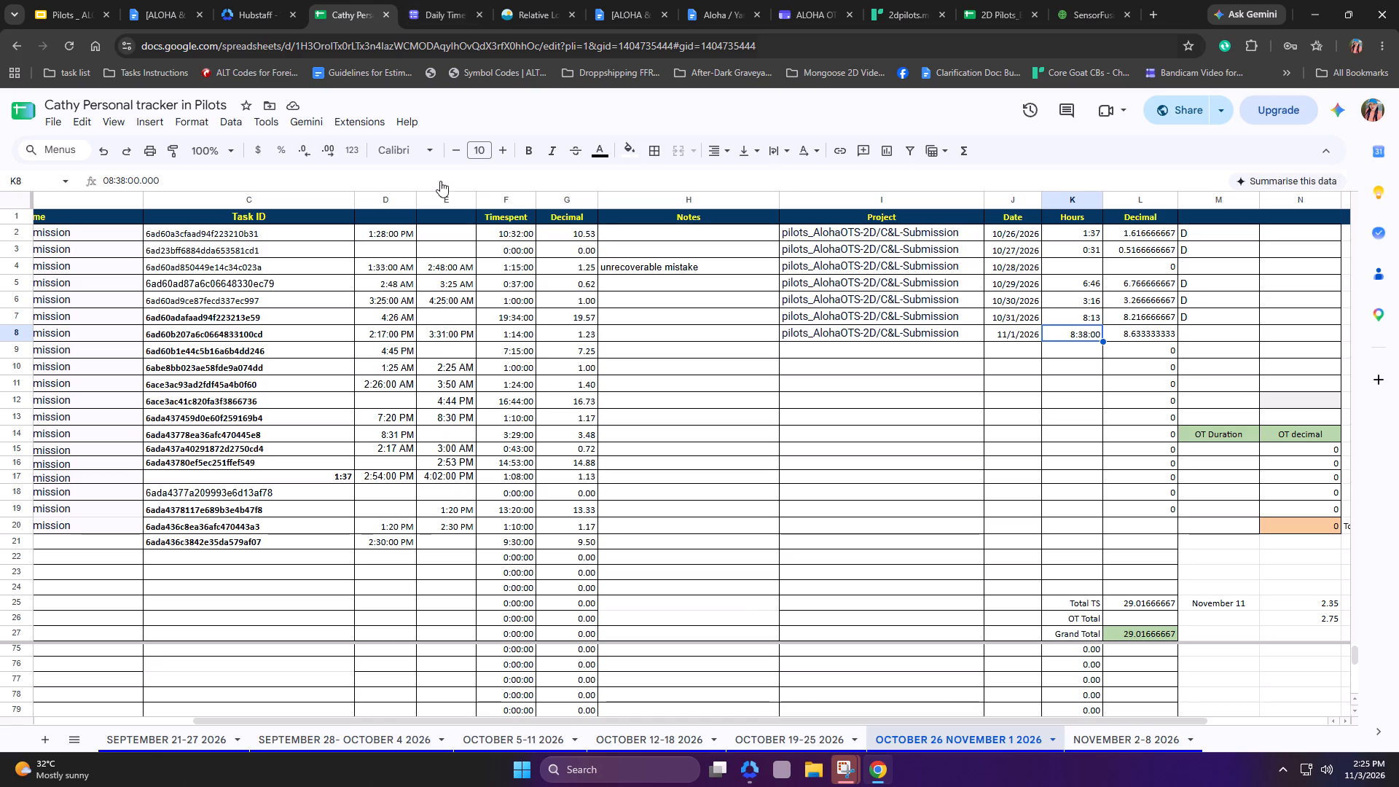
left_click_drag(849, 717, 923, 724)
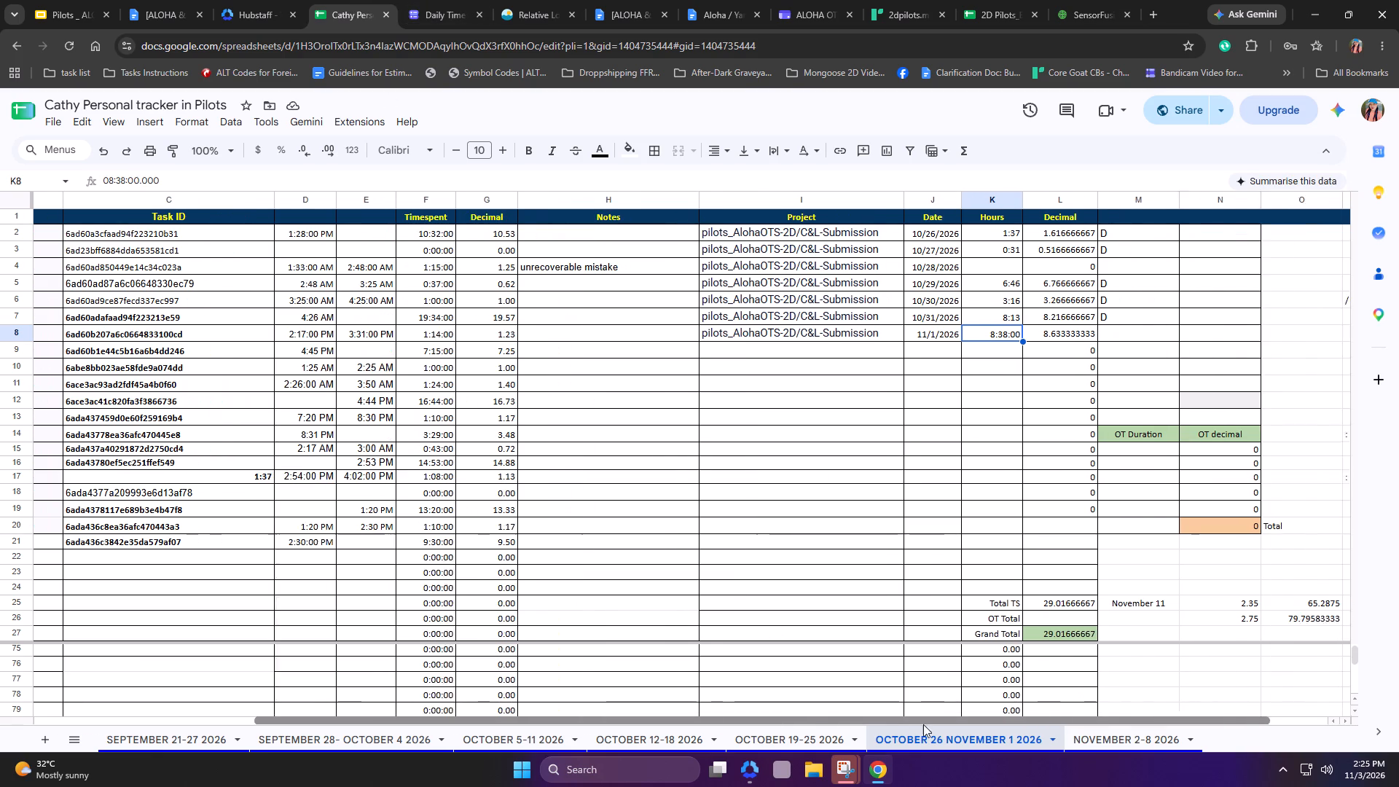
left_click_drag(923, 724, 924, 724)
Dismiss the offline-extension notice in the V4 Official Guidelines document and reduce the page zoom.
left_click(253, 0)
left_click(174, 0)
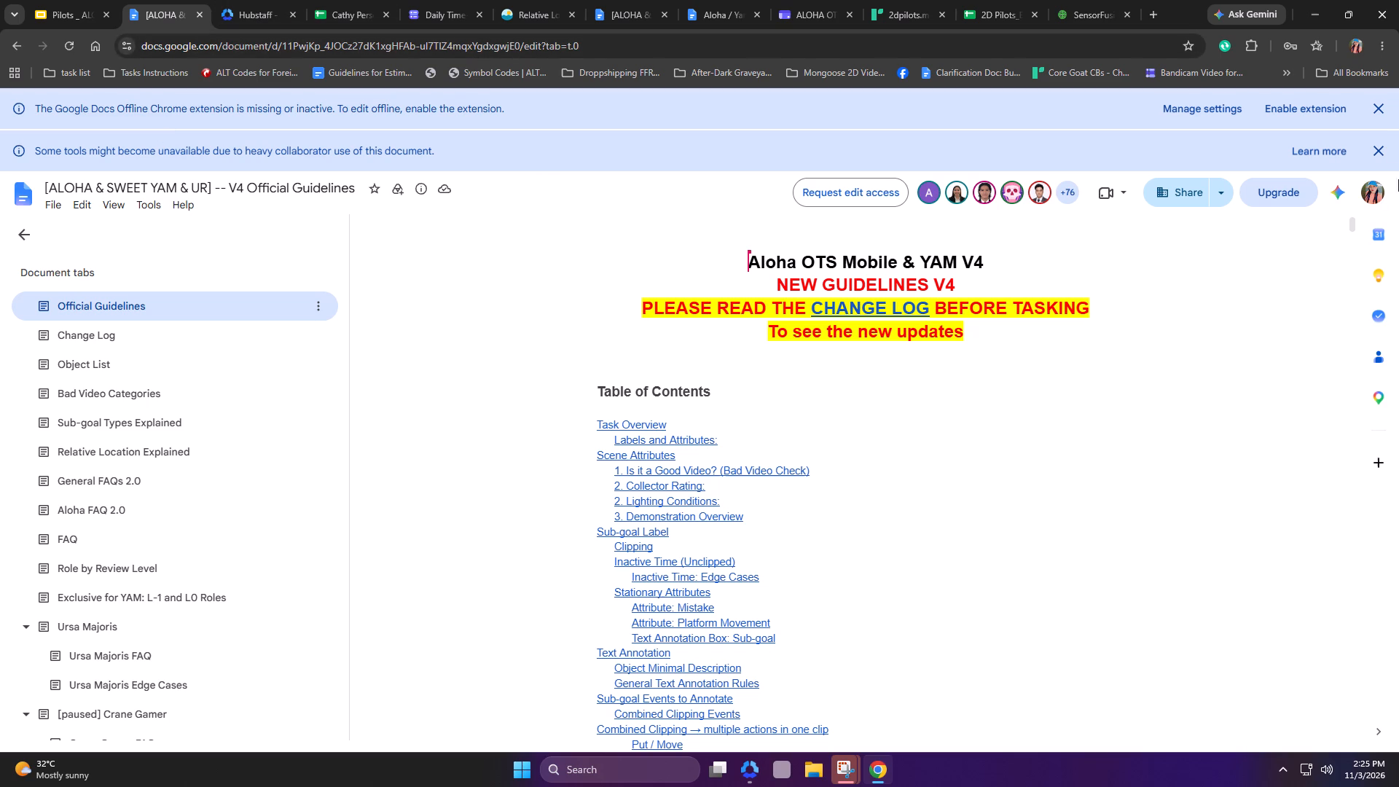
left_click(1376, 109)
left_click(1379, 47)
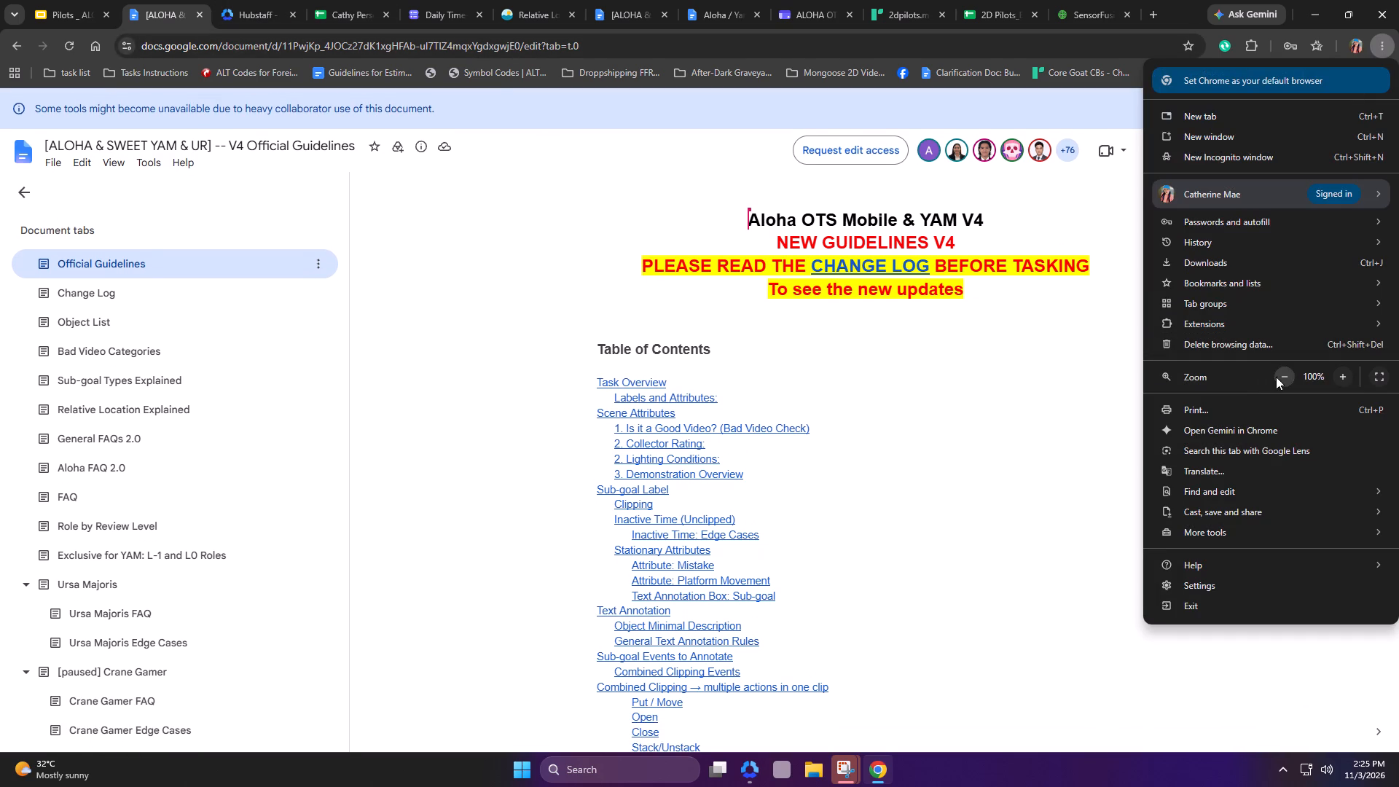
double_click(1277, 377)
Return to the Hubstaff timesheet and collapse the October 29 entries.
left_click(332, 0)
left_click(250, 0)
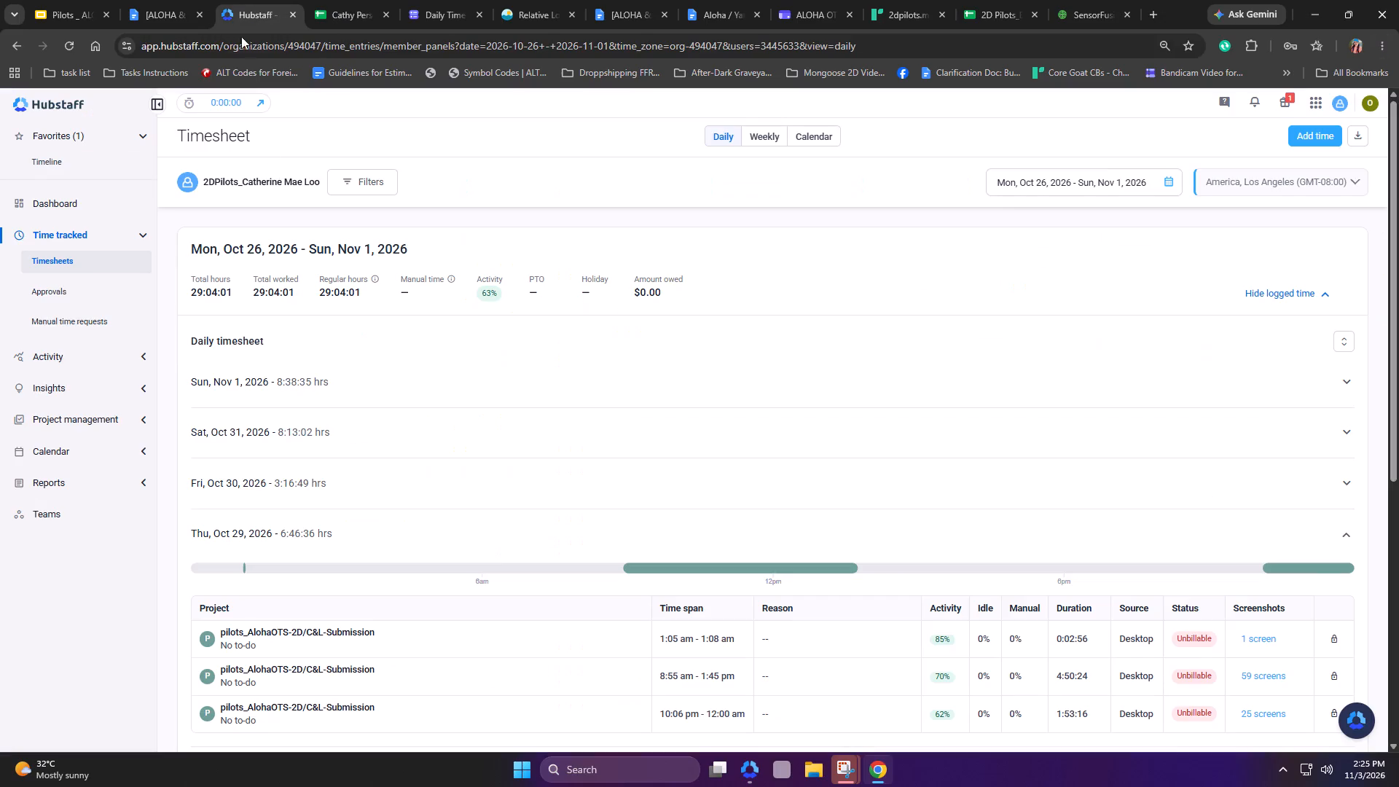
left_click(1357, 536)
left_click(1344, 538)
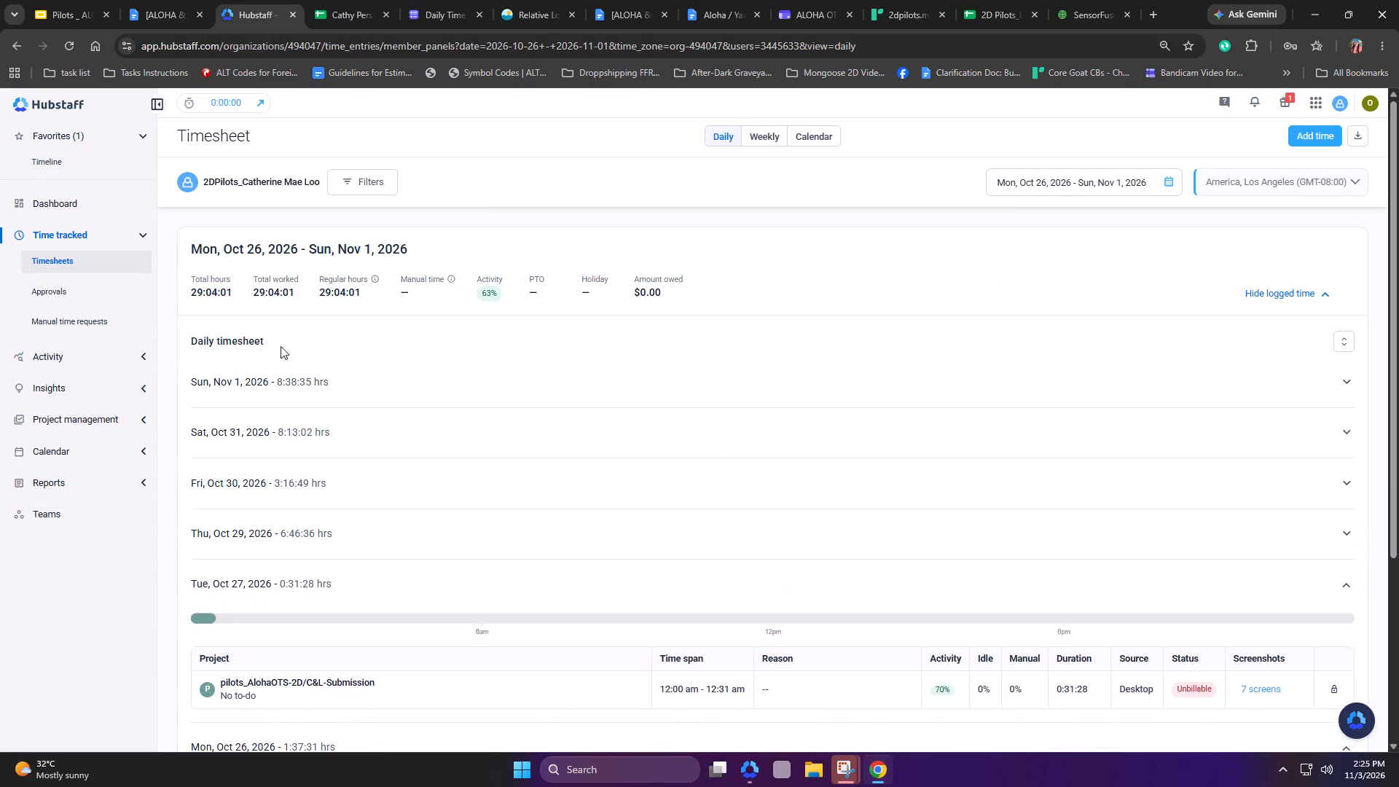
Compare the November 1 hours in Hubstaff and the personal tracker with the date and Total Time Spent entered in the form.
left_click(439, 0)
scroll(676, 307, "up", 1, "ctrl")
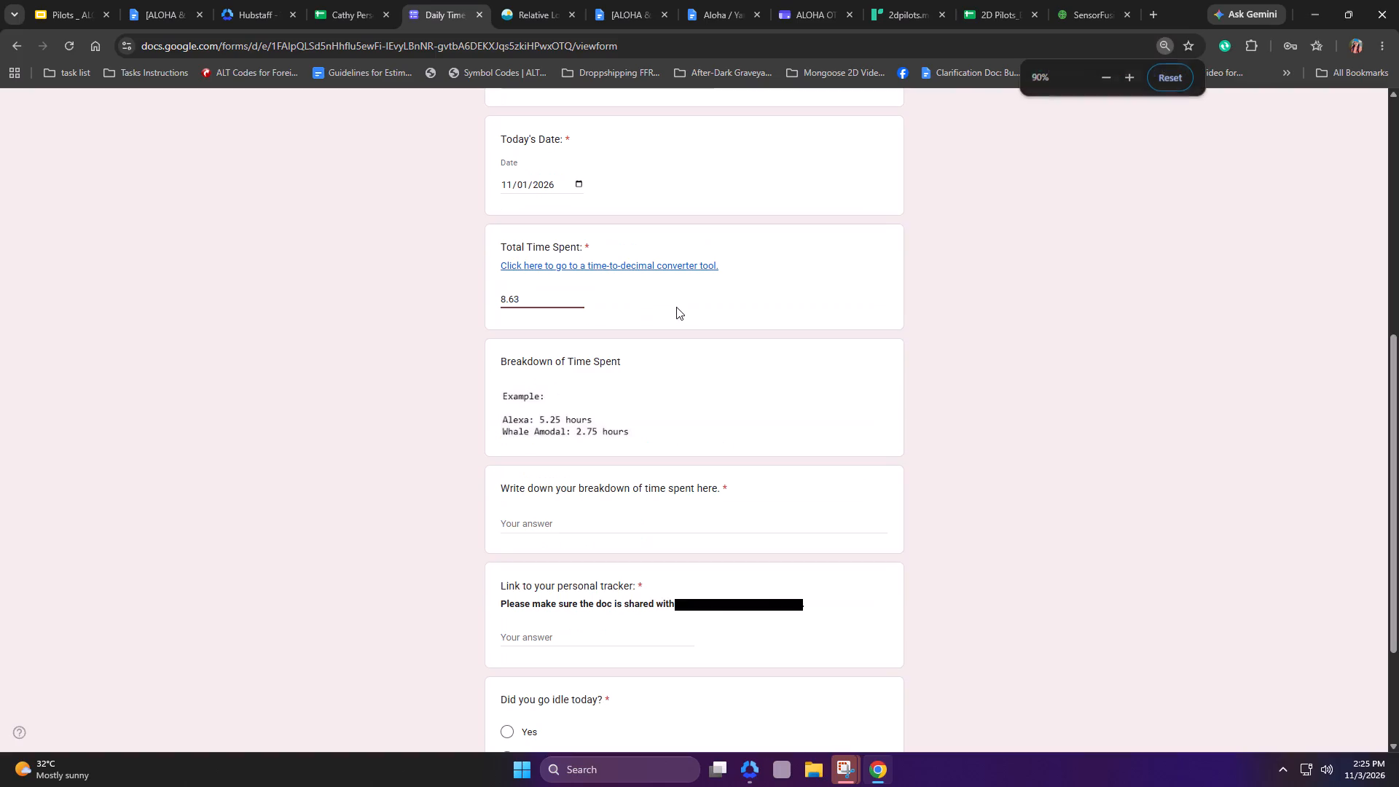
left_click(279, 0)
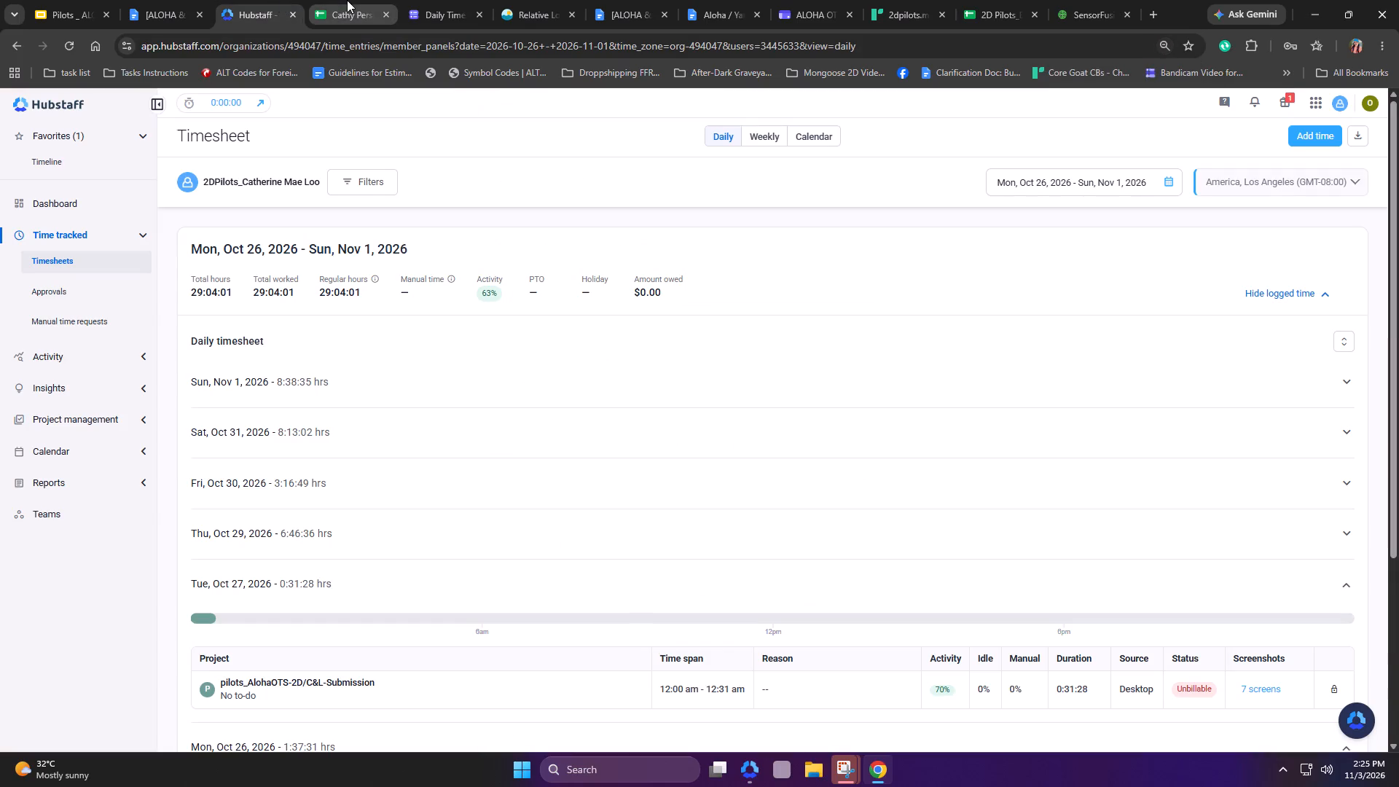
left_click(249, 4)
left_click(345, 0)
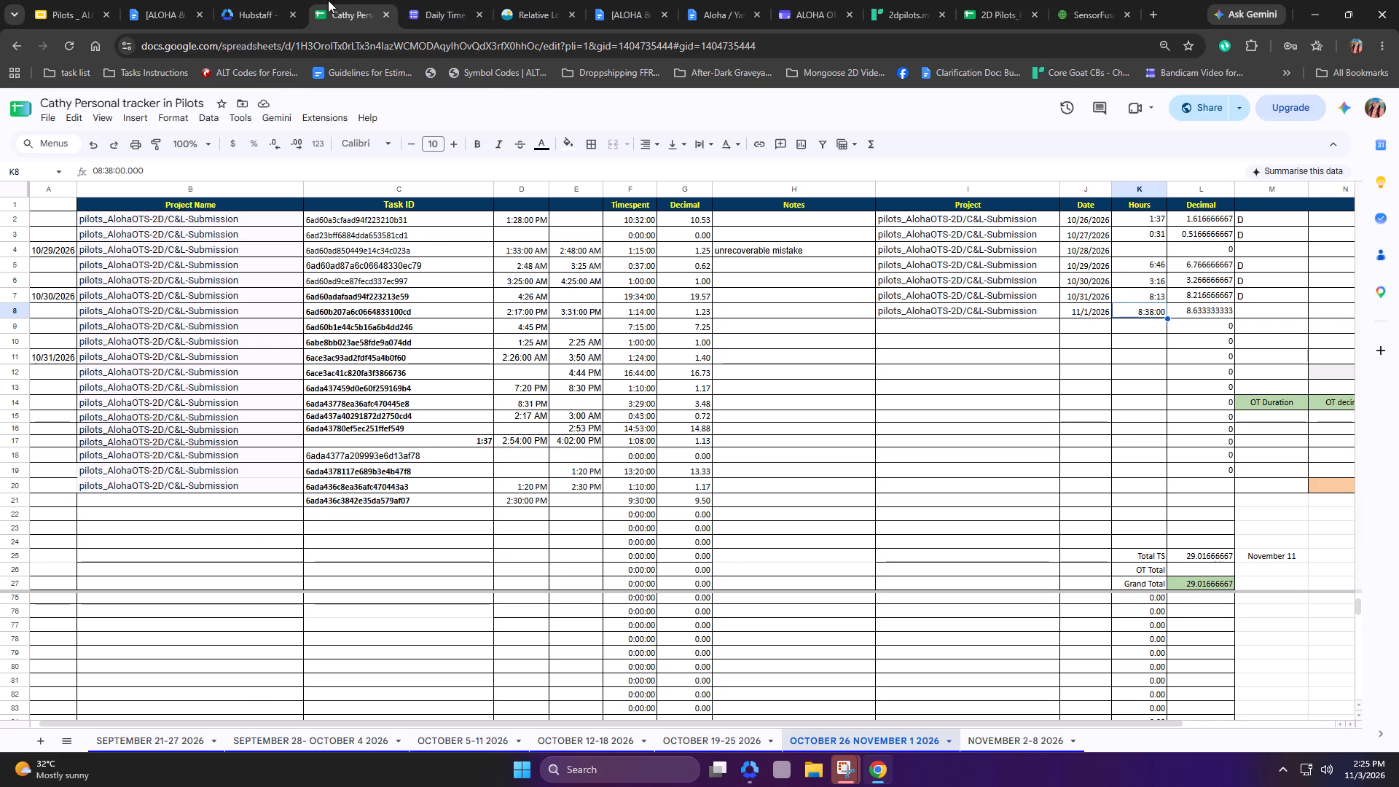
left_click(256, 4)
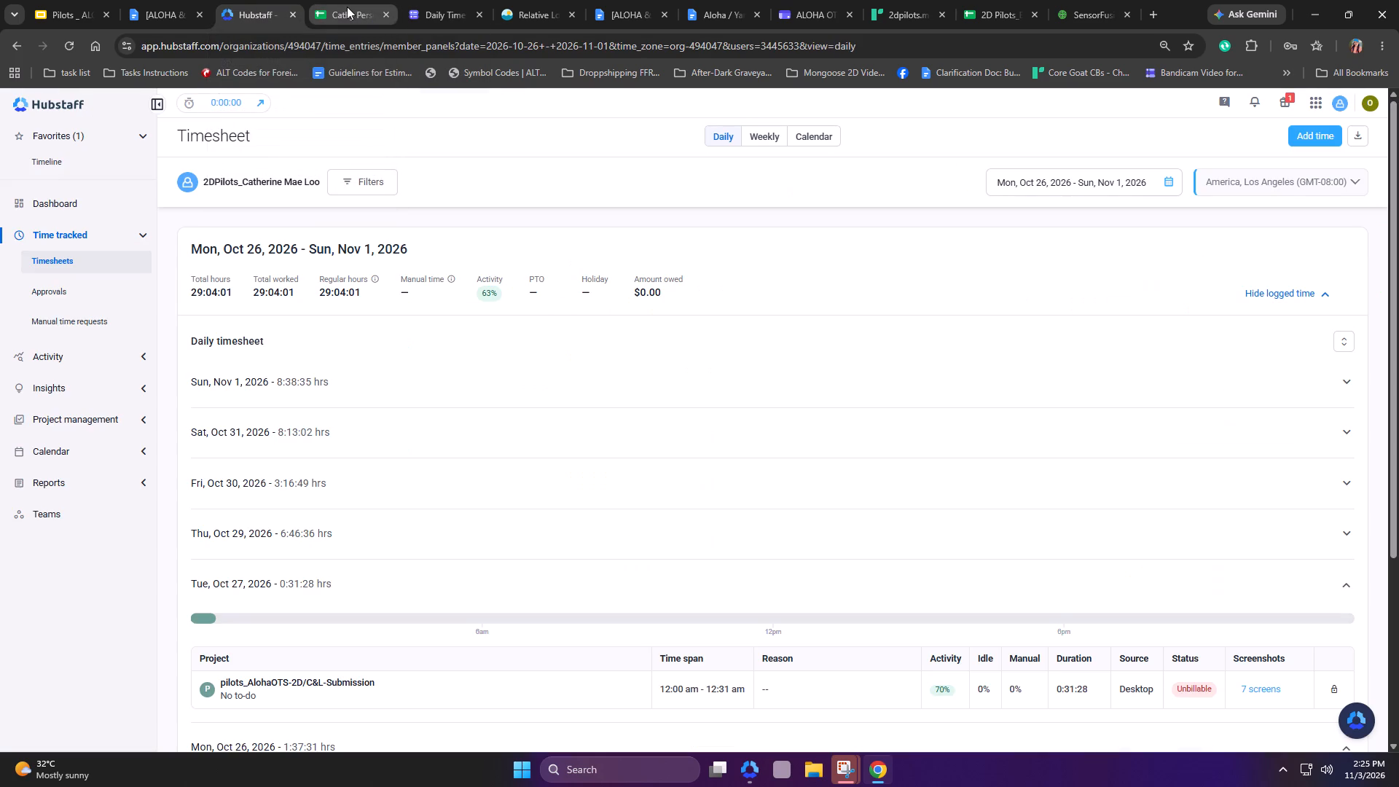
left_click(347, 7)
left_click(292, 1)
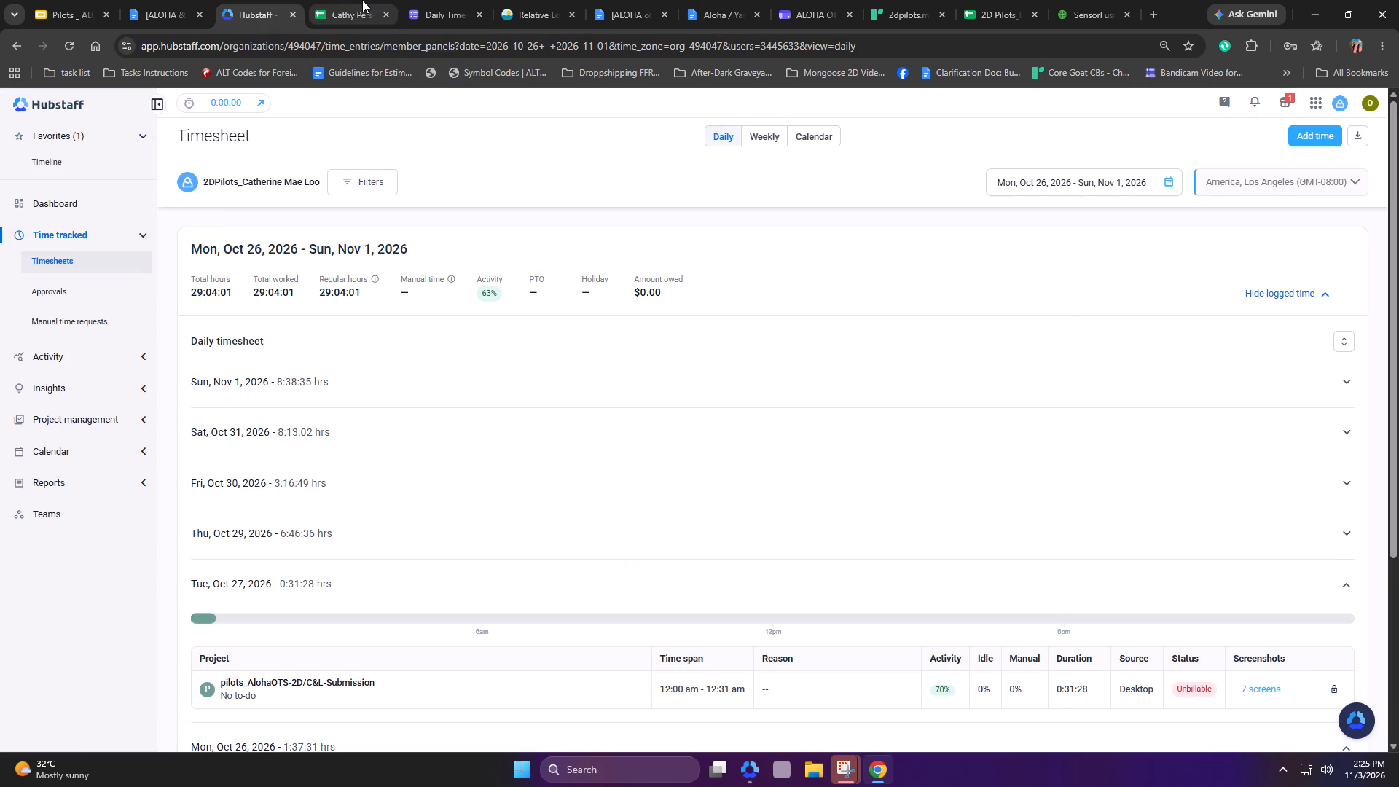
left_click(363, 0)
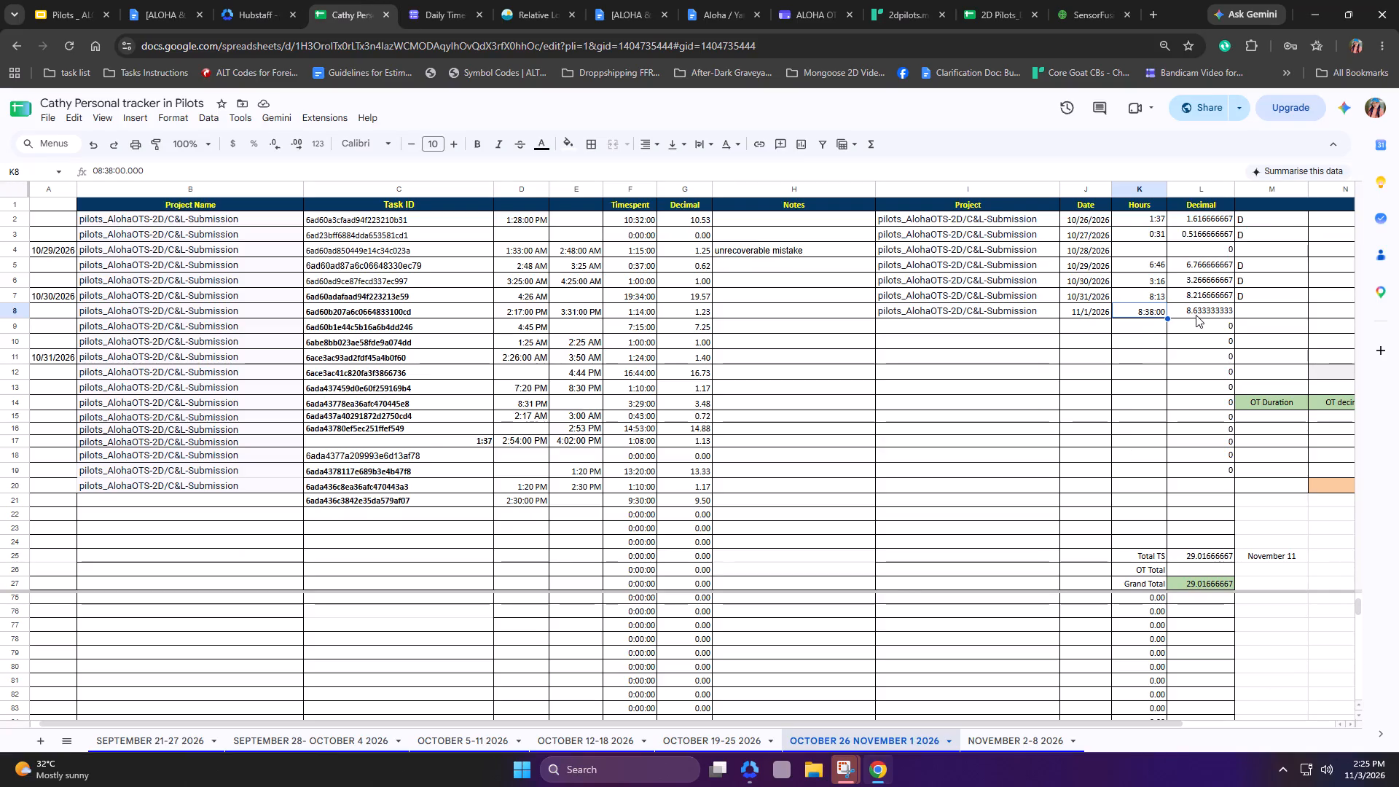
left_click(418, 0)
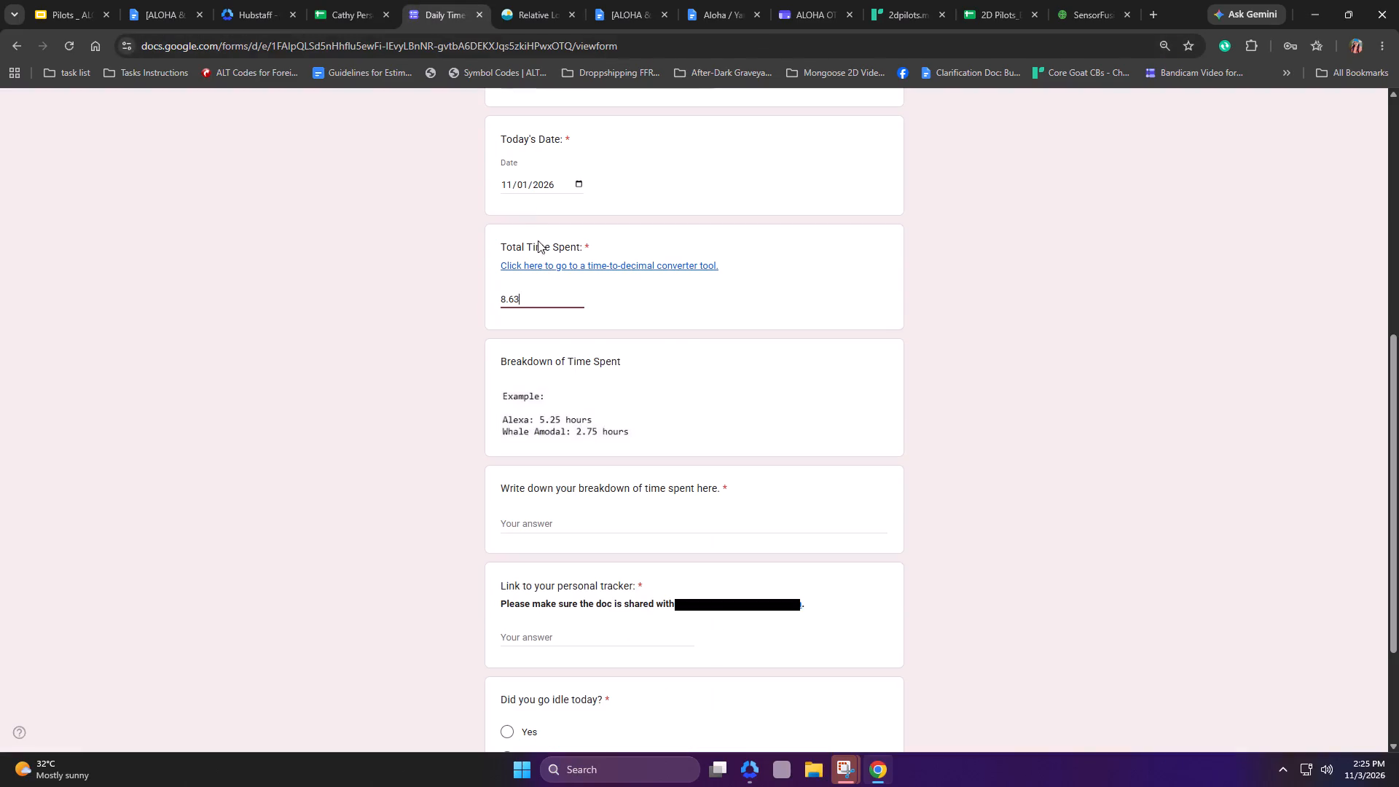
left_click(348, 0)
left_click(448, 1)
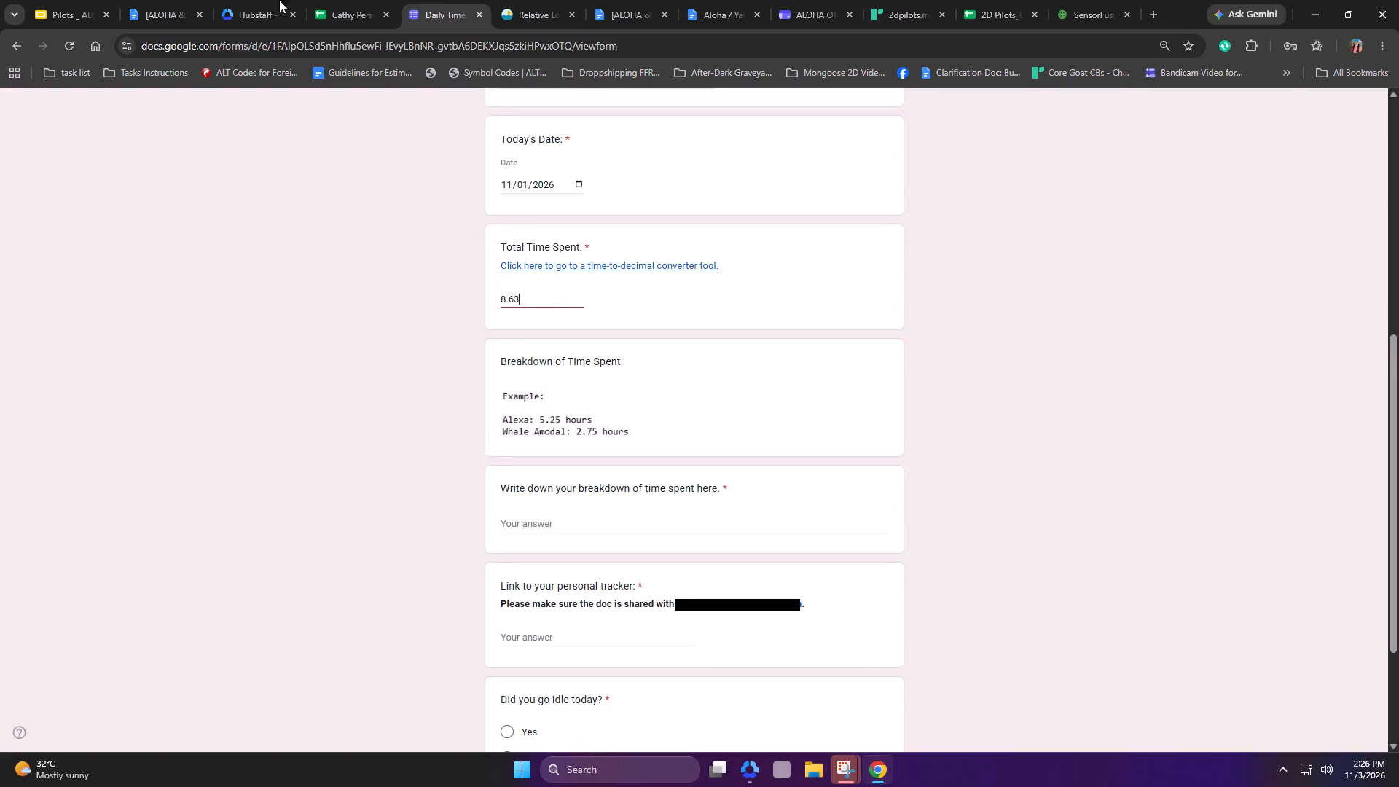
left_click(281, 0)
left_click(344, 0)
scroll(699, 310, "down", 3)
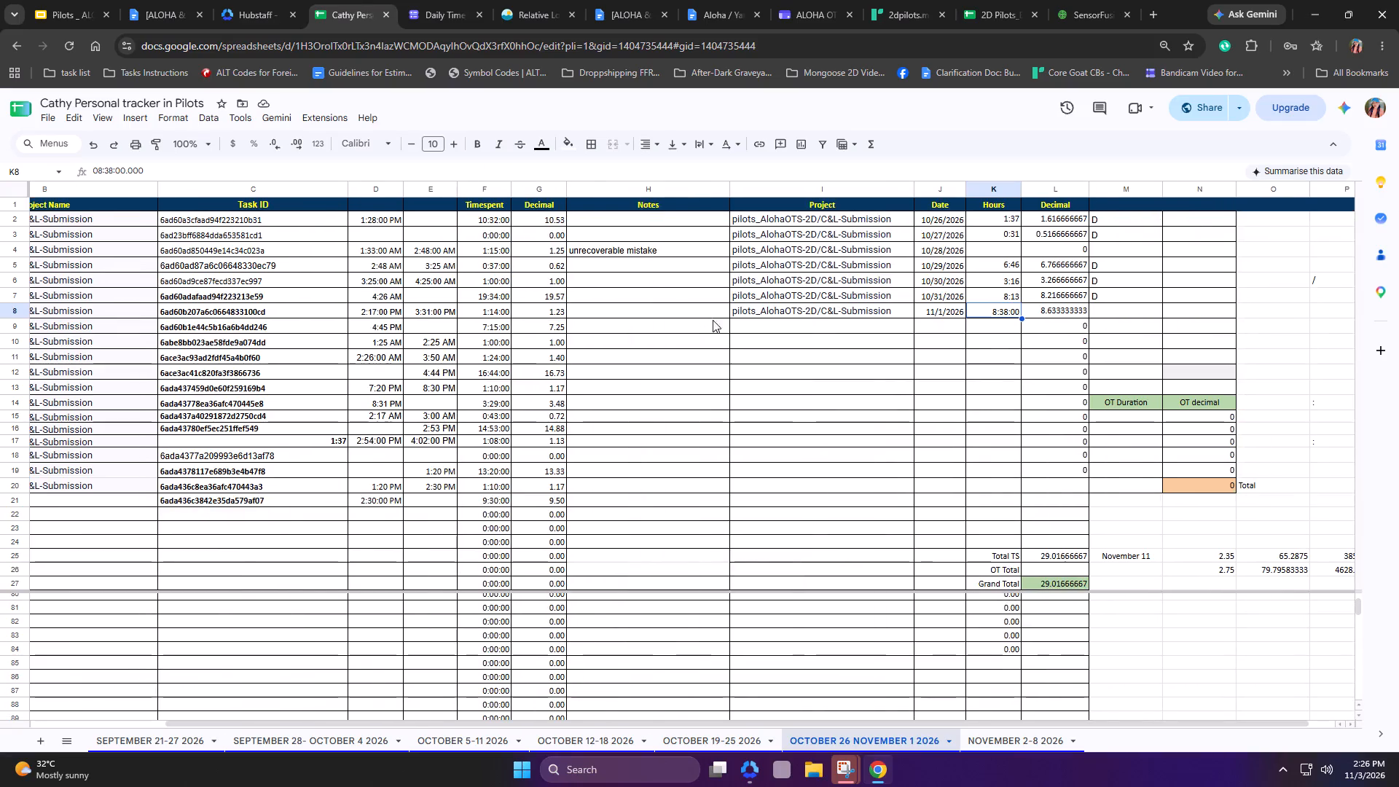
Fill in the form's time-spent breakdown as "pilots_AlohaOTS-2D/C&L-Submission: 8.63 hours", copying the project name from the tracker's November 1 row.
left_click(448, 0)
scroll(705, 425, "down", 2)
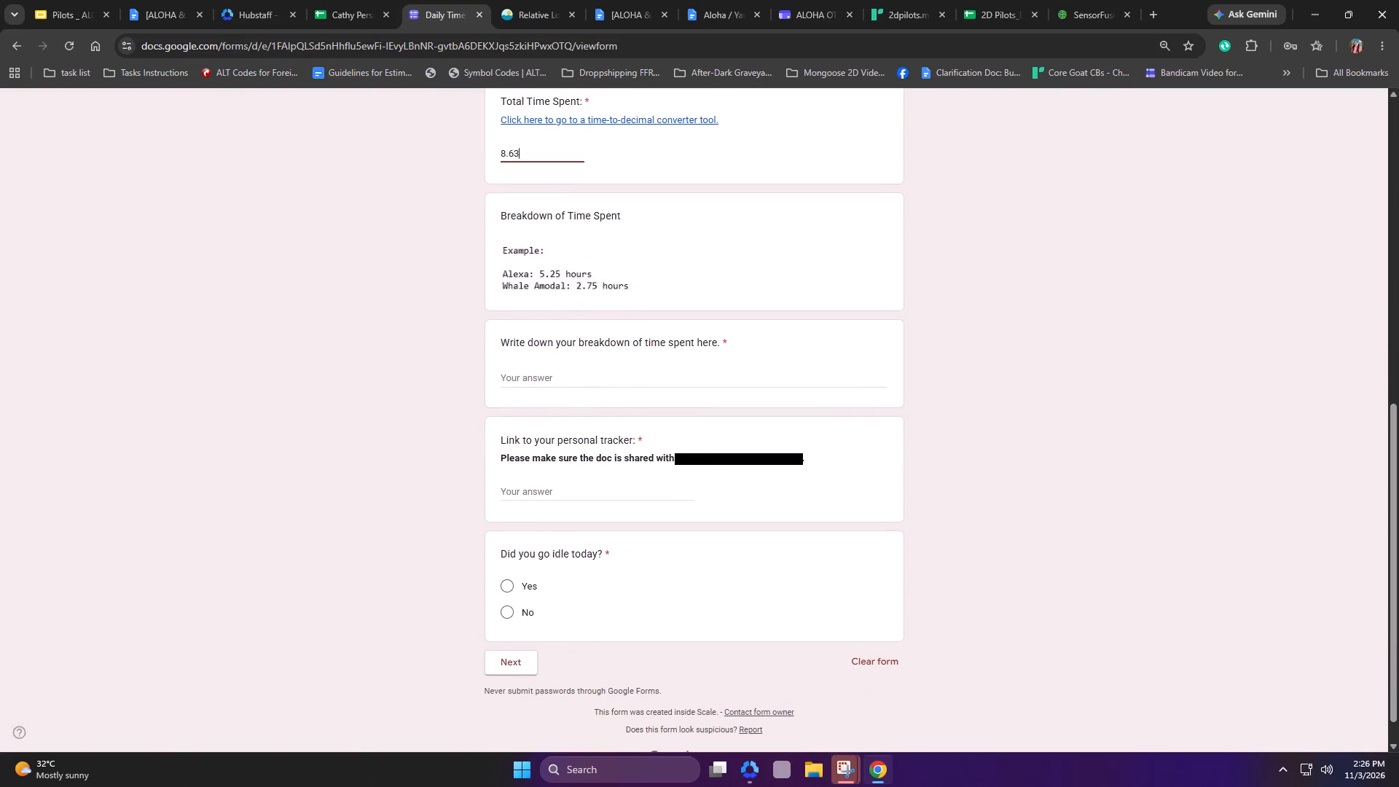
left_click(610, 382)
left_click(268, 0)
left_click(339, 0)
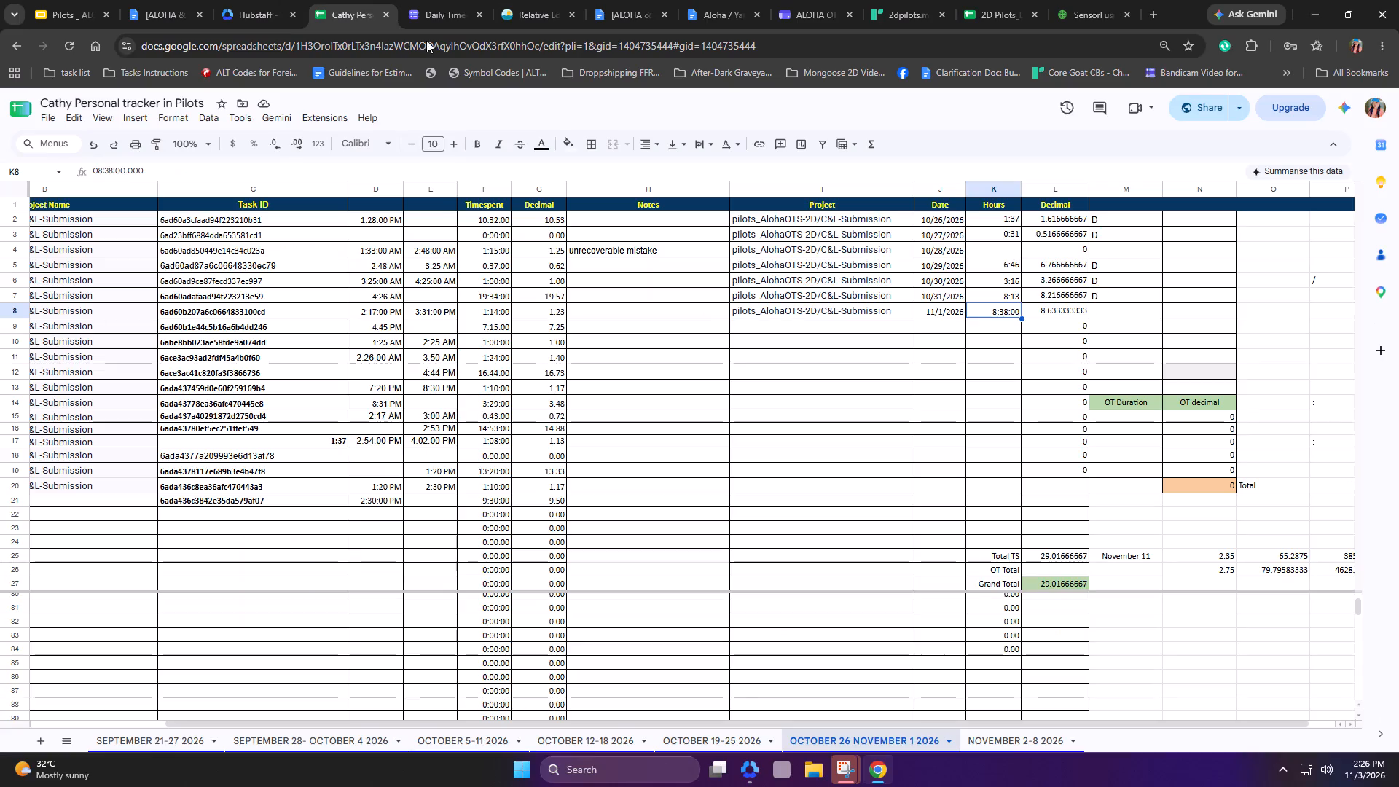
left_click(774, 316)
key("ctrl+c")
left_click(423, 12)
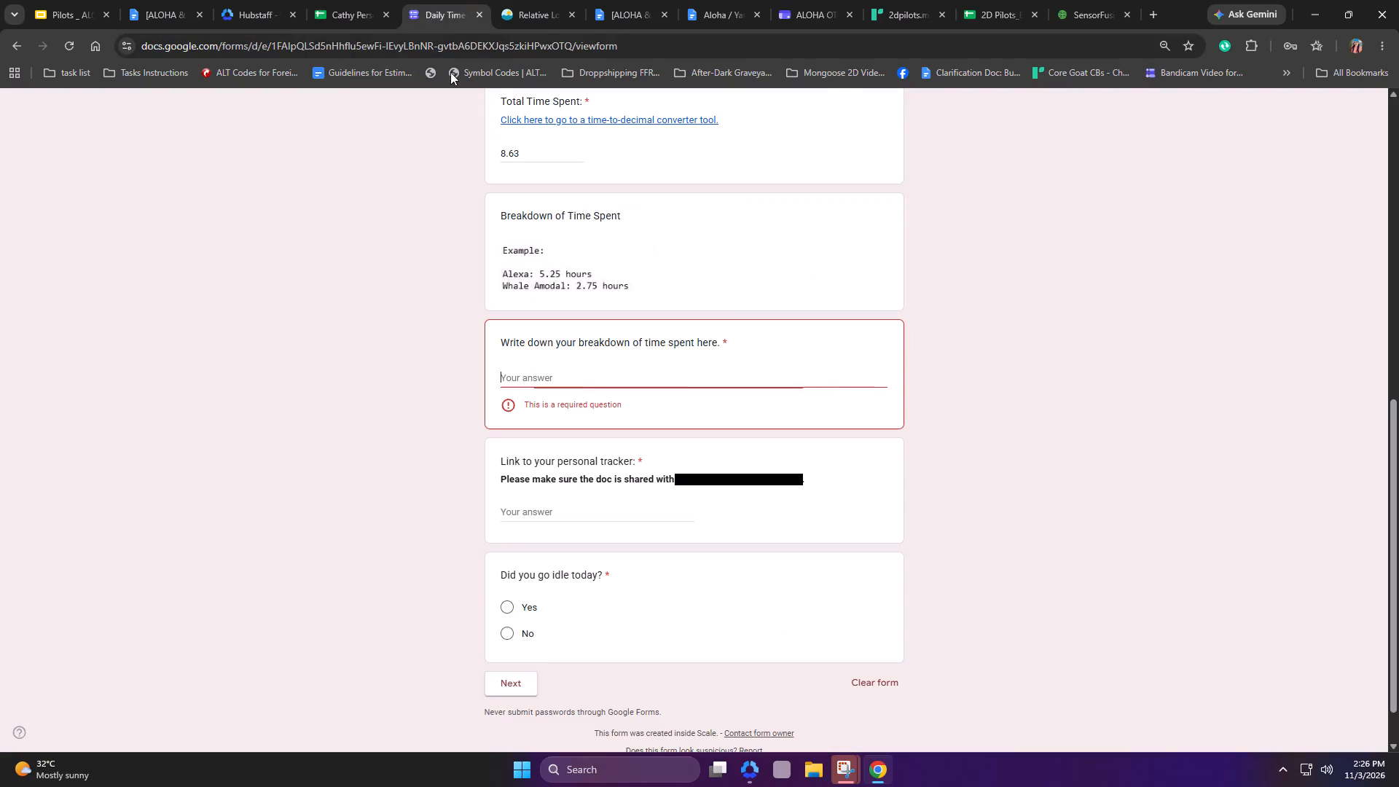
left_click(614, 376)
key("ctrl+v")
type(":")
key("space")
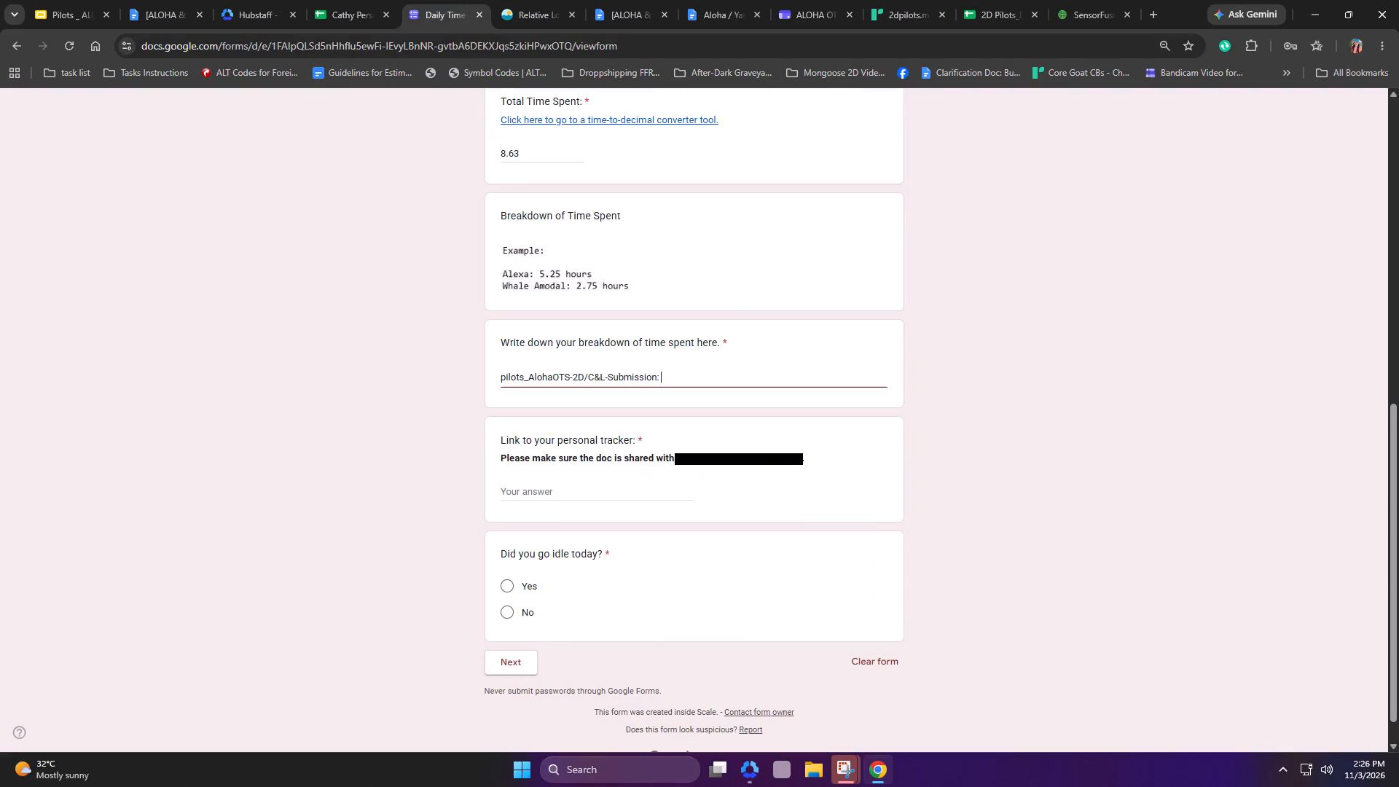
type("8.63 hours")
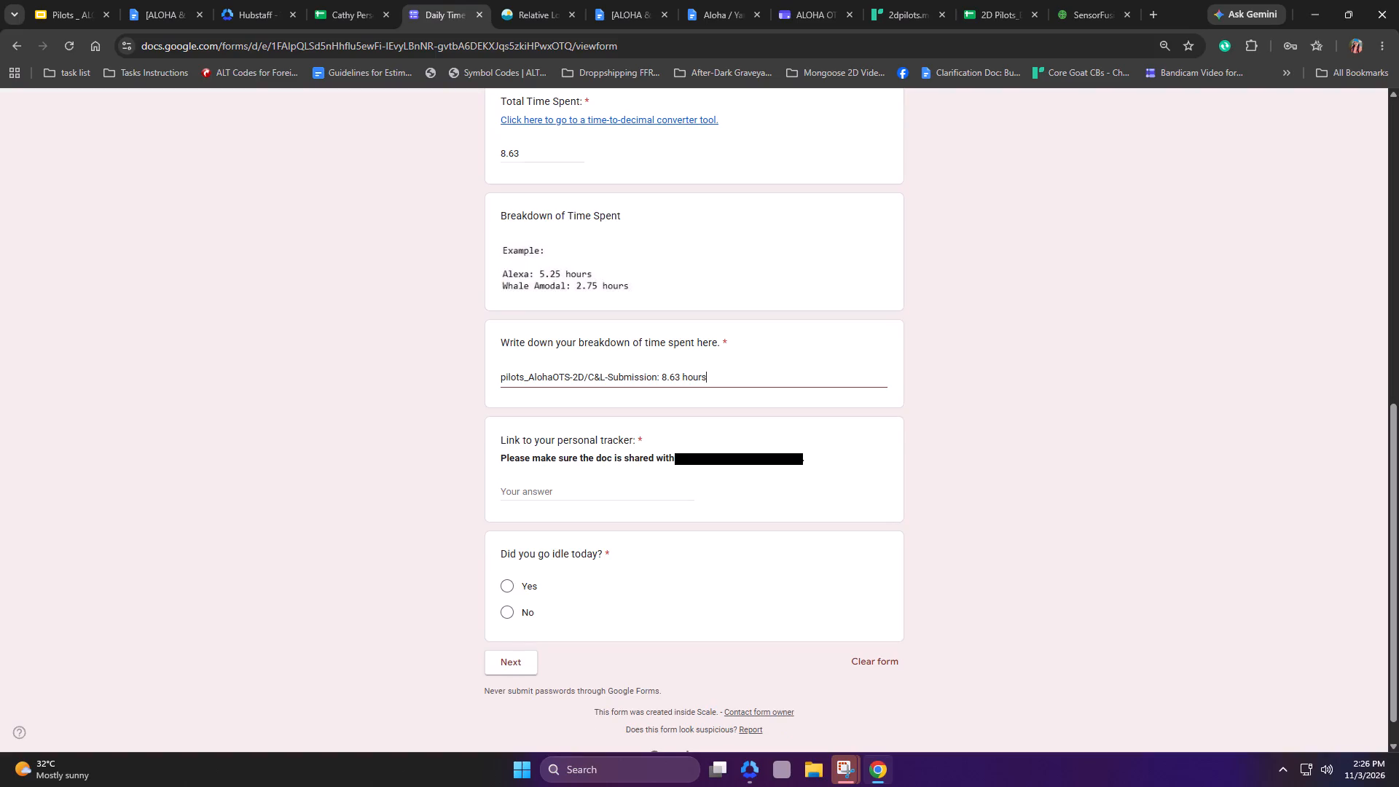
Recheck the November 1 hours in Hubstaff and the tracker's decimal value against the form's breakdown, collapsing the October 27 entries.
left_click(352, 0)
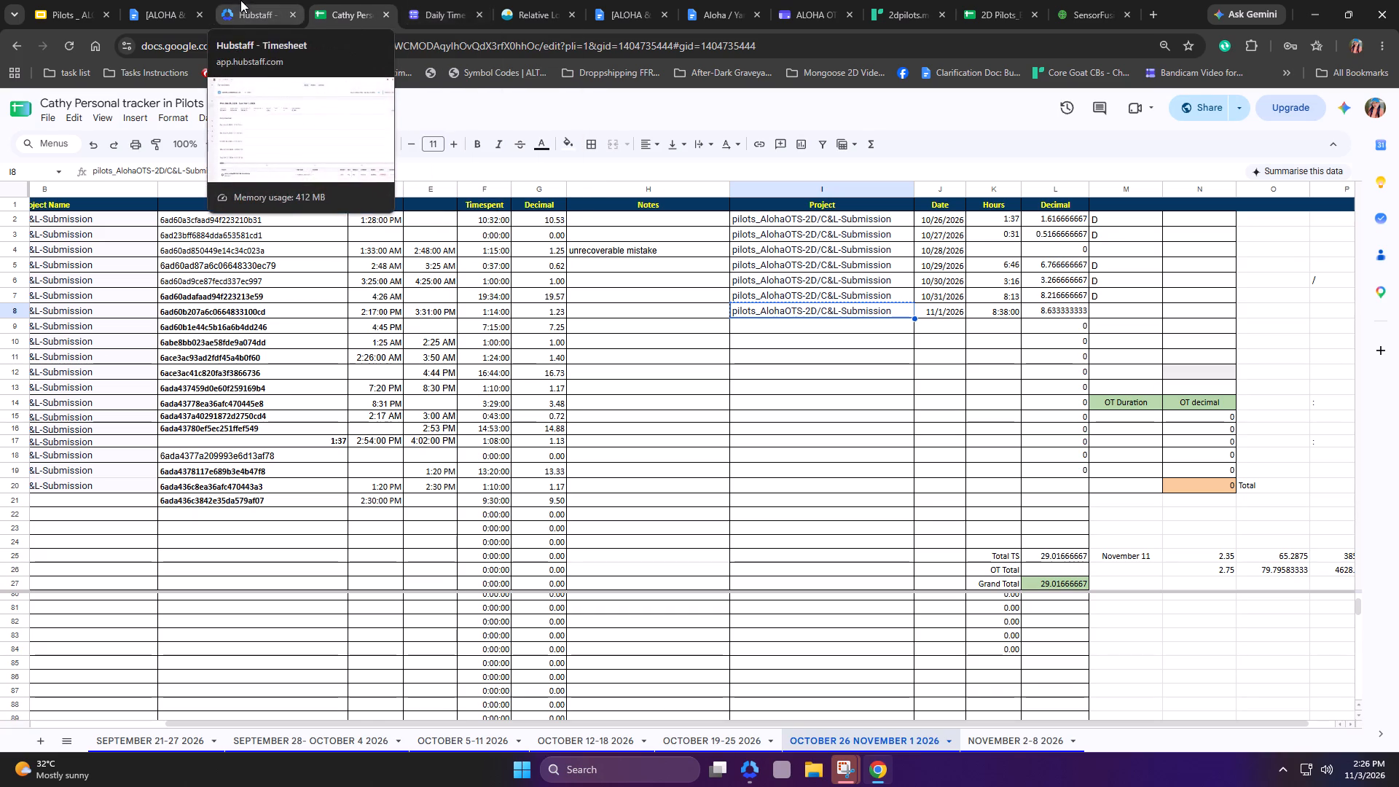
left_click(246, 0)
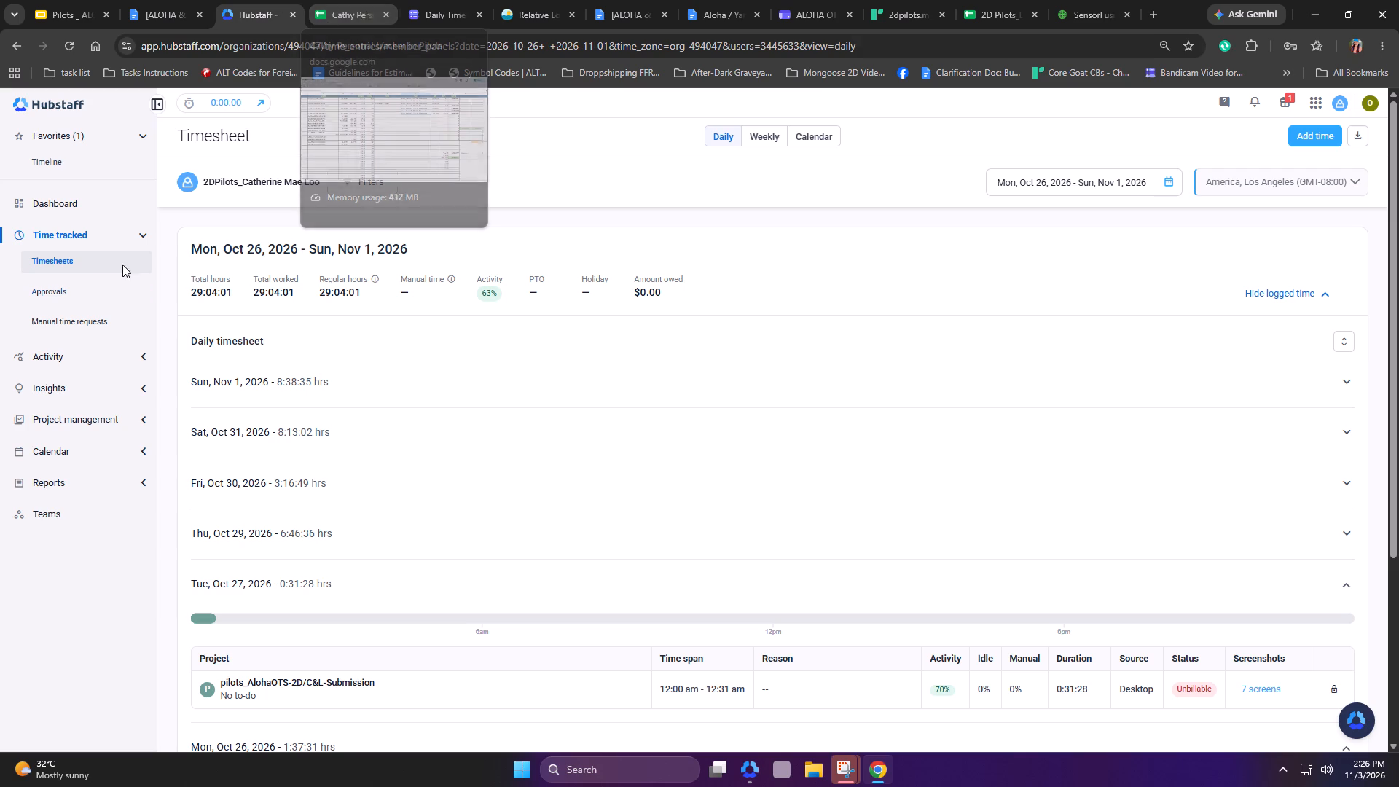
left_click(1341, 580)
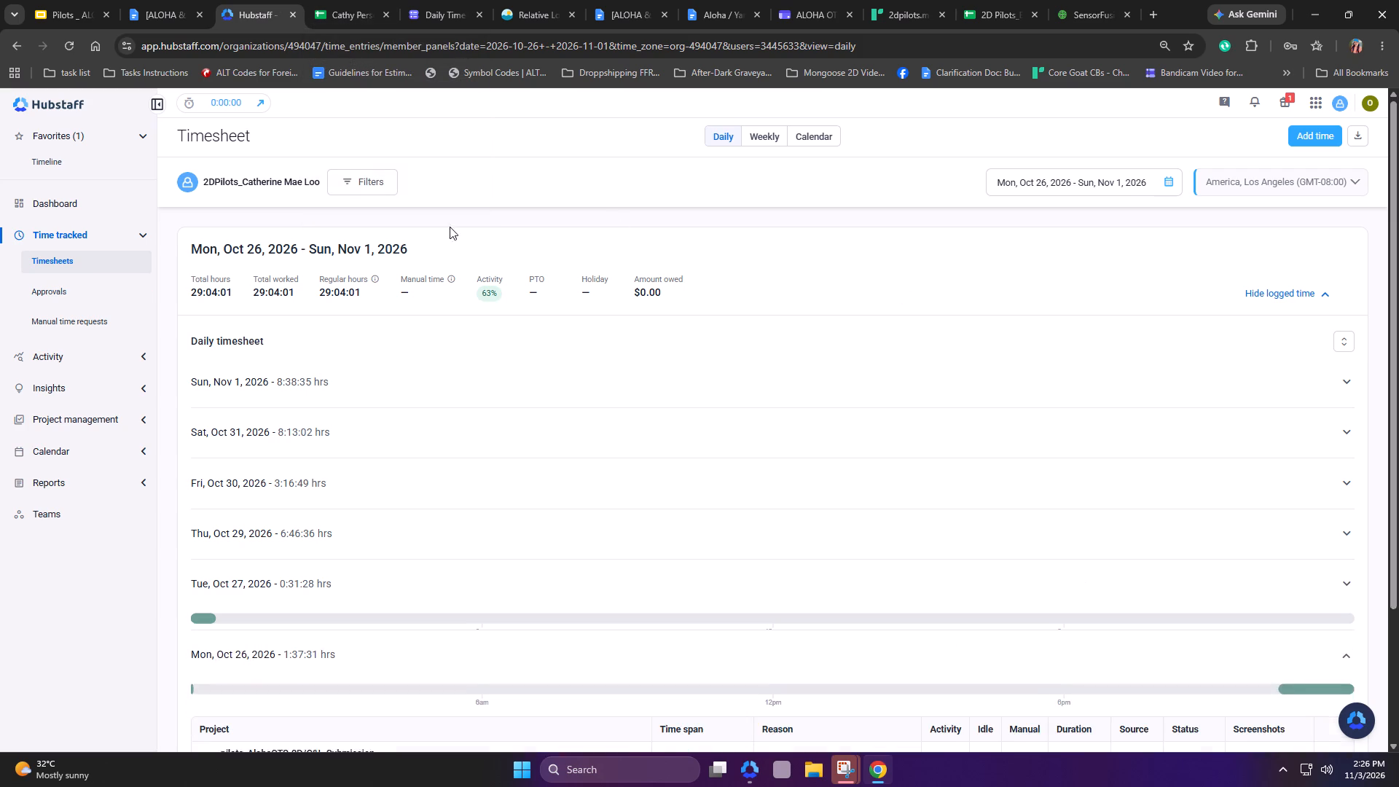
left_click(329, 0)
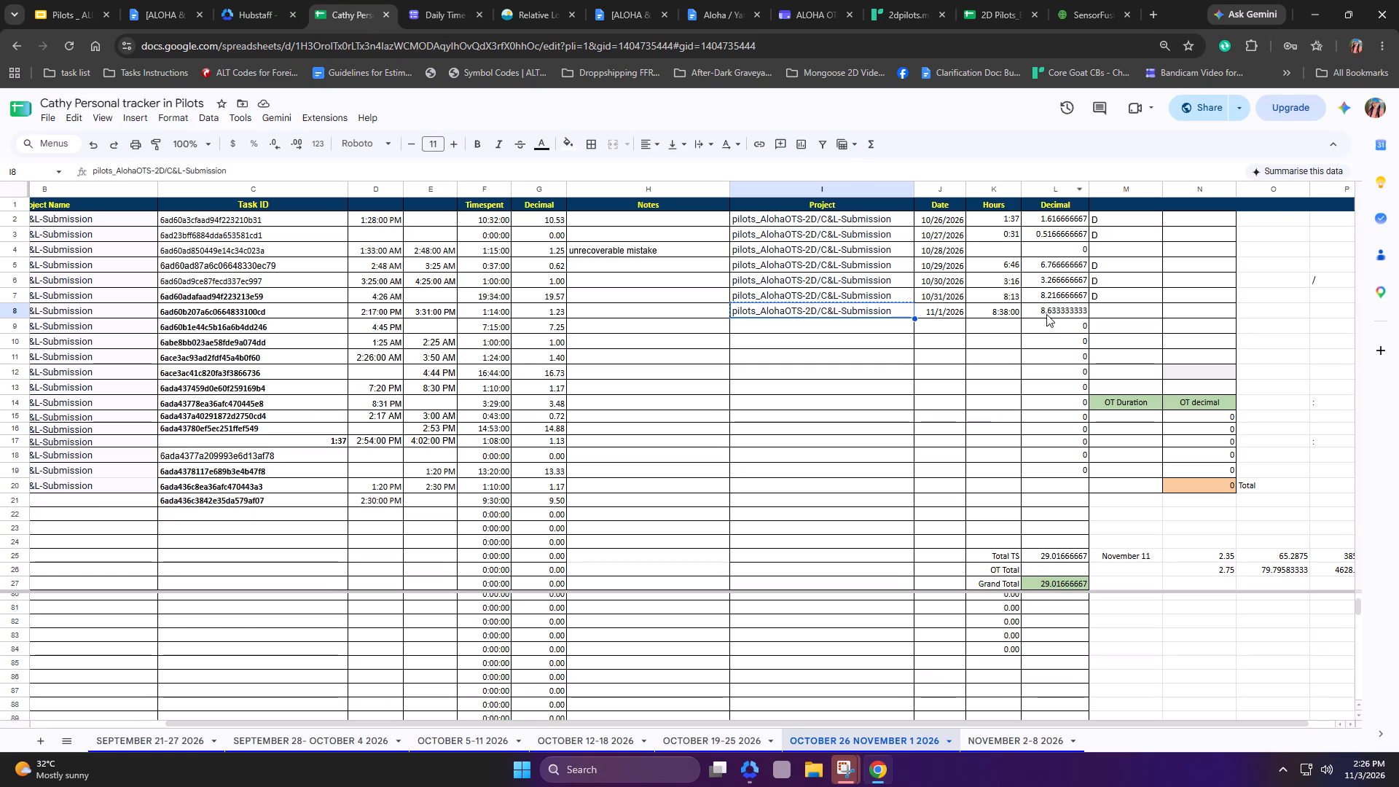
left_click(1049, 314)
left_click(321, 0)
left_click(247, 0)
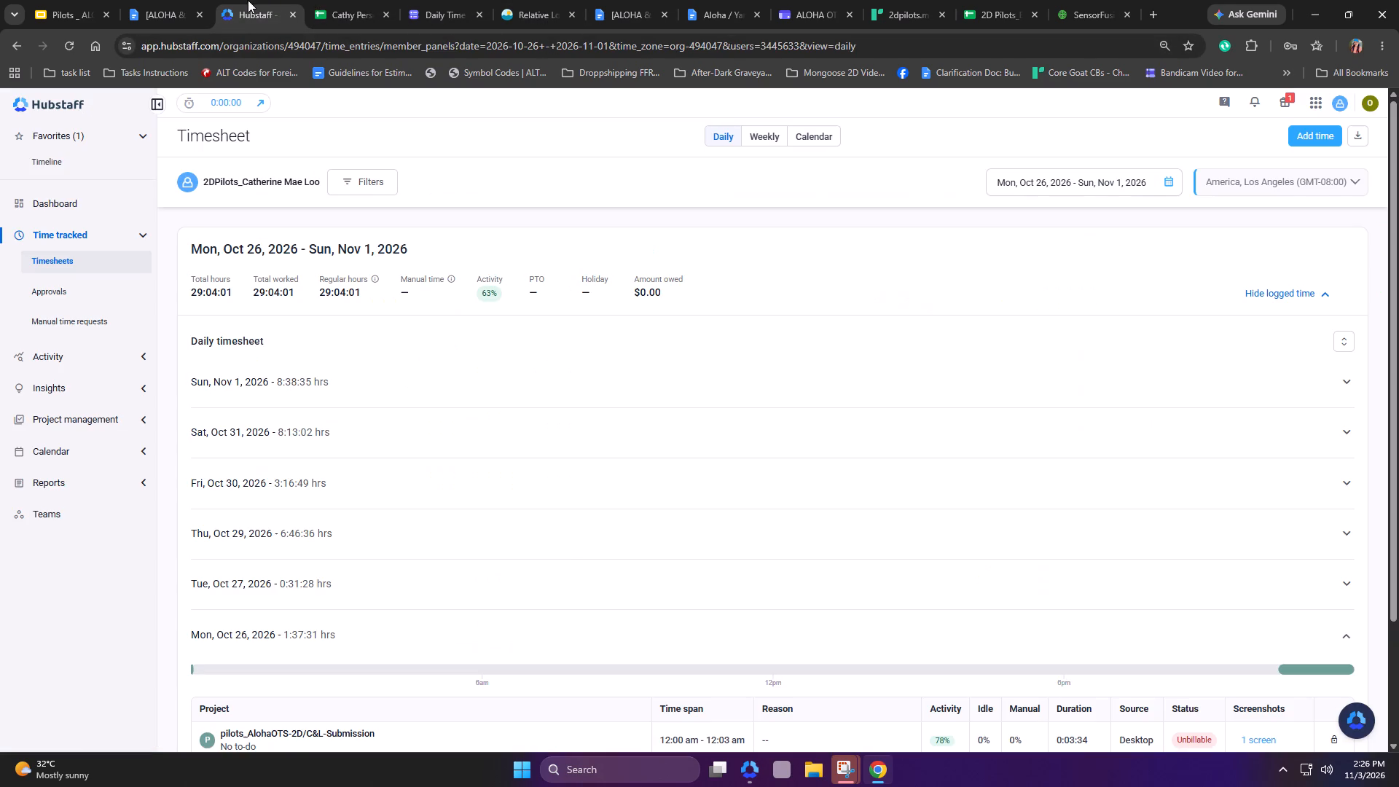
left_click(344, 0)
left_click(448, 0)
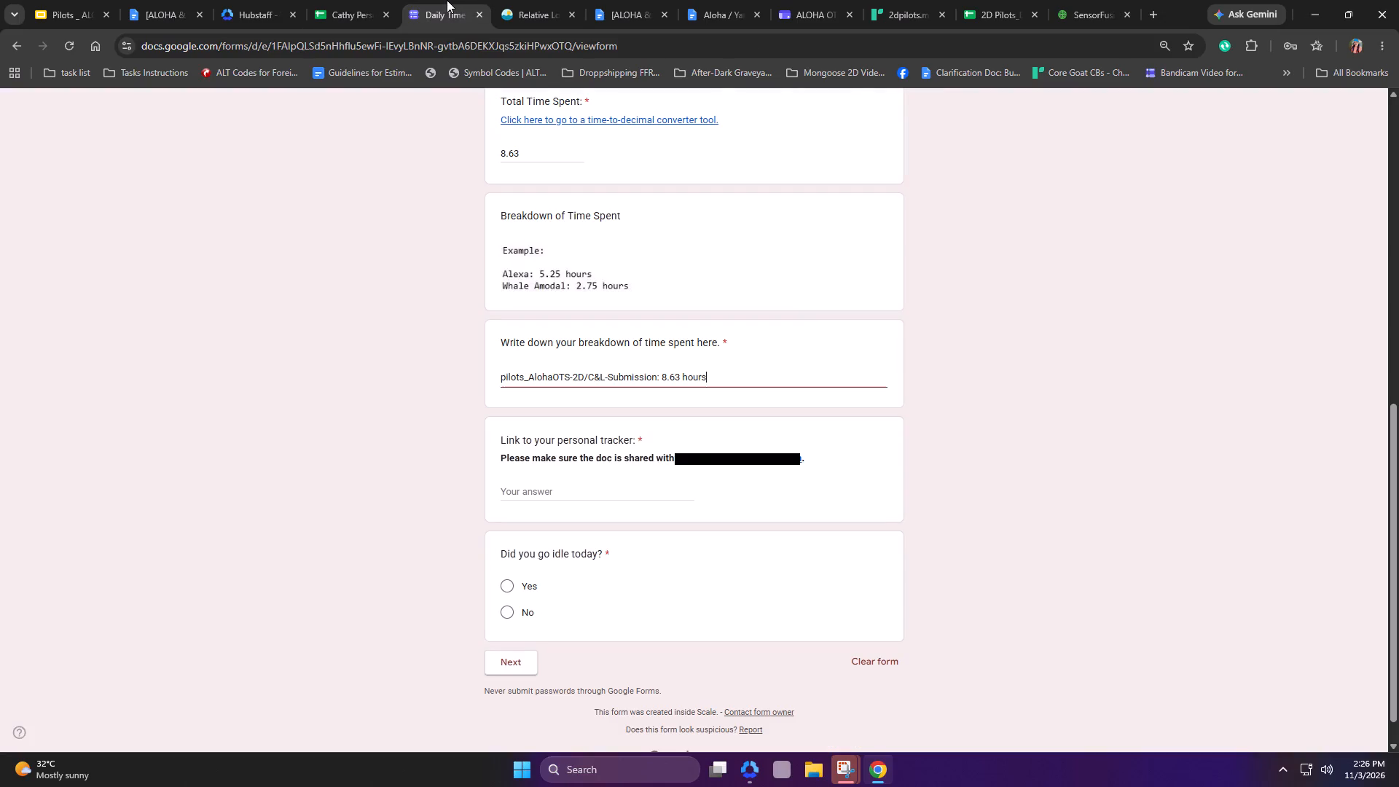
left_click(270, 0)
left_click(354, 12)
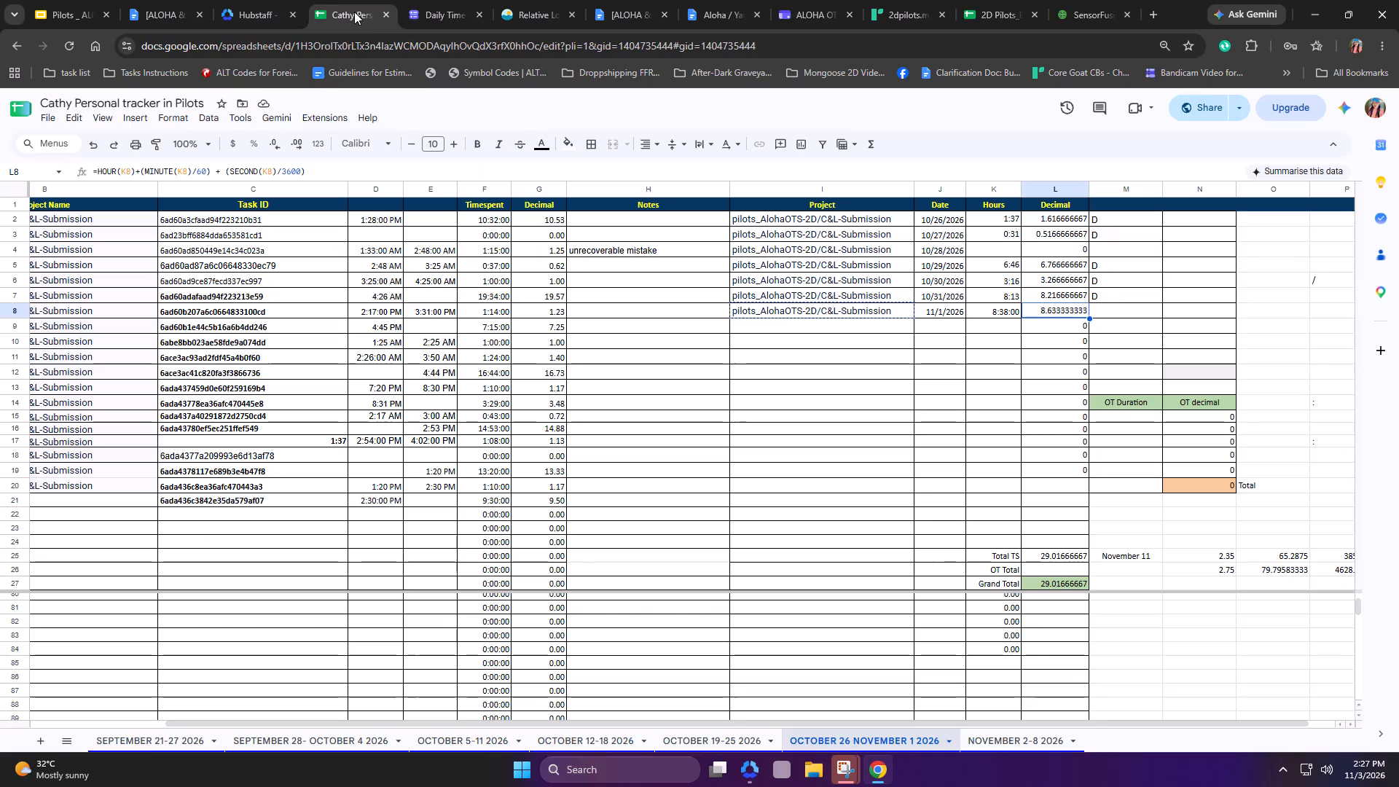
left_click(443, 2)
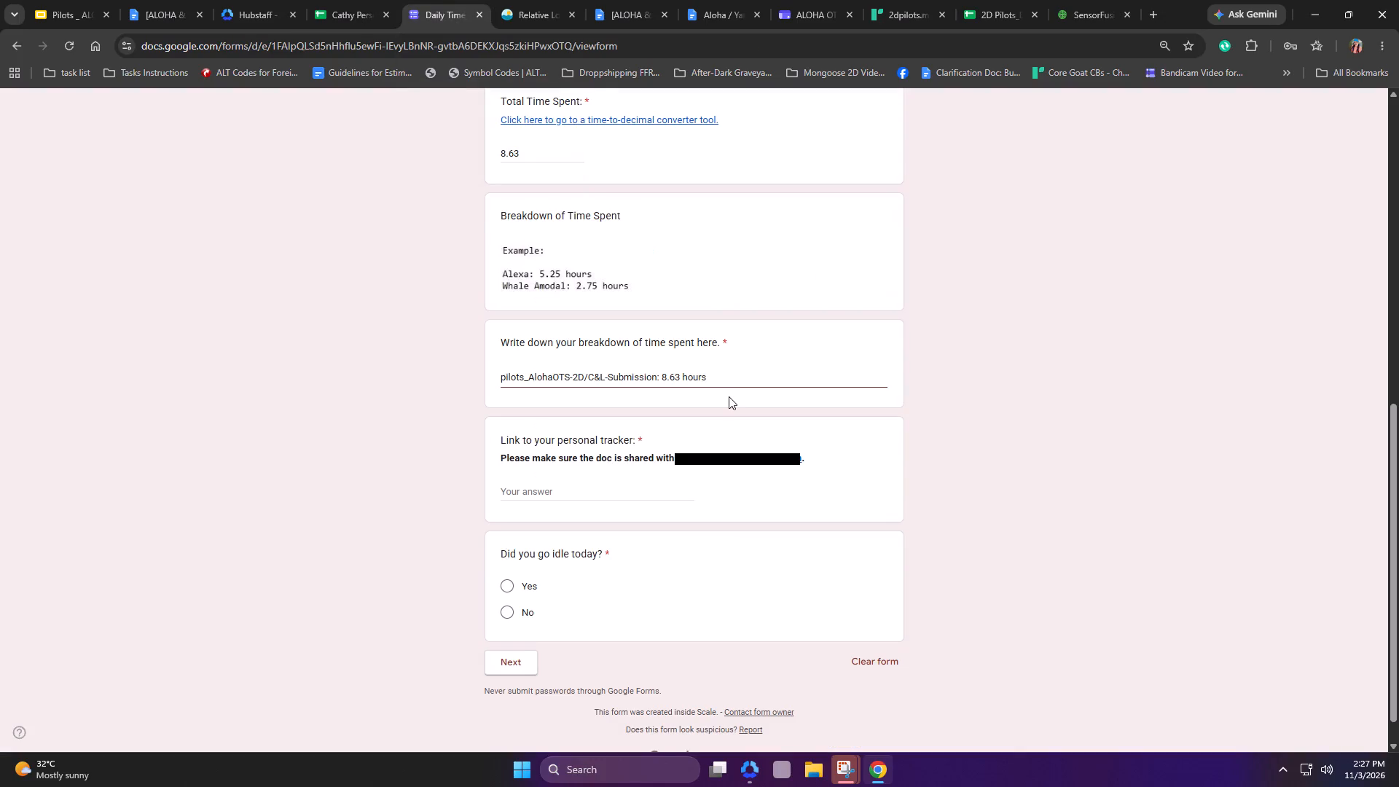
Copy the personal tracker spreadsheet's web address into the form's "Link to your personal tracker" answer.
scroll(652, 466, "down", 2)
left_click(596, 465)
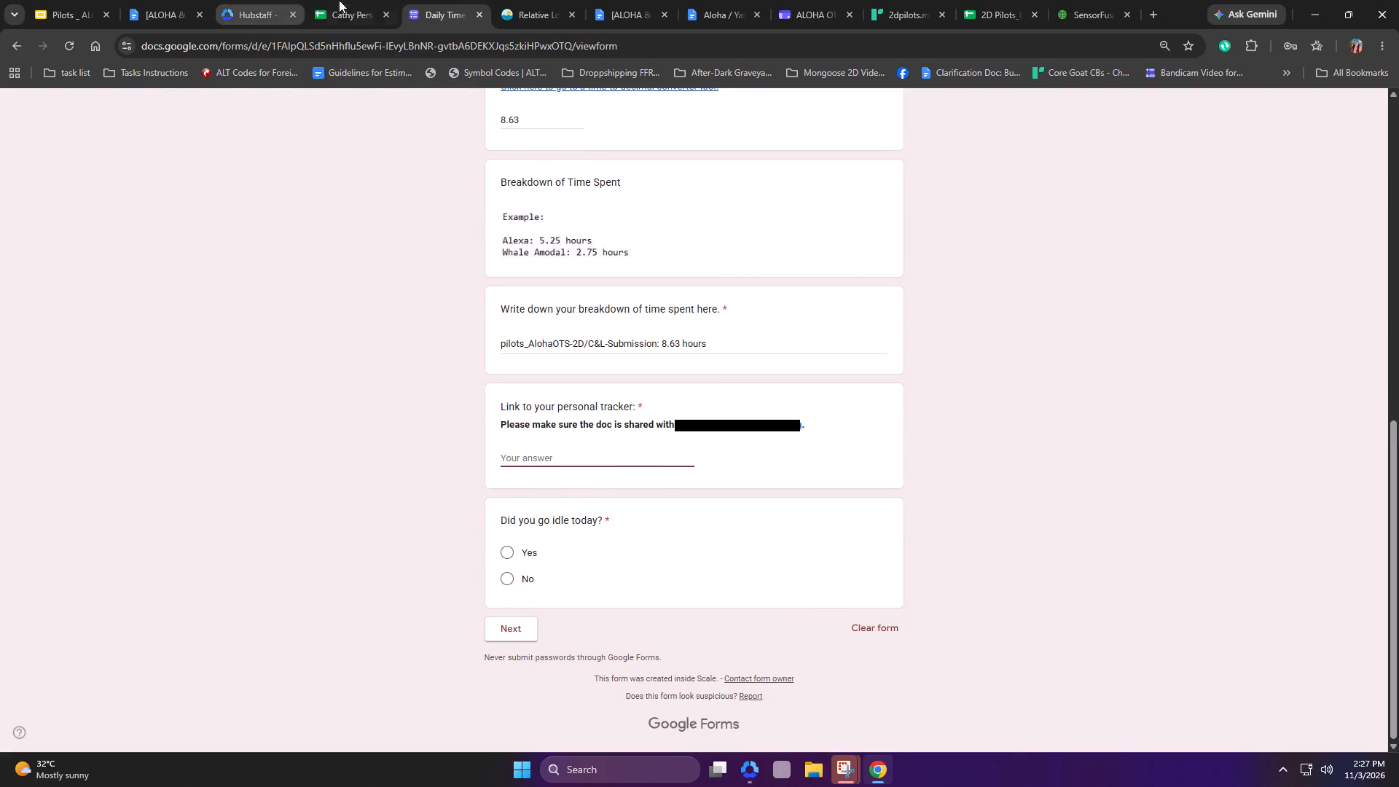
left_click(343, 0)
left_click(329, 41)
key("ctrl+c")
left_click(445, 0)
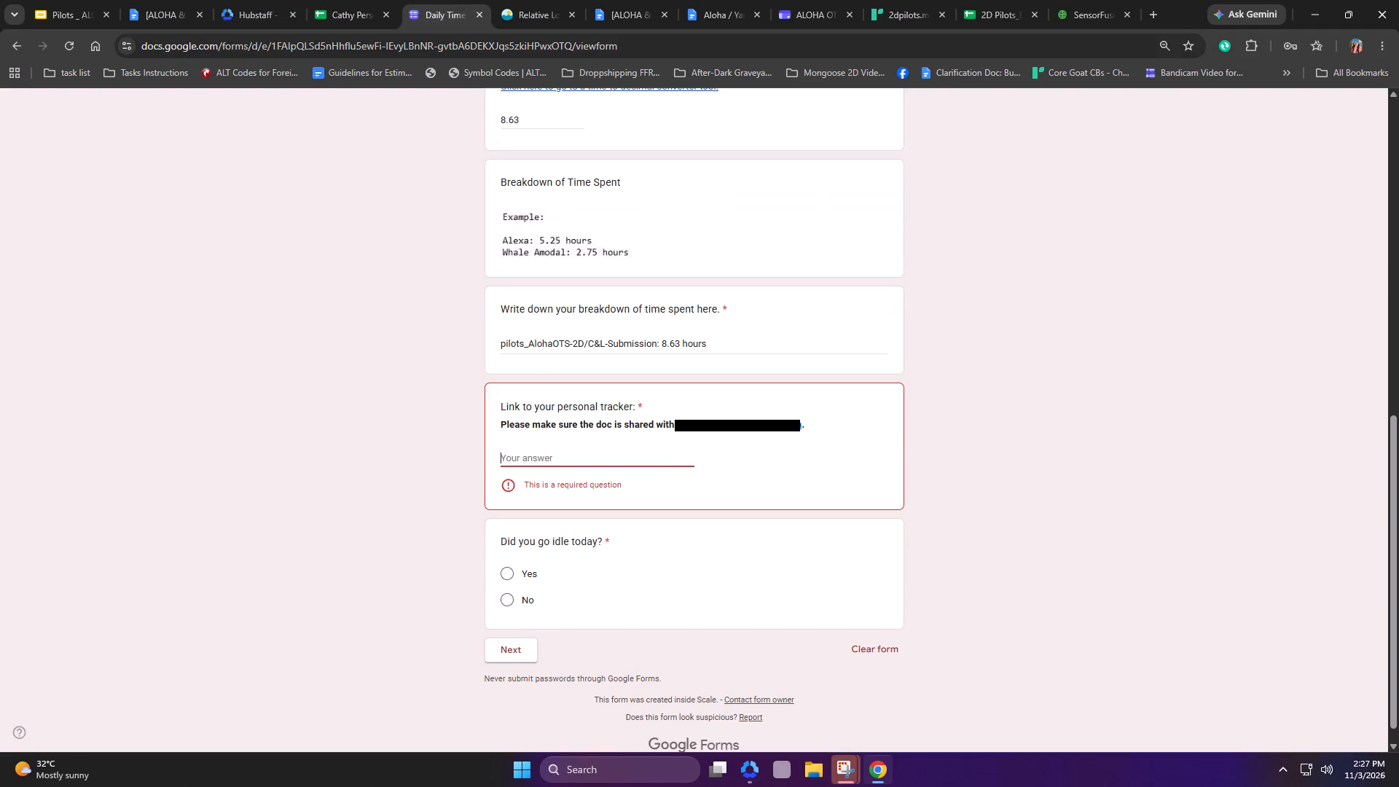
left_click(573, 450)
key("ctrl+v")
Answer No to the form's "Did you go idle today?" question.
scroll(609, 525, "down", 10)
left_click(508, 587)
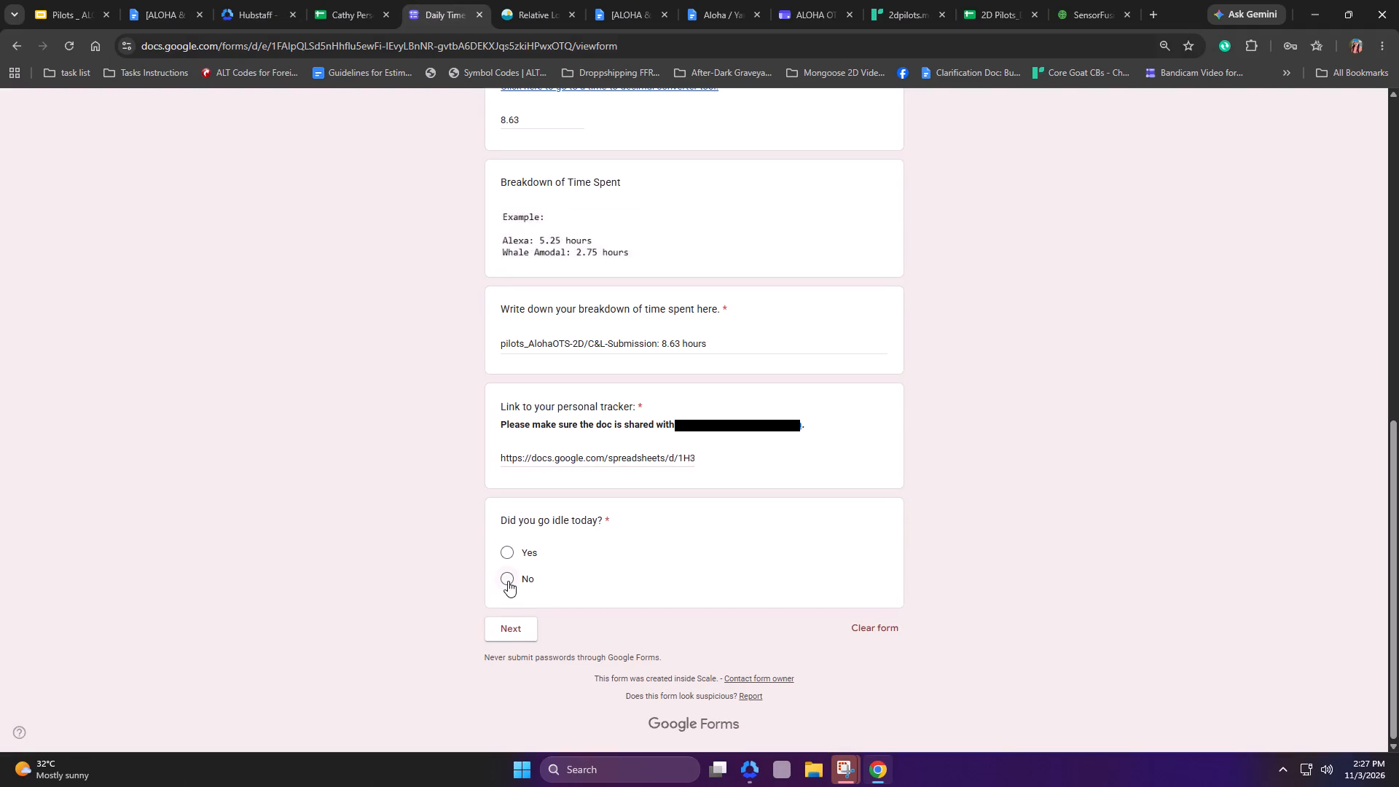
Answer No to the form's "Did you go idle today?" question and proceed to the Acknowledgment page.
left_click(508, 581)
scroll(610, 543, "down", 10)
left_click(530, 634)
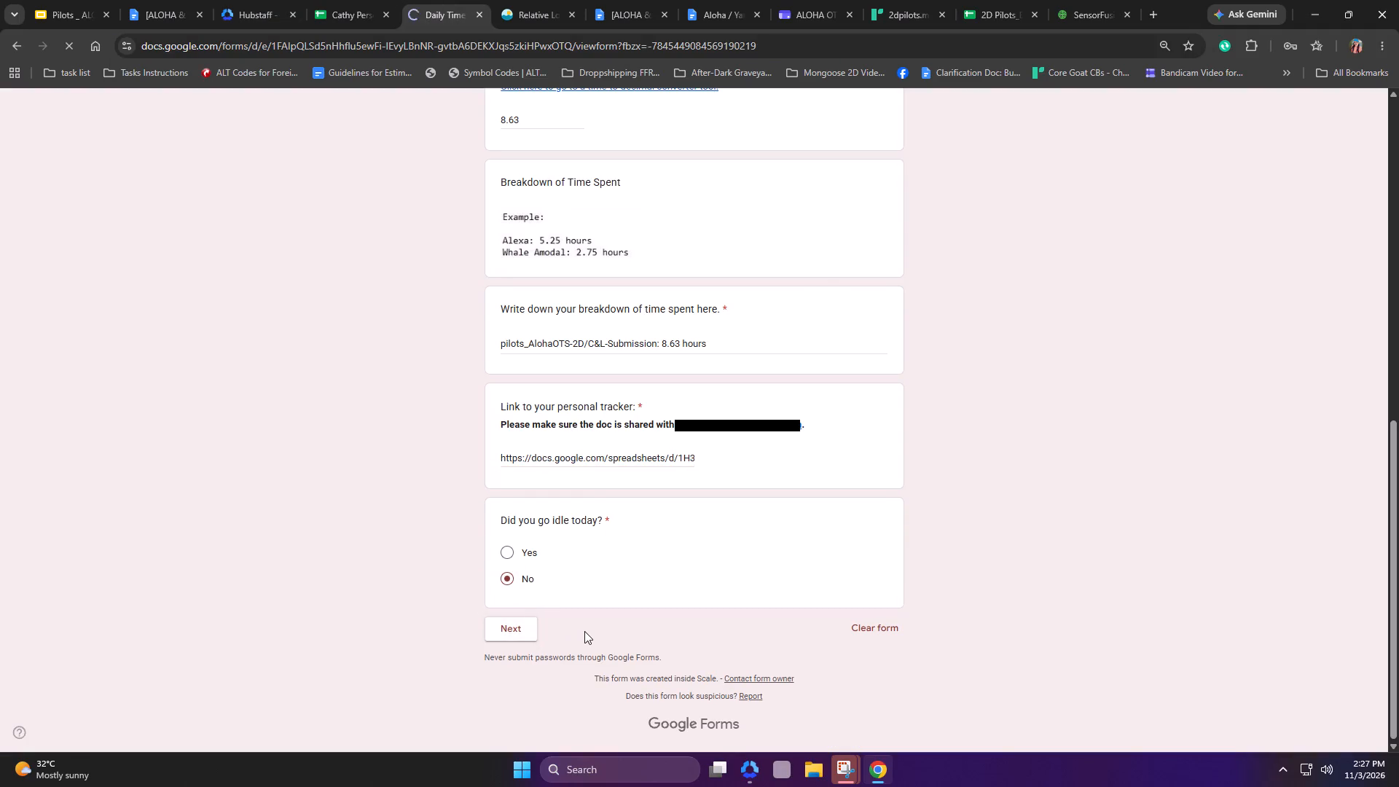
Confirm the acknowledgment with Yes, request a copy of the responses, and submit the Daily Time-Spent Total form.
scroll(584, 631, "down", 5)
left_click(513, 493)
scroll(517, 564, "down", 8)
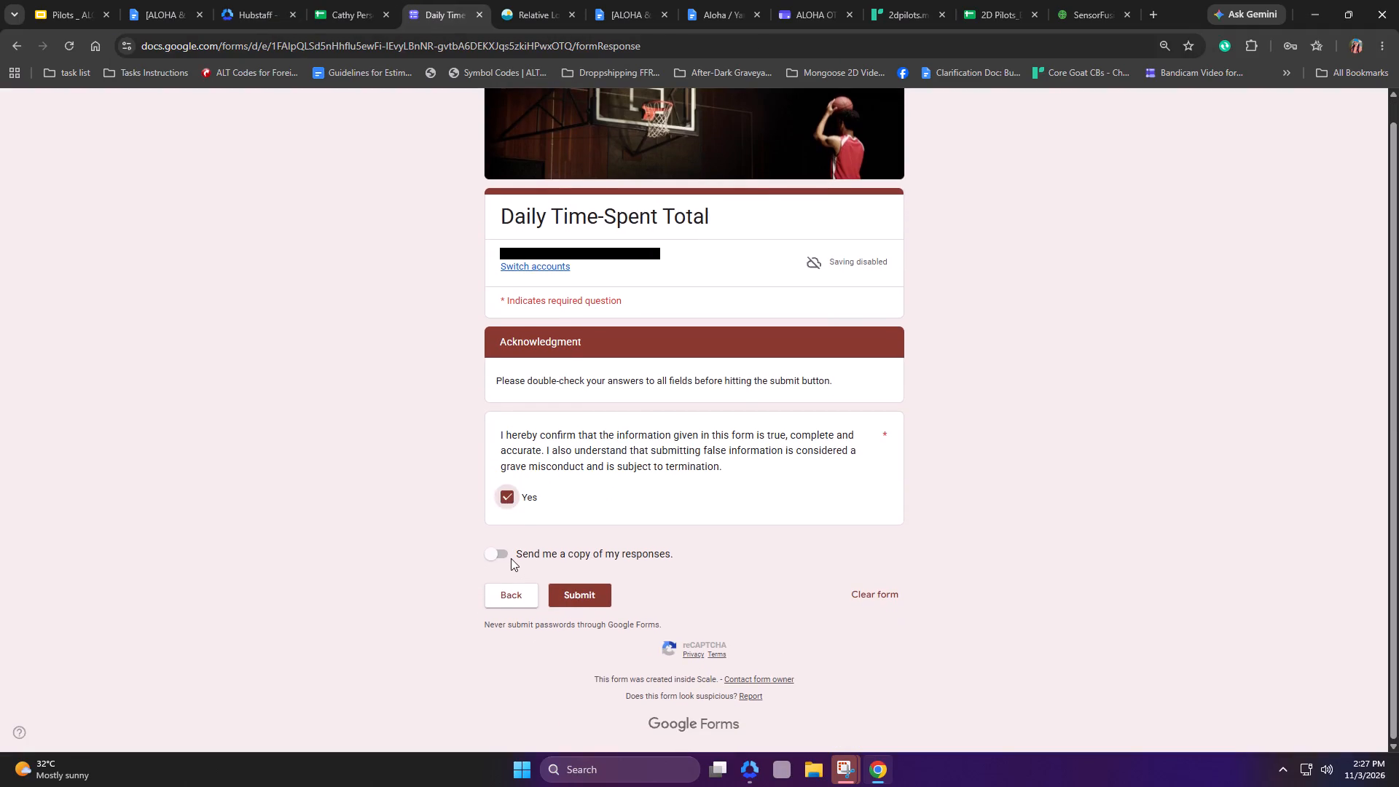
left_click(511, 557)
scroll(549, 611, "down", 6)
left_click(587, 595)
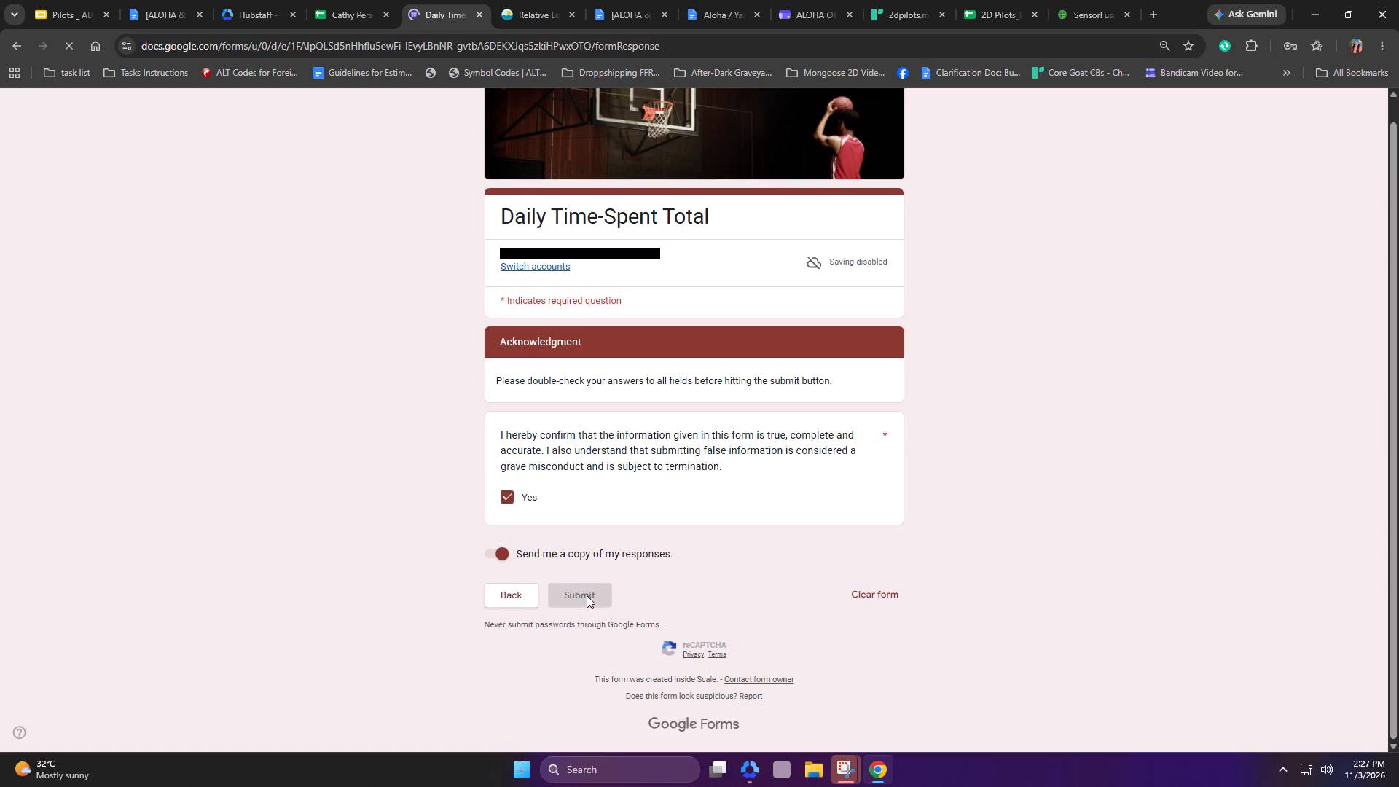
scroll(429, 126, "down", 5)
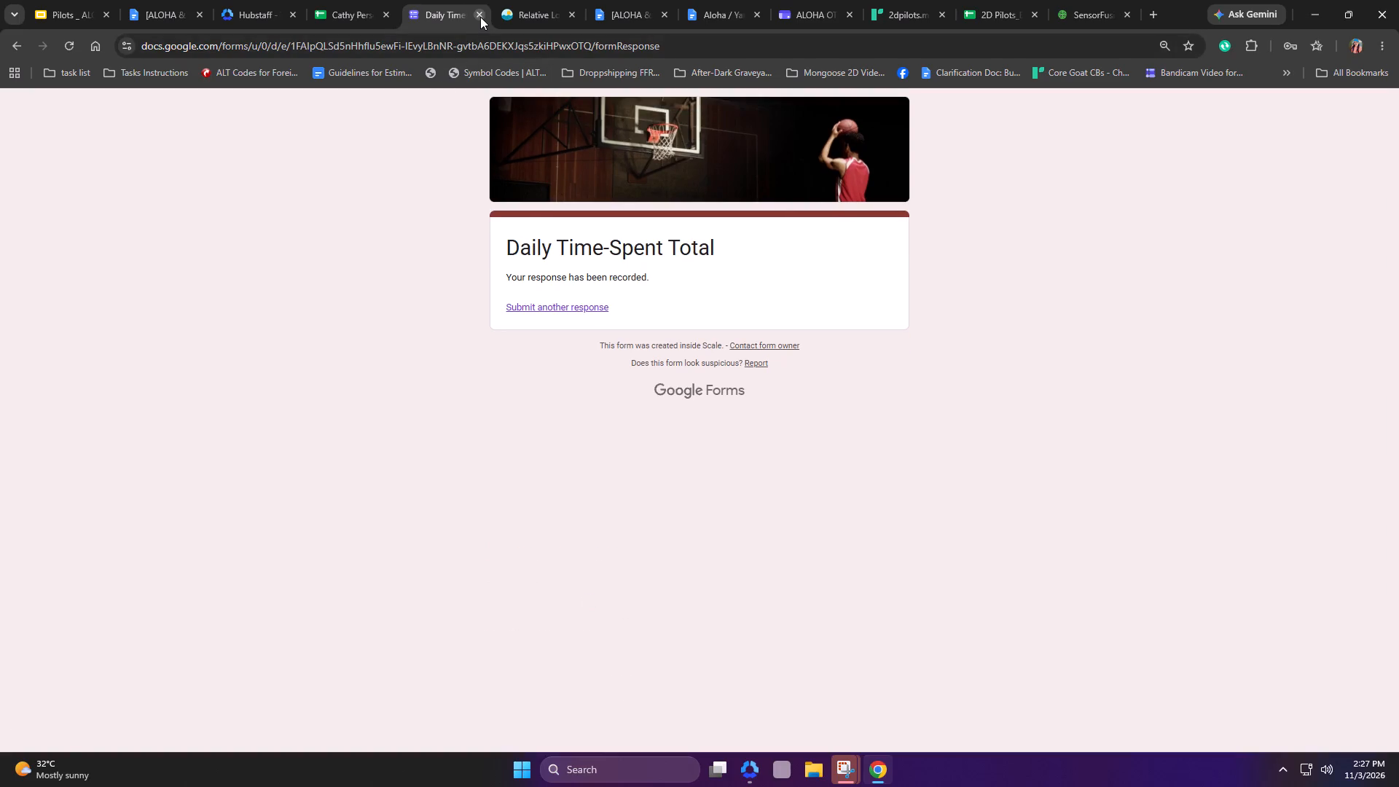
Close the submitted form and mark the 11/1/2026 row with D in column M of the personal tracker.
left_click(480, 17)
left_click(351, 0)
left_click(1122, 297)
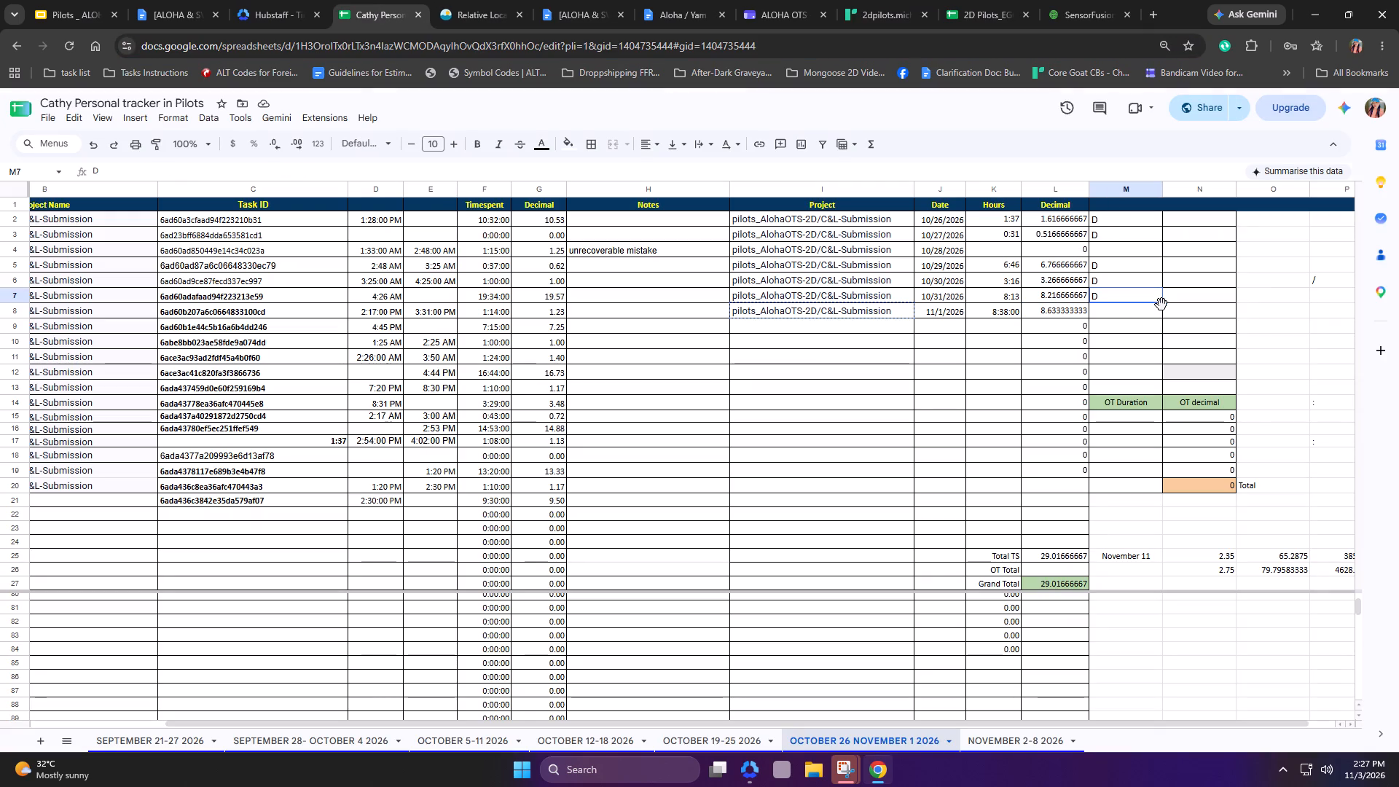
left_click_drag(1164, 302, 1164, 310)
Open the NOVEMBER 2-8 2026 sheet of the personal tracker.
left_click_drag(1015, 721, 1015, 738)
left_click(1016, 739)
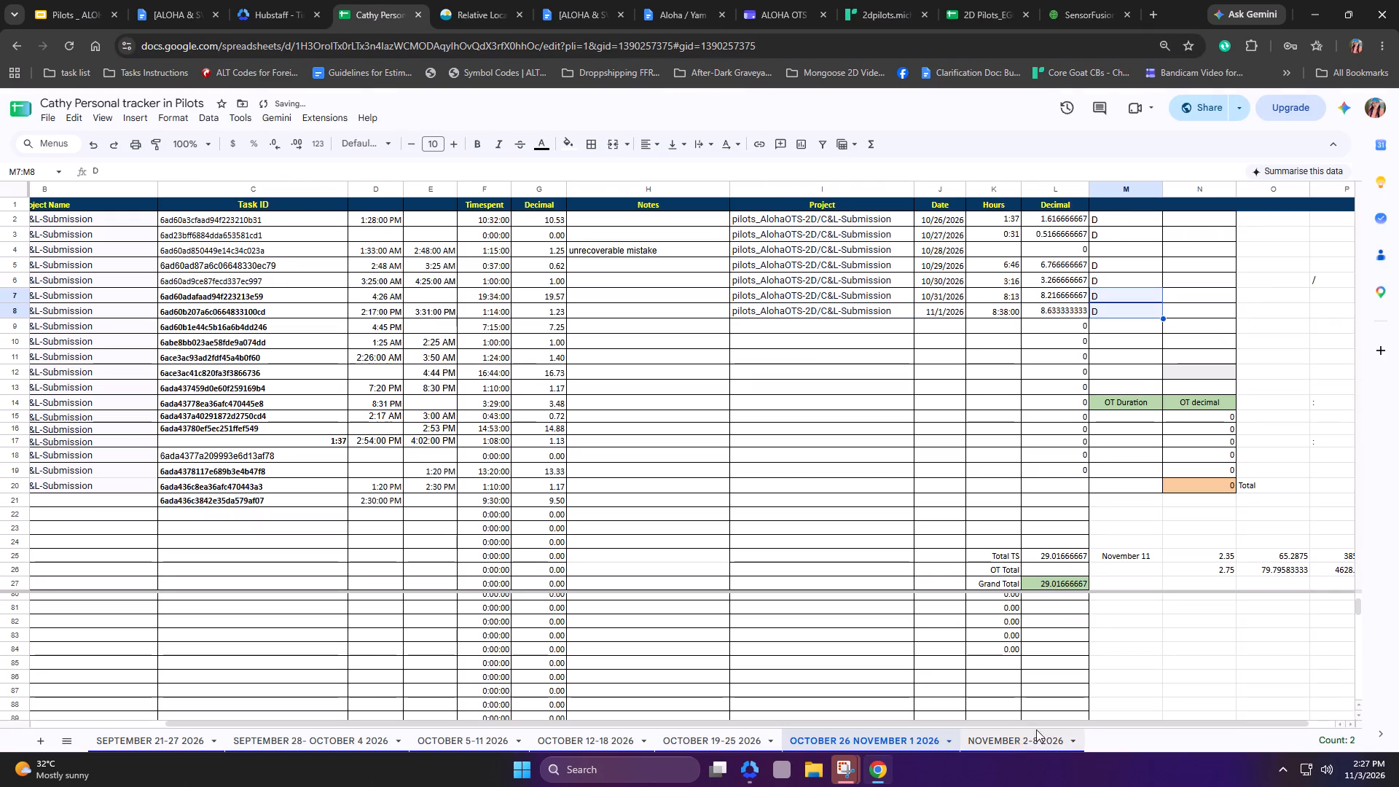
Copy the task ID from the open SensorFusion task's web address and find it in the 2D Pilots_EGO / ALOHA spreadsheet's OTS_L0 sheet.
left_click(1100, 0)
double_click(573, 40)
right_click(573, 40)
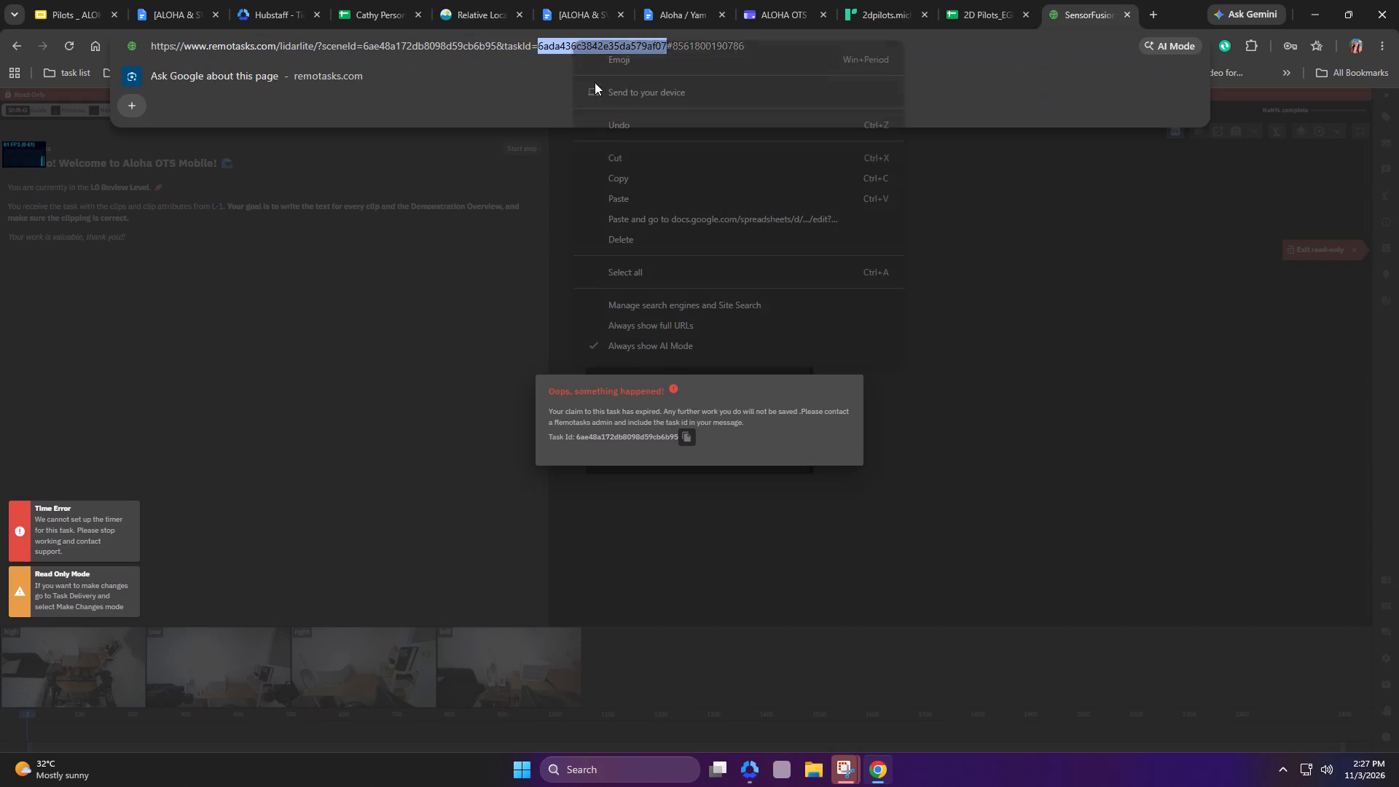
left_click(616, 180)
left_click(984, 4)
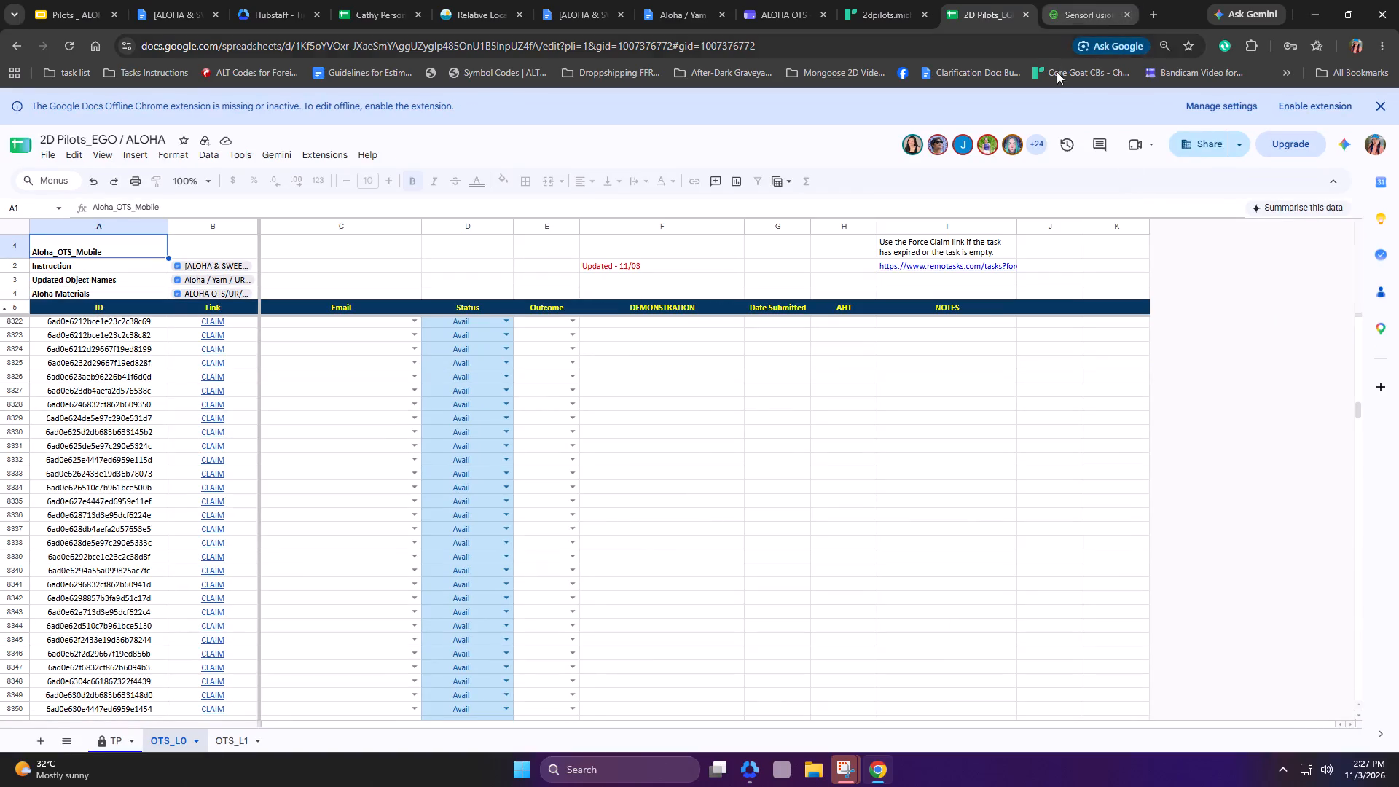
key("ctrl+f")
right_click(1191, 220)
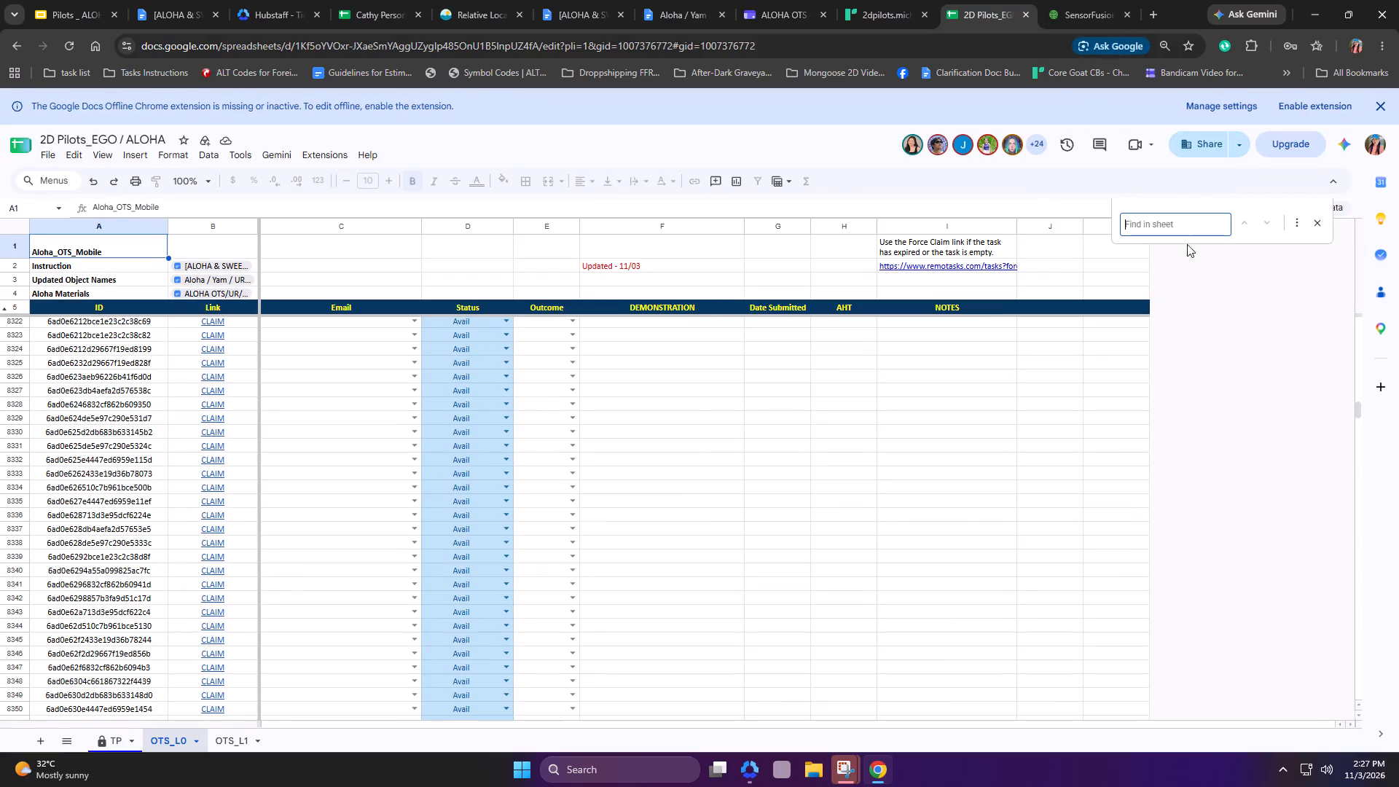
left_click(1226, 403)
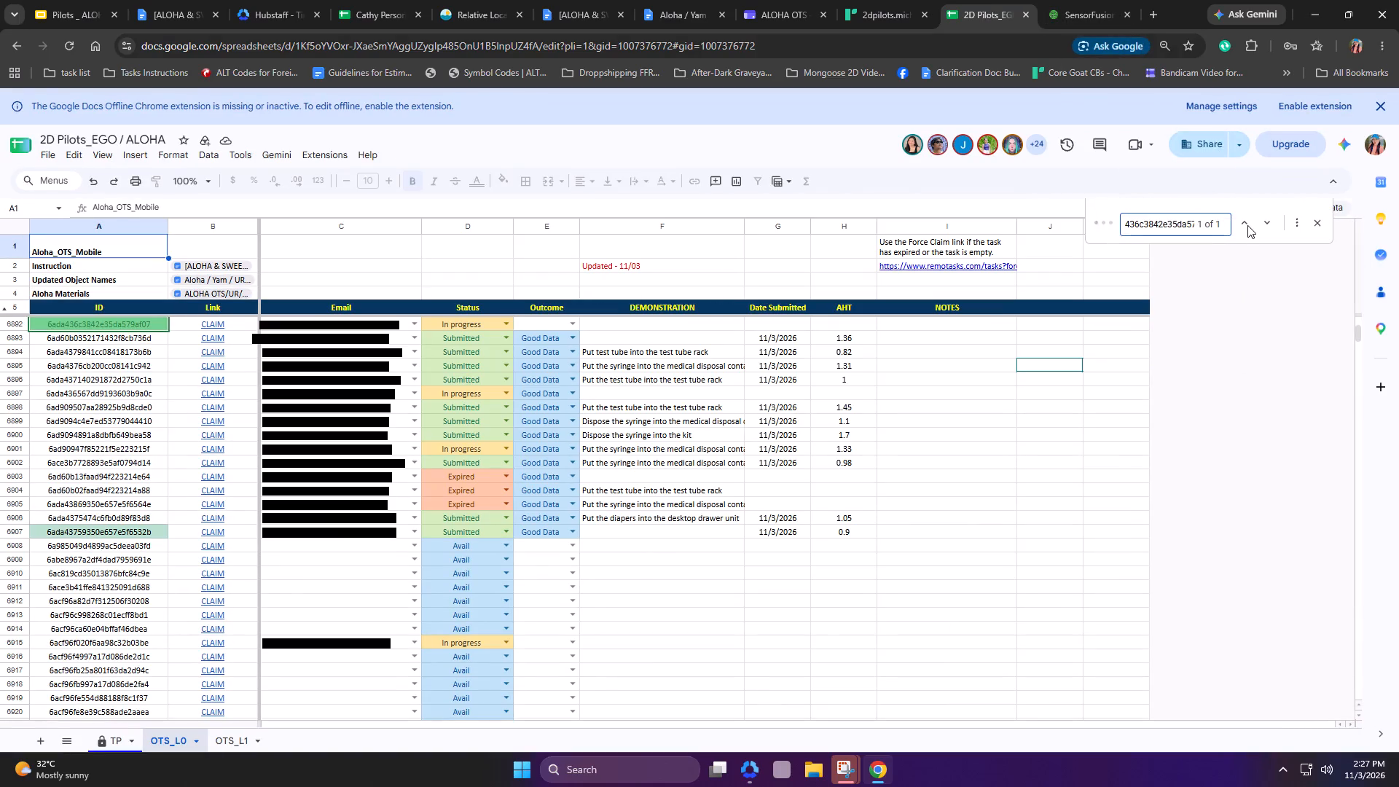
left_click(1247, 224)
left_click(1246, 224)
left_click(615, 321)
scroll(616, 331, "up", 2)
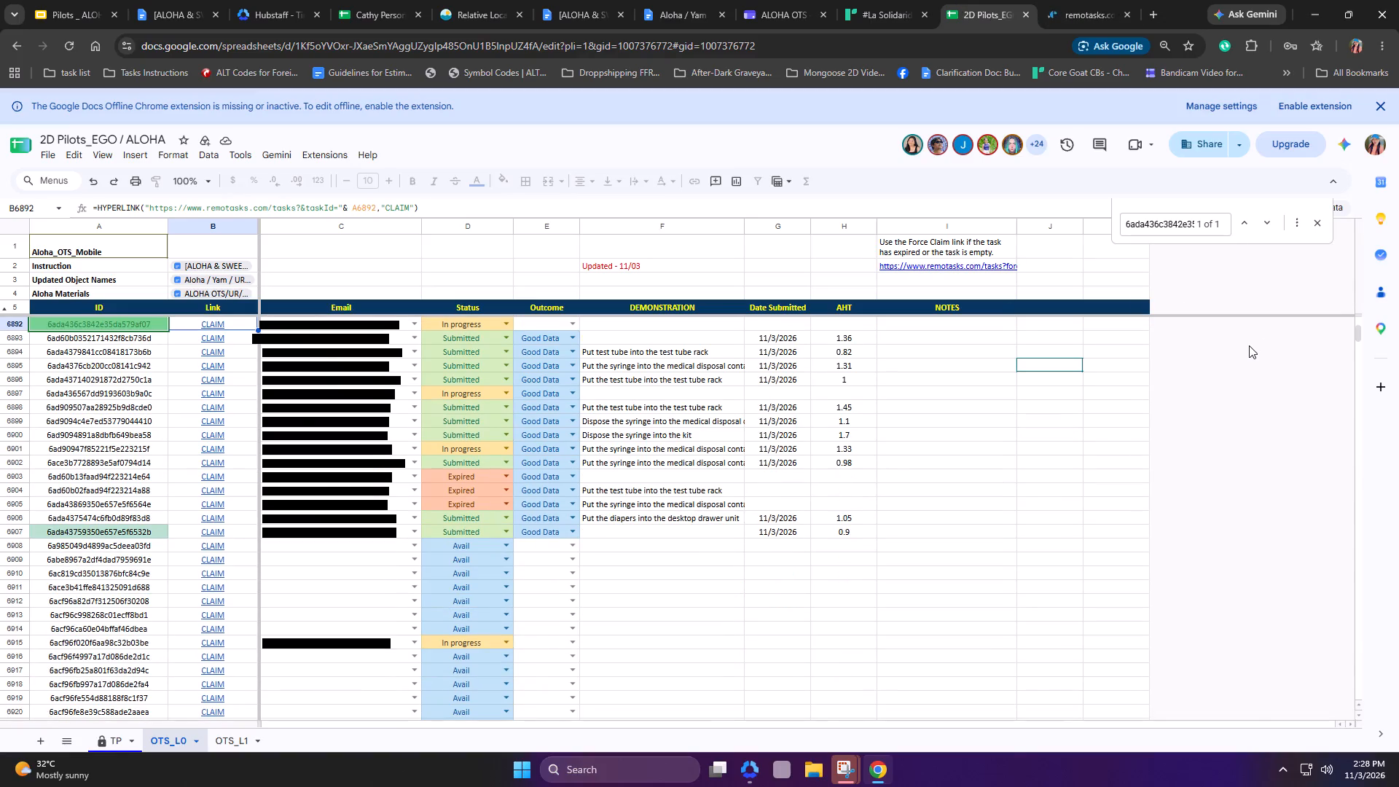